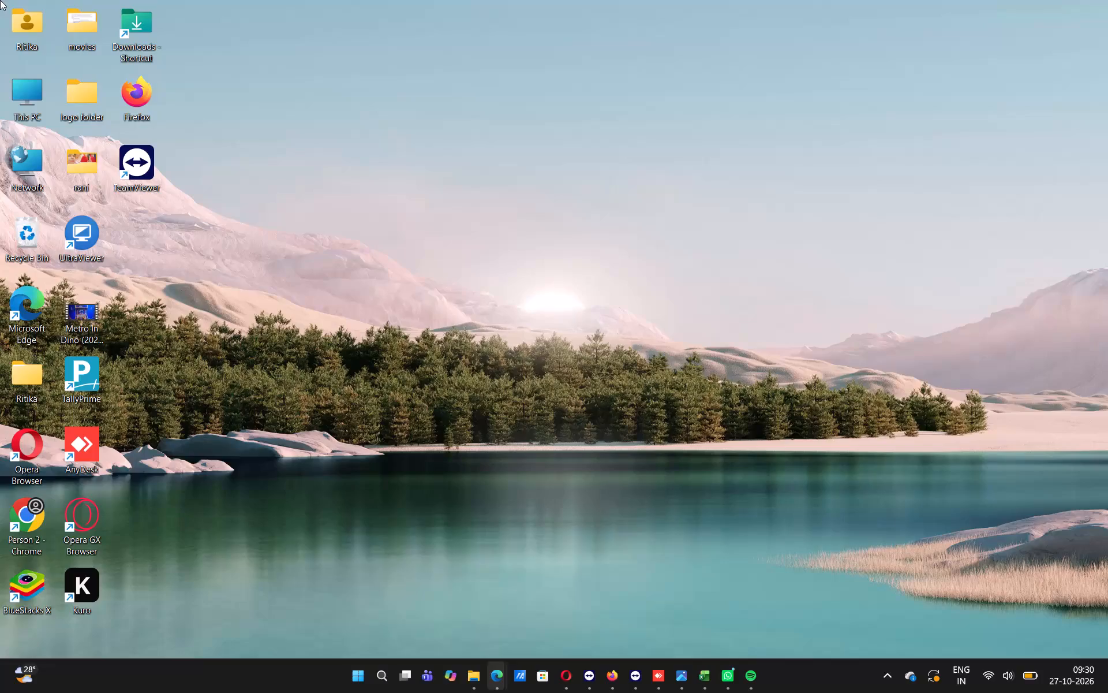
Switch to the browser and sign in to Ecom3 Admin with the first listed Google account.
{"action": "left_click", "coordinate": [346, 588]}
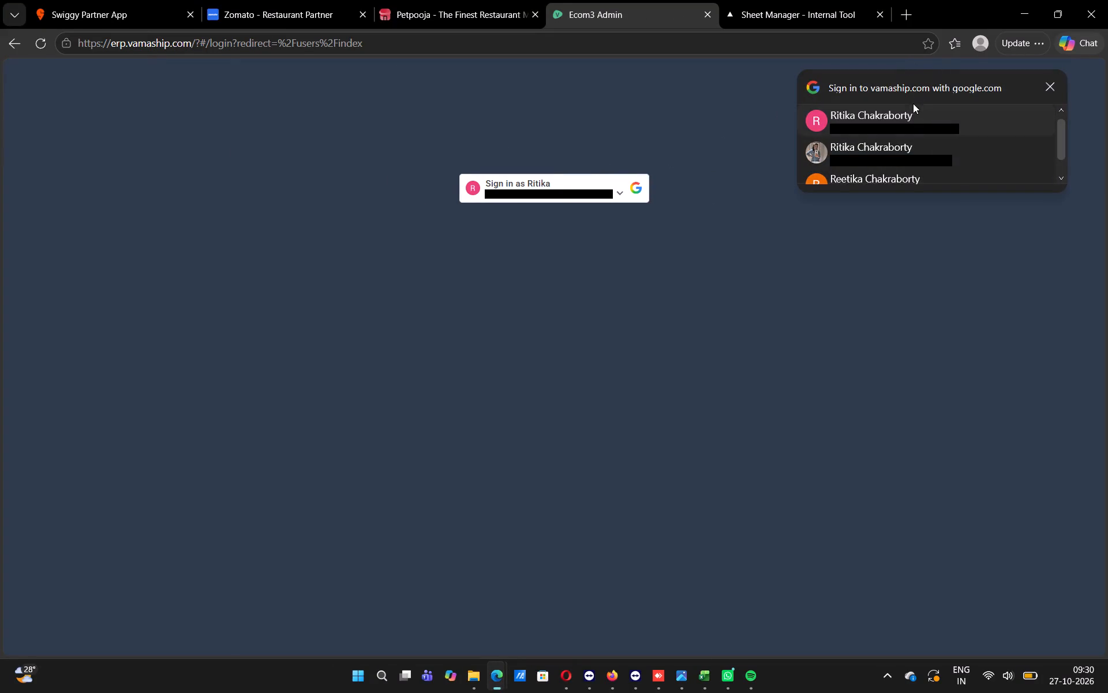
{"action": "left_click", "coordinate": [909, 112]}
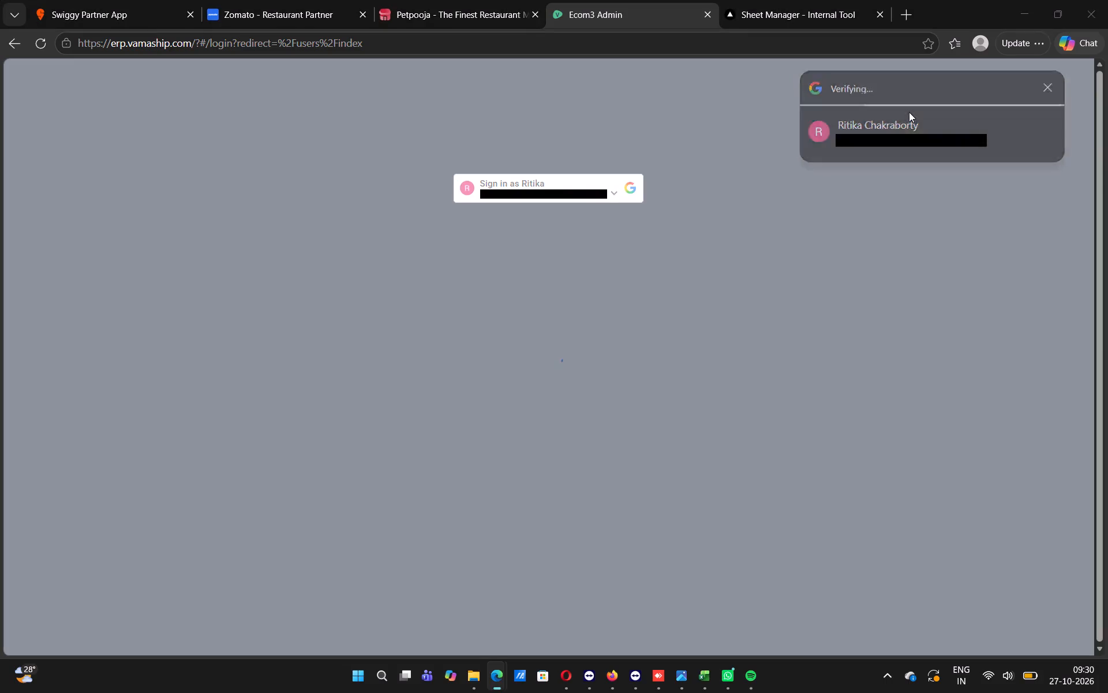
{"action": "left_click", "coordinate": [89, 109]}
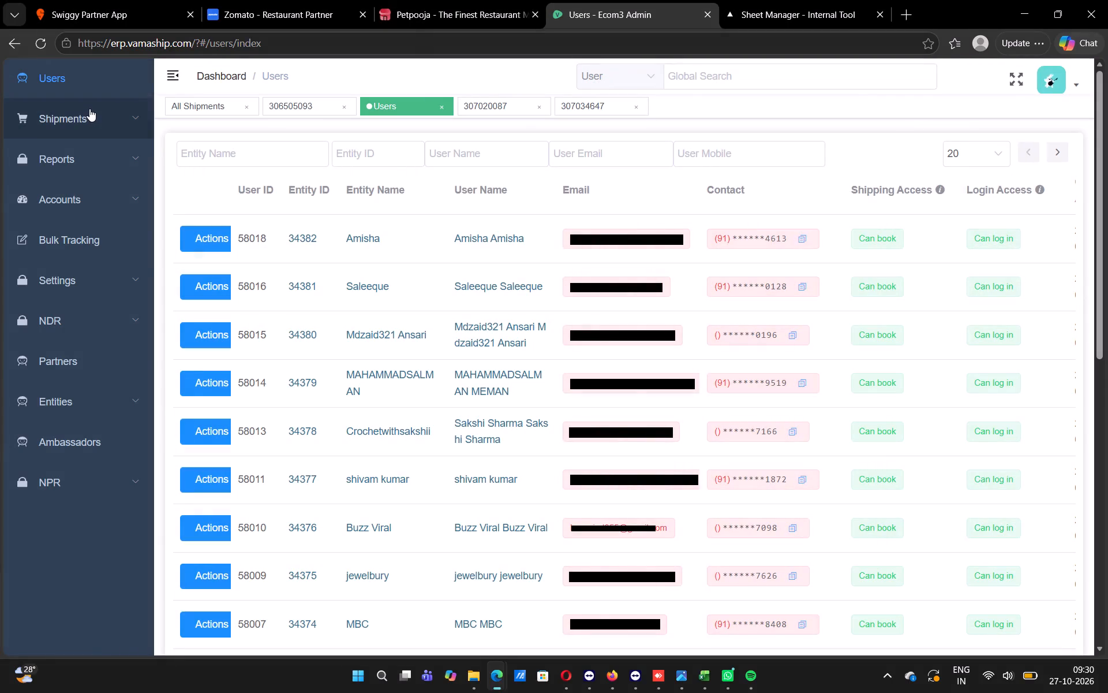
{"action": "left_click", "coordinate": [74, 160]}
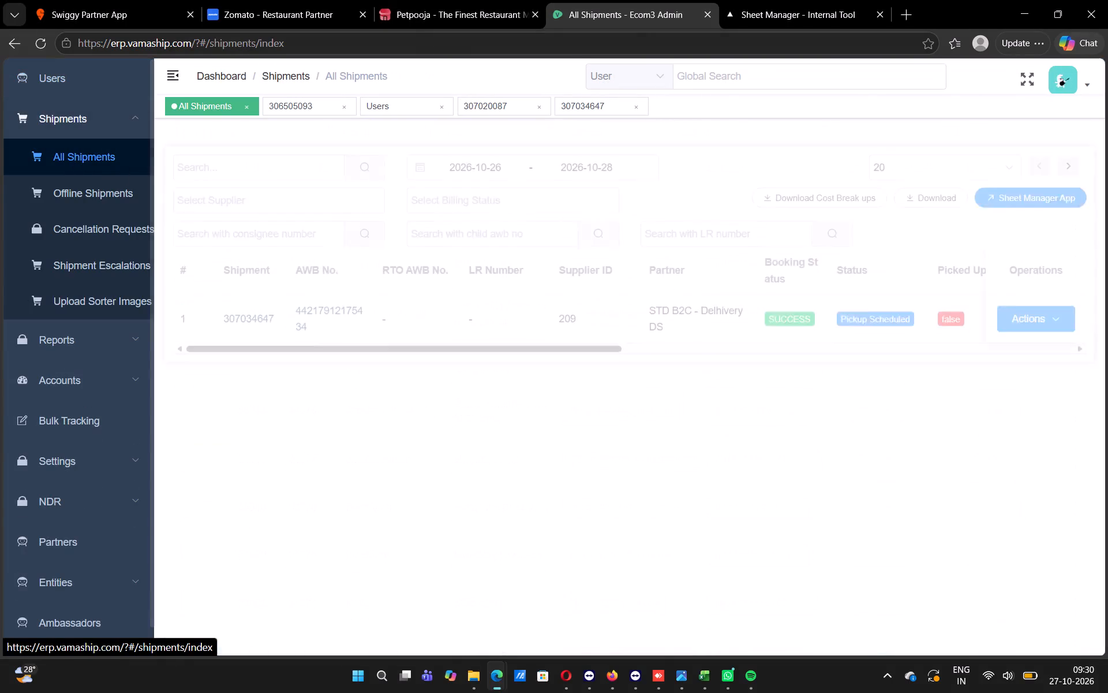
{"action": "left_click", "coordinate": [191, 164]}
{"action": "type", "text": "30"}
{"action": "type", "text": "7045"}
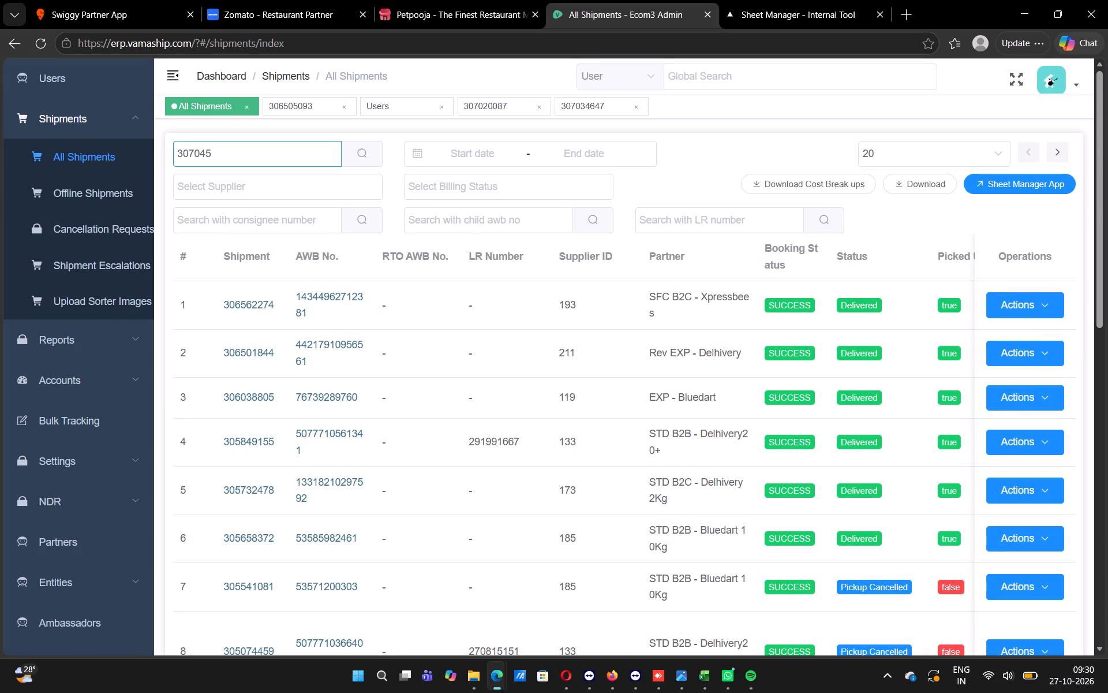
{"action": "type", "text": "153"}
{"action": "left_click", "coordinate": [362, 154]}
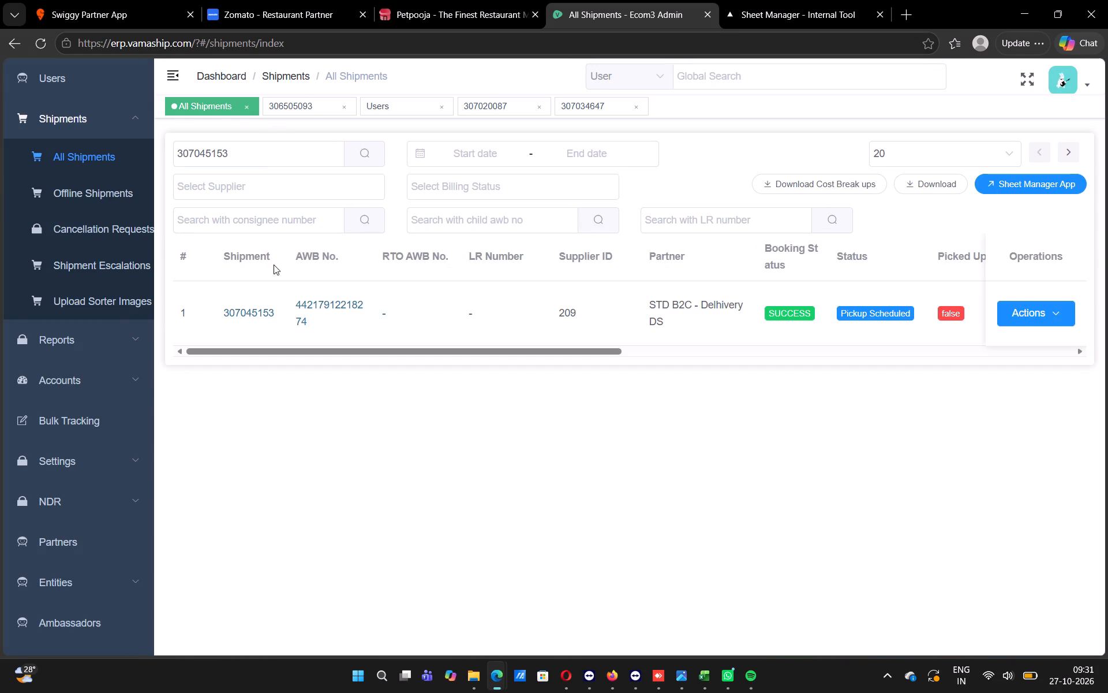
{"action": "left_click", "coordinate": [260, 312]}
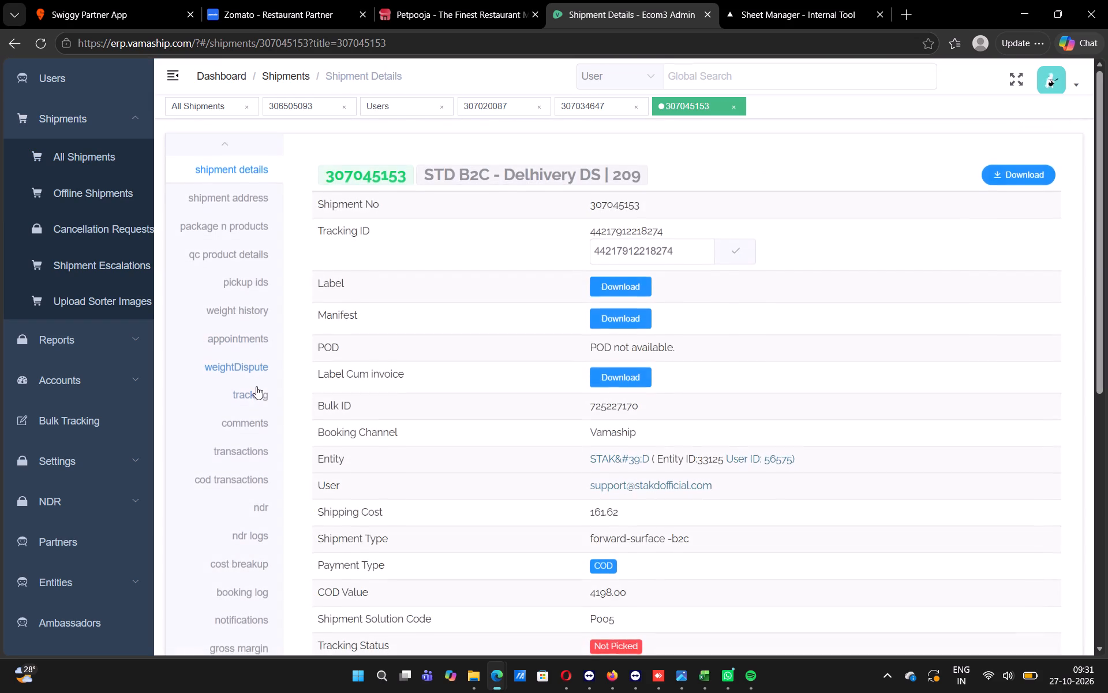
{"action": "left_click", "coordinate": [257, 390]}
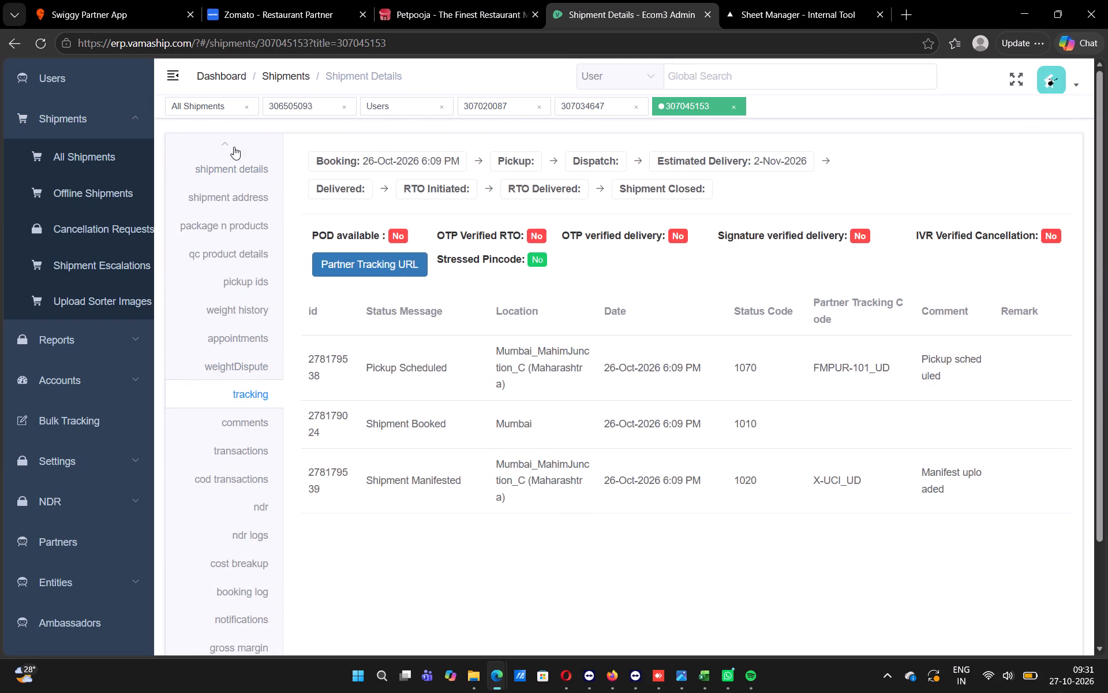
{"action": "left_click", "coordinate": [235, 167]}
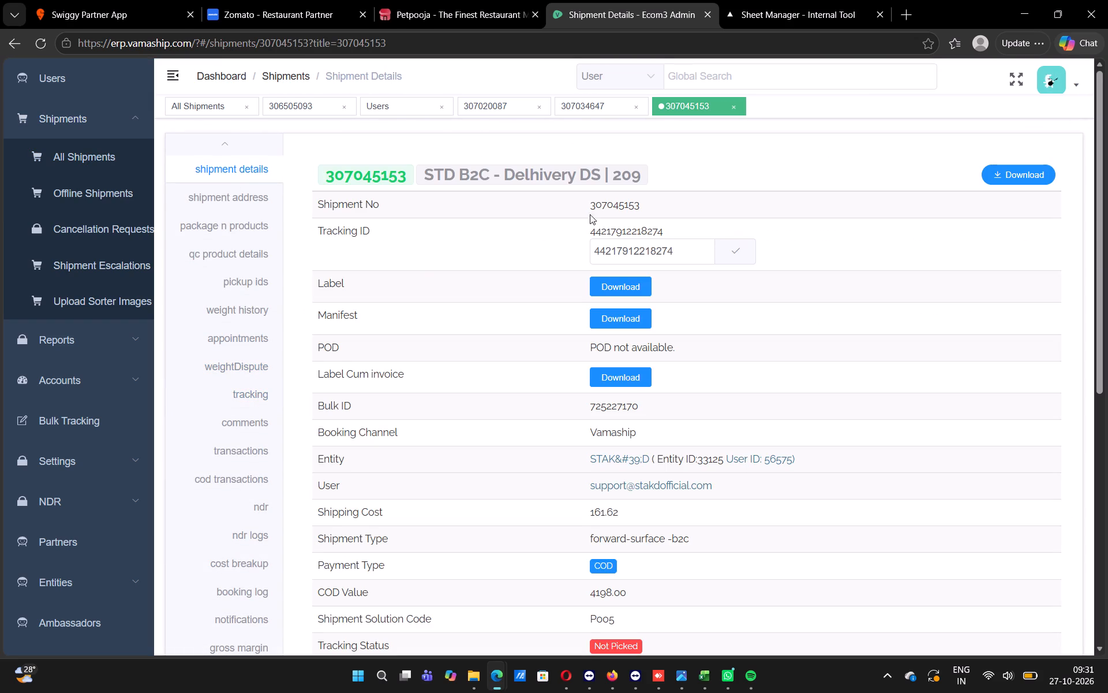
{"action": "left_click_drag", "start_coordinate": [568, 203], "coordinate": [652, 206]}
{"action": "key", "text": "ctrl+c"}
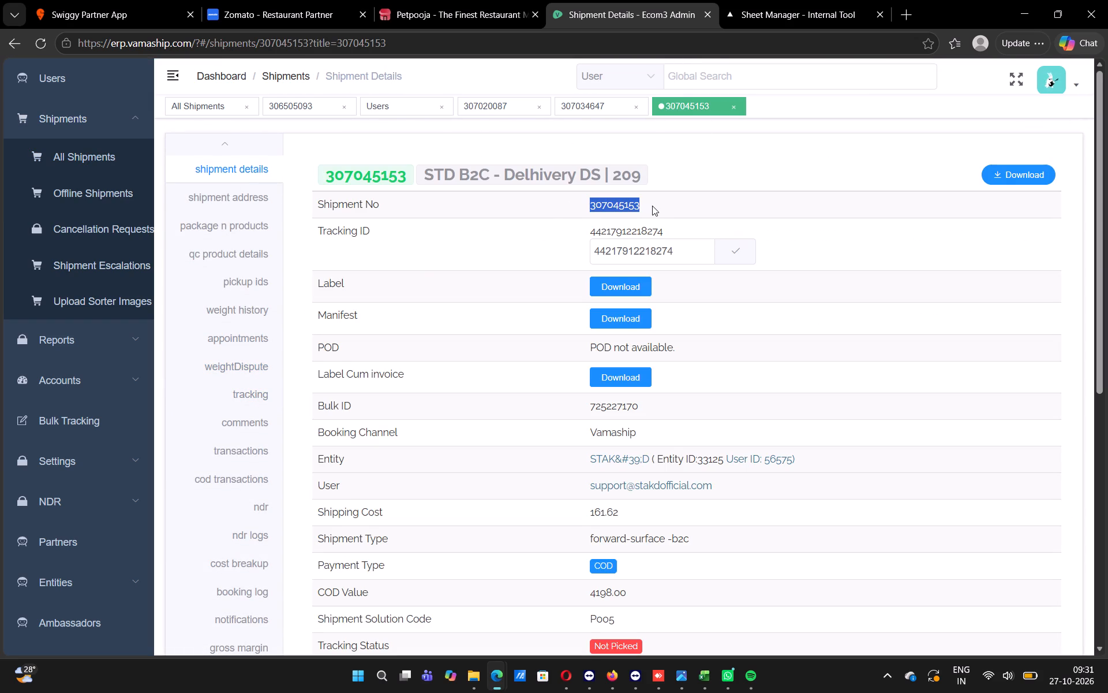
Return to all shipments, open the Sheet Manager app and dismiss the daily fortune pop-up.
{"action": "left_click", "coordinate": [71, 152]}
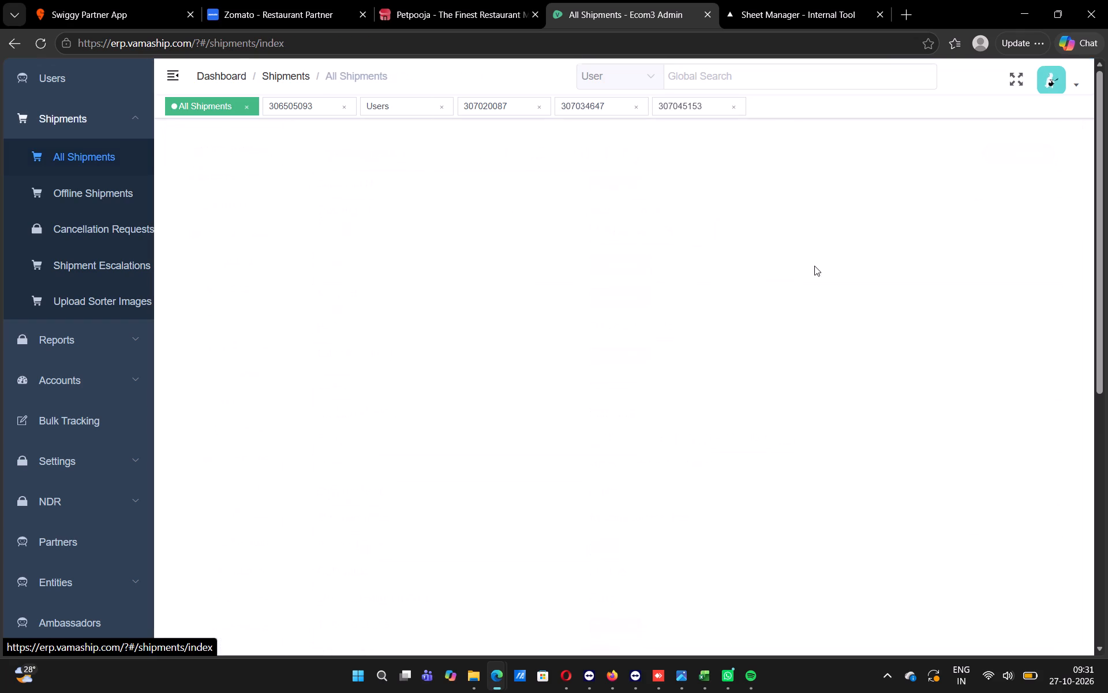
{"action": "left_click", "coordinate": [1037, 182]}
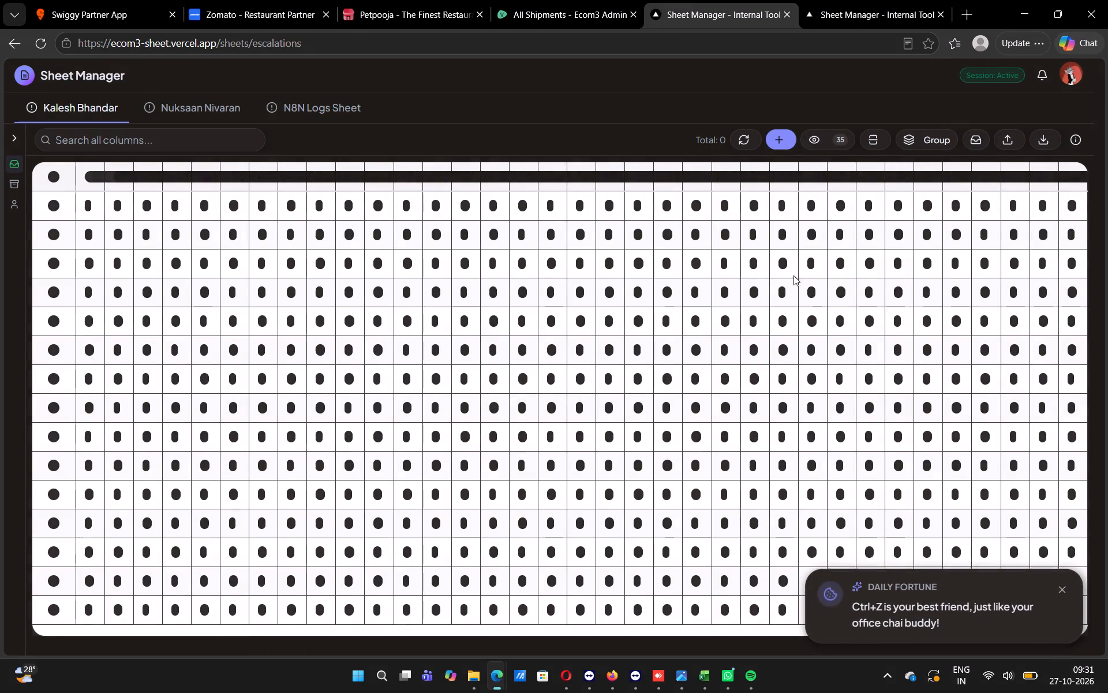
{"action": "left_click", "coordinate": [1062, 590]}
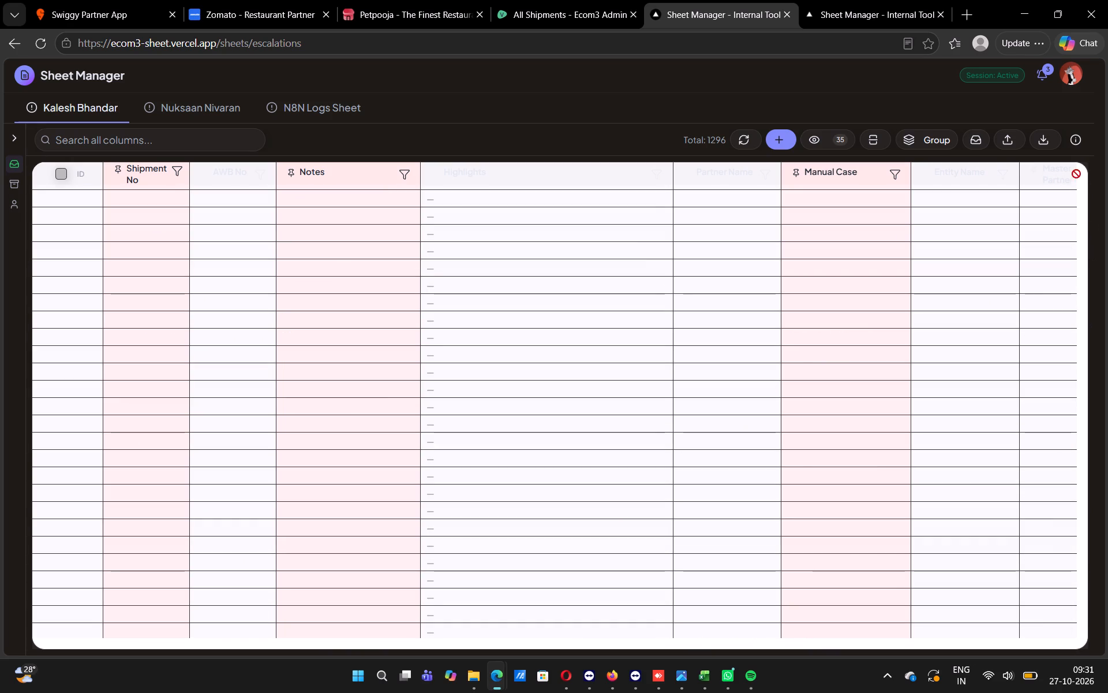
{"action": "left_click", "coordinate": [1082, 169]}
{"action": "left_click", "coordinate": [1082, 169]}
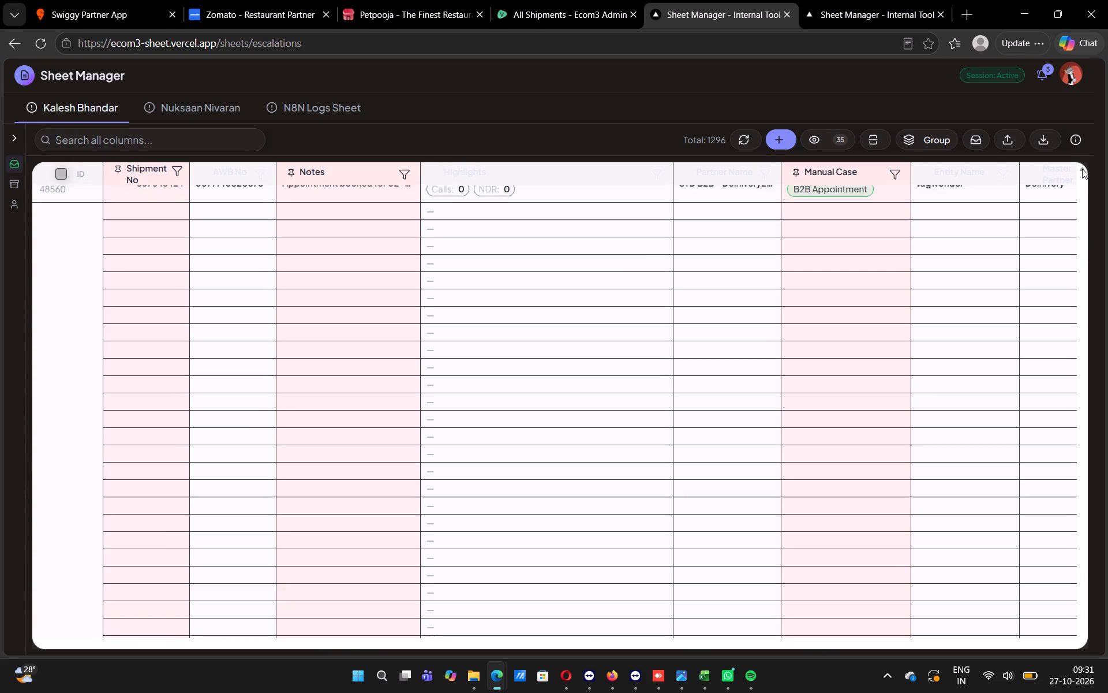
{"action": "left_click", "coordinate": [161, 338]}
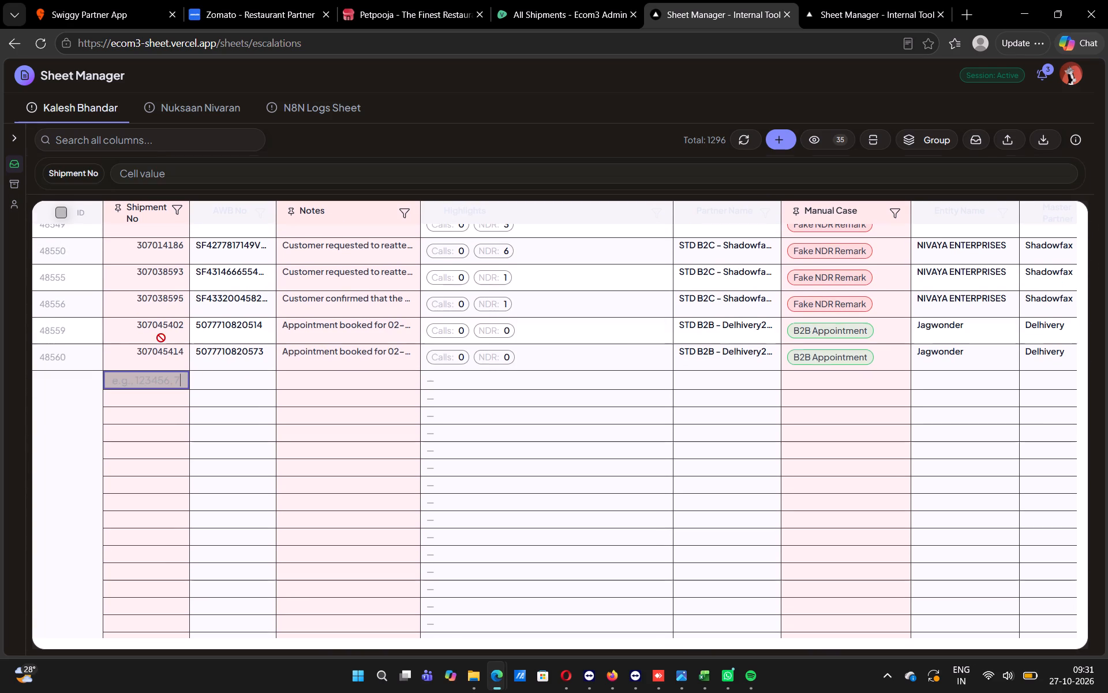
{"action": "key", "text": "ctrl+v"}
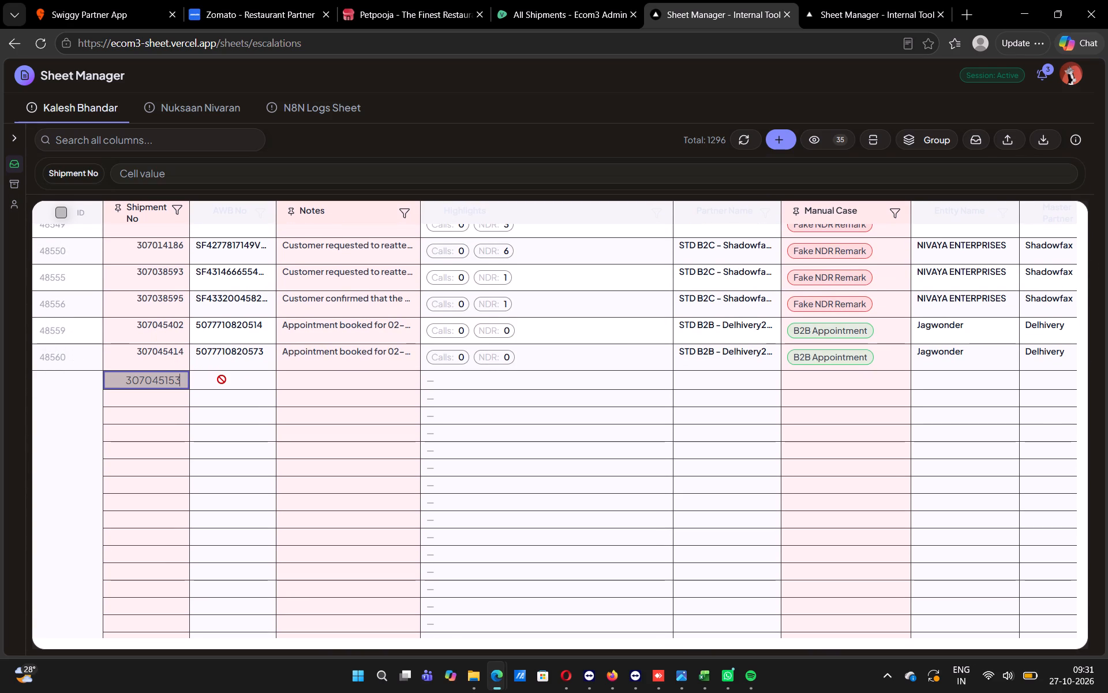
{"action": "left_click", "coordinate": [222, 379]}
{"action": "left_click", "coordinate": [327, 379]}
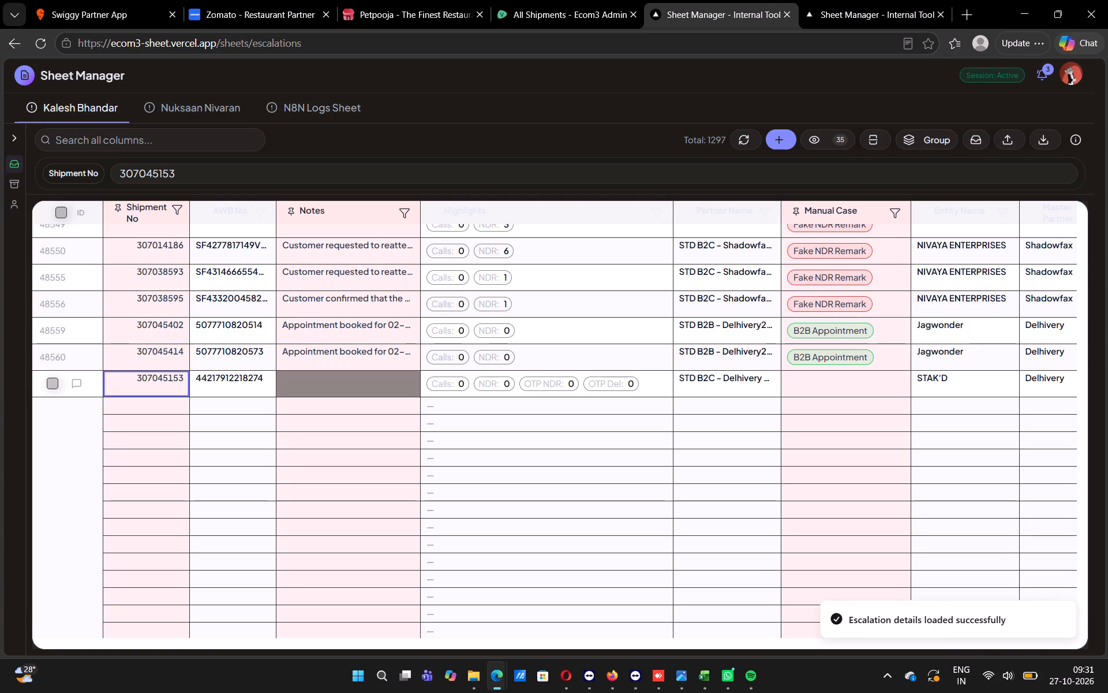
{"action": "type", "text": "kindly arra ge"}
{"action": "key", "text": "space"}
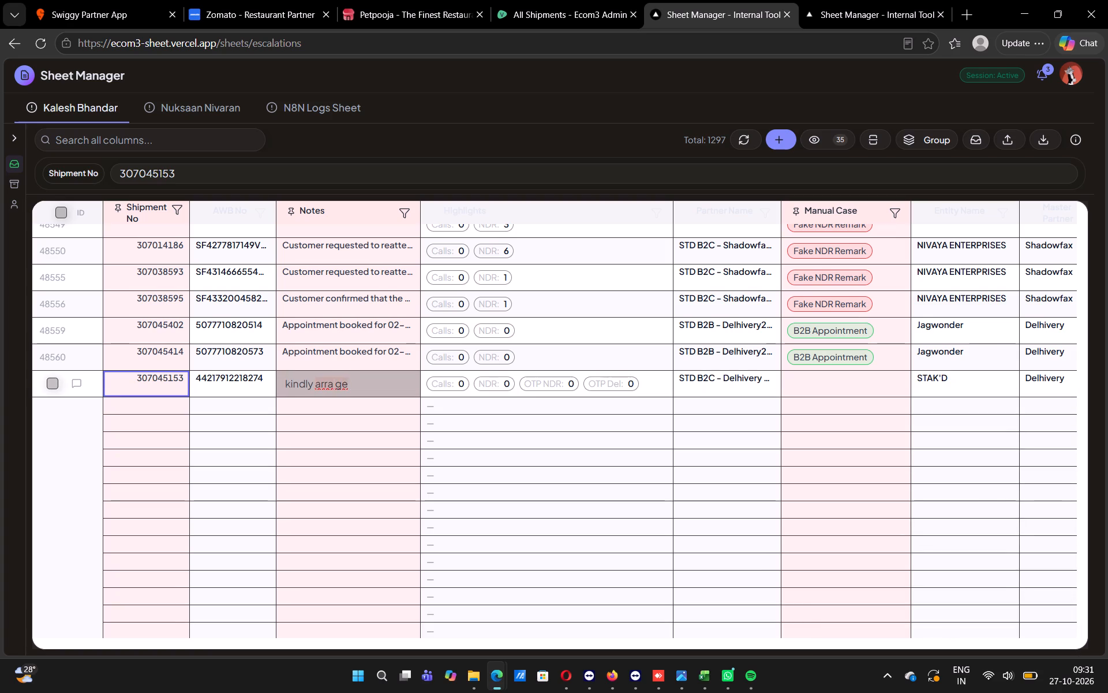
{"action": "key", "text": "BackSpace"}
{"action": "key", "text": "BackSpace"}
{"action": "key", "text": "BackSpace"}
{"action": "type", "text": "ng"}
{"action": "key", "text": "BackSpace"}
{"action": "key", "text": "BackSpace"}
{"action": "key", "text": "BackSpace"}
{"action": "type", "text": "nge pickup today on priority"}
{"action": "key", "text": "space"}
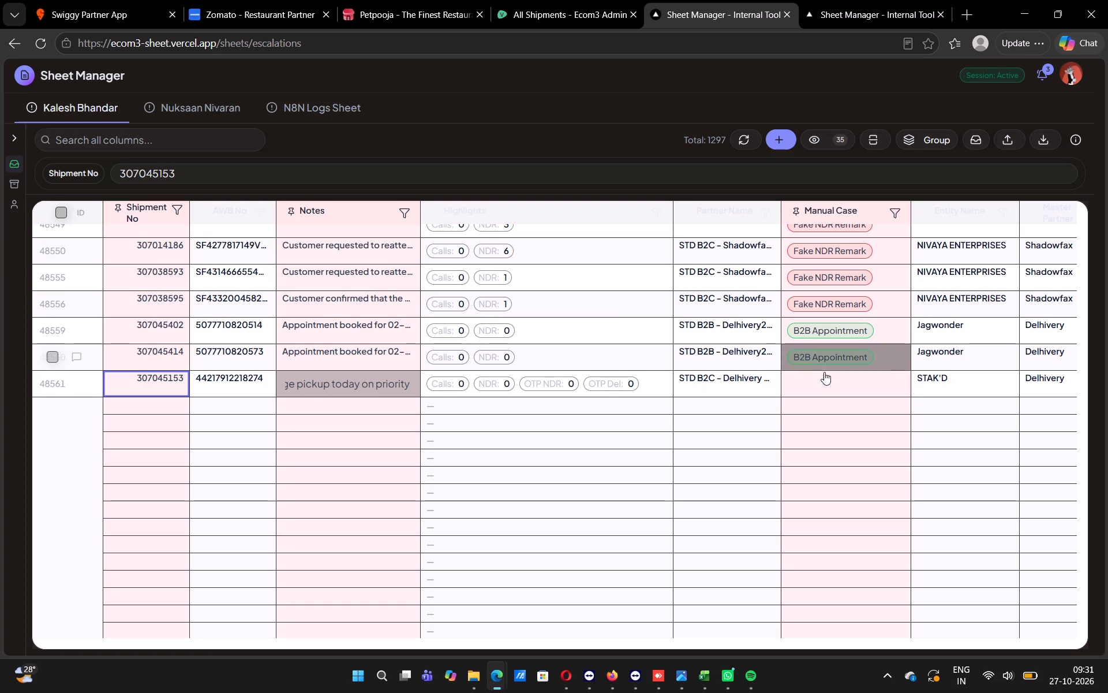
{"action": "double_click", "coordinate": [823, 384]}
{"action": "type", "text": "del"}
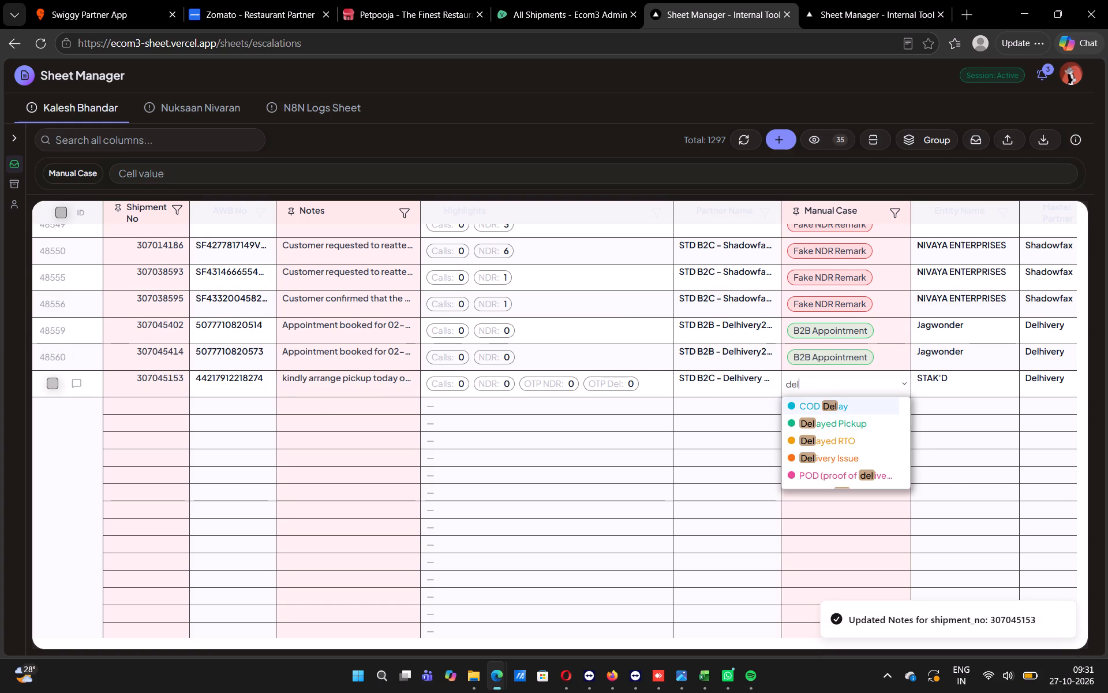
{"action": "left_click", "coordinate": [851, 421]}
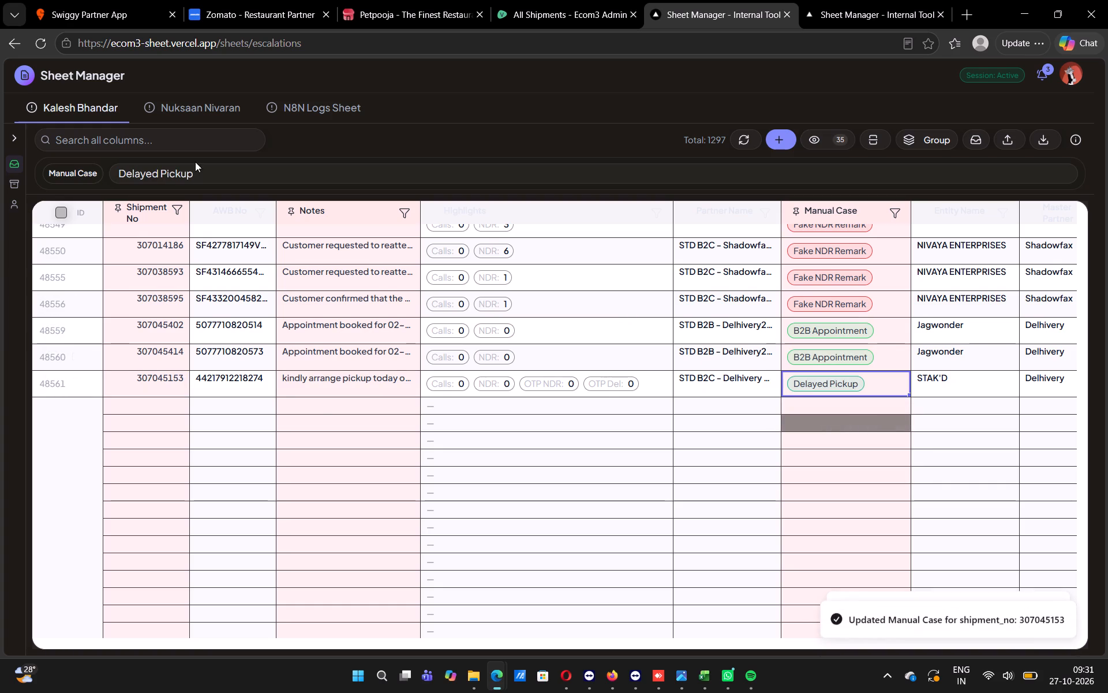
{"action": "left_click", "coordinate": [537, 1]}
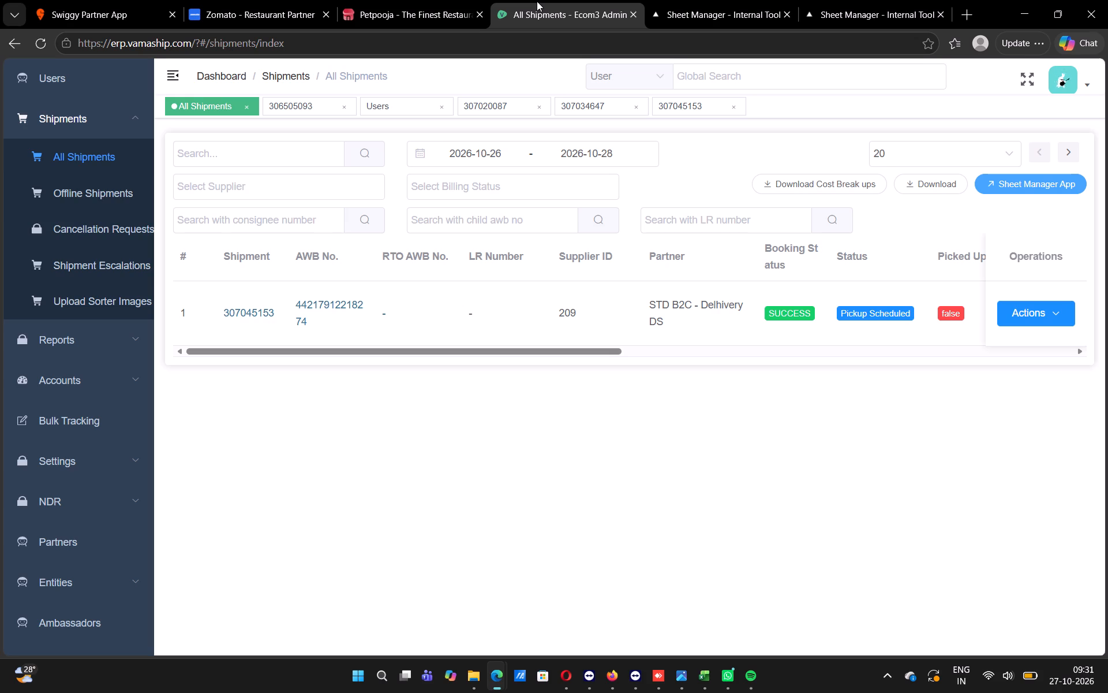
{"action": "left_click", "coordinate": [279, 150]}
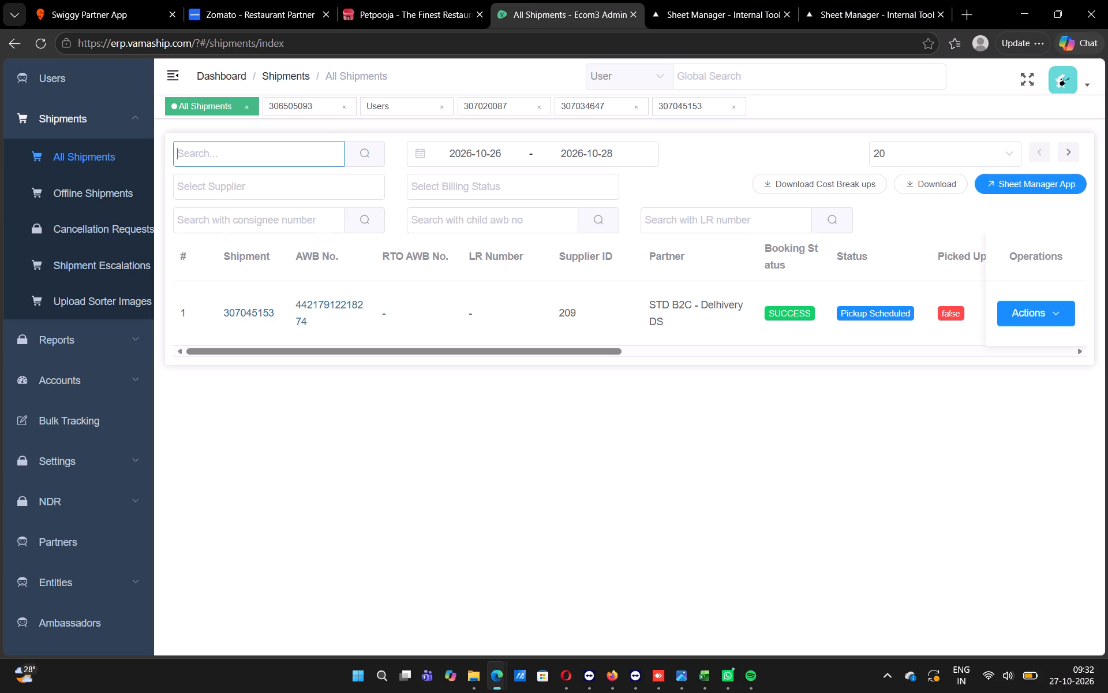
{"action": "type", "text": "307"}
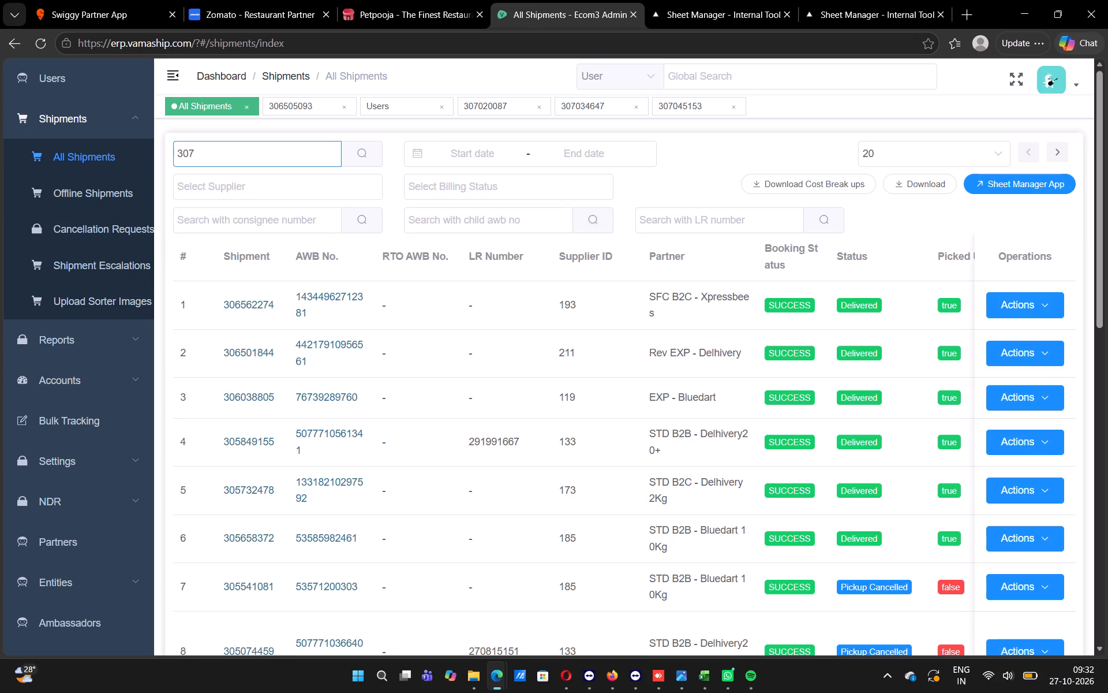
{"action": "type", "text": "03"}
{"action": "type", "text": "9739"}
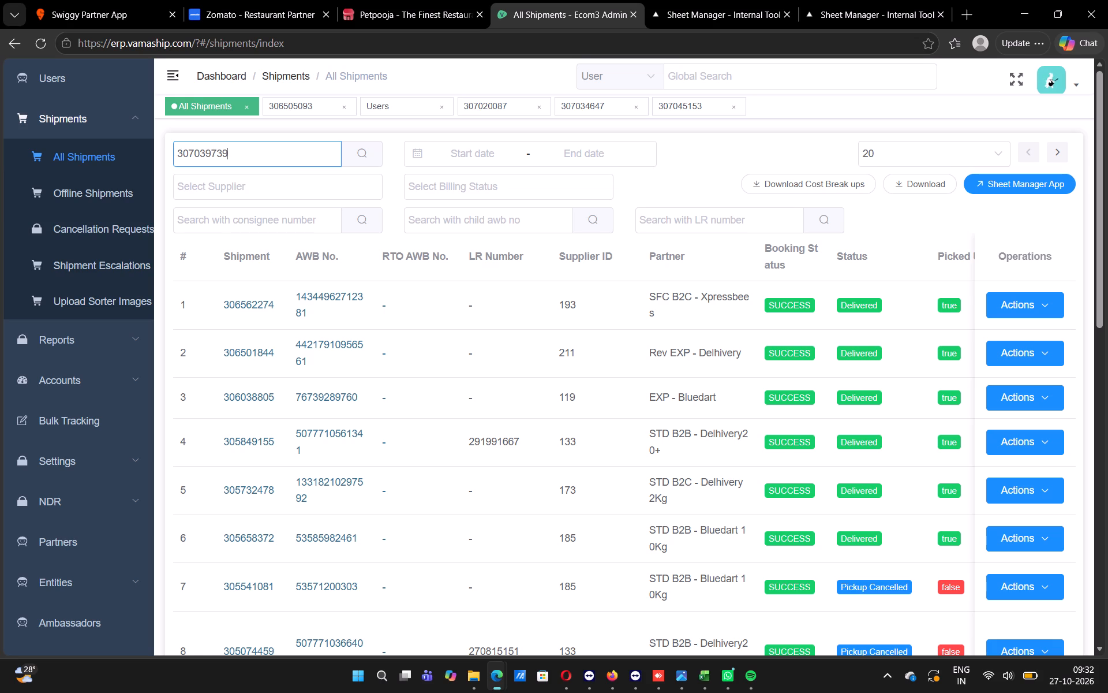
{"action": "left_click", "coordinate": [357, 148]}
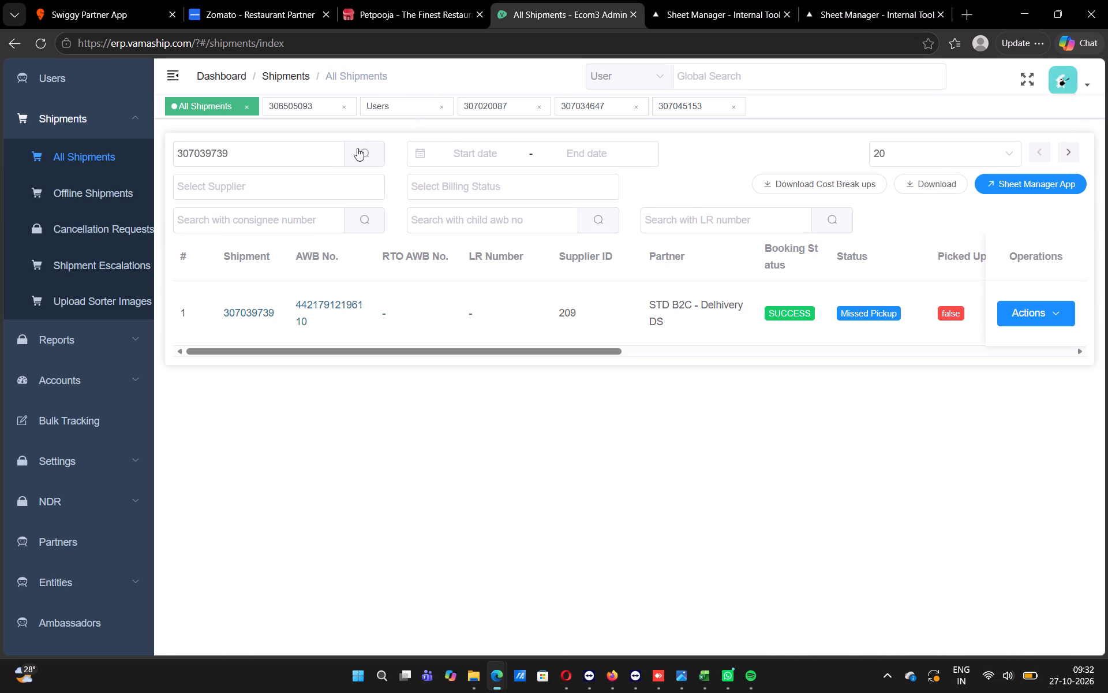
{"action": "left_click", "coordinate": [238, 311]}
{"action": "left_click", "coordinate": [244, 394]}
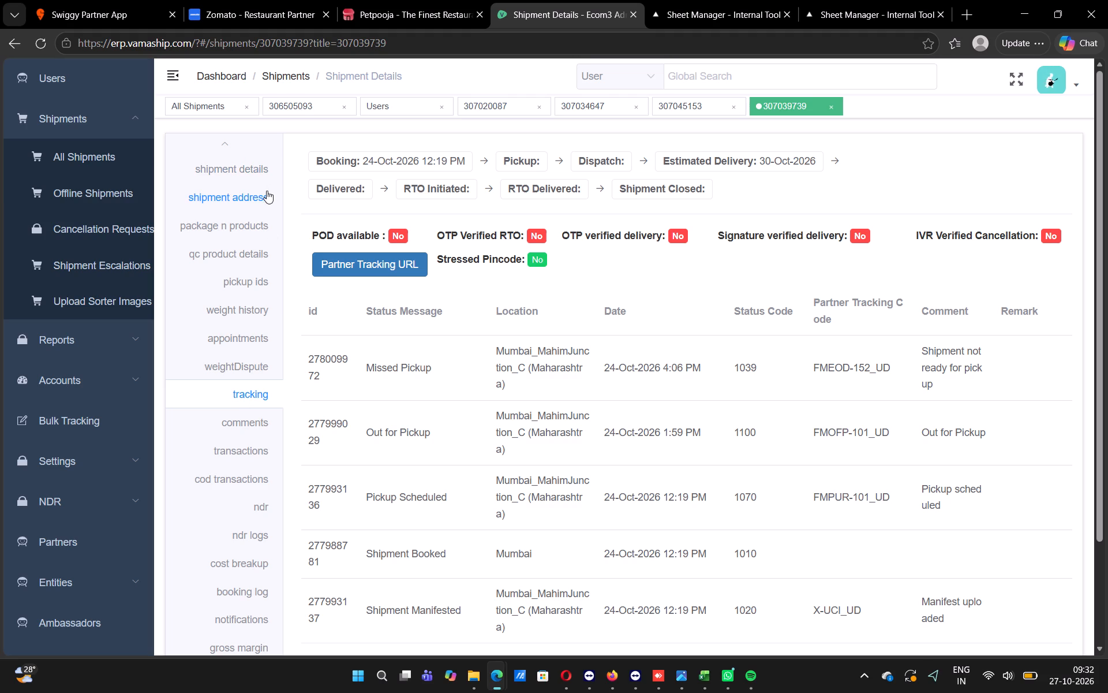
{"action": "left_click", "coordinate": [253, 165]}
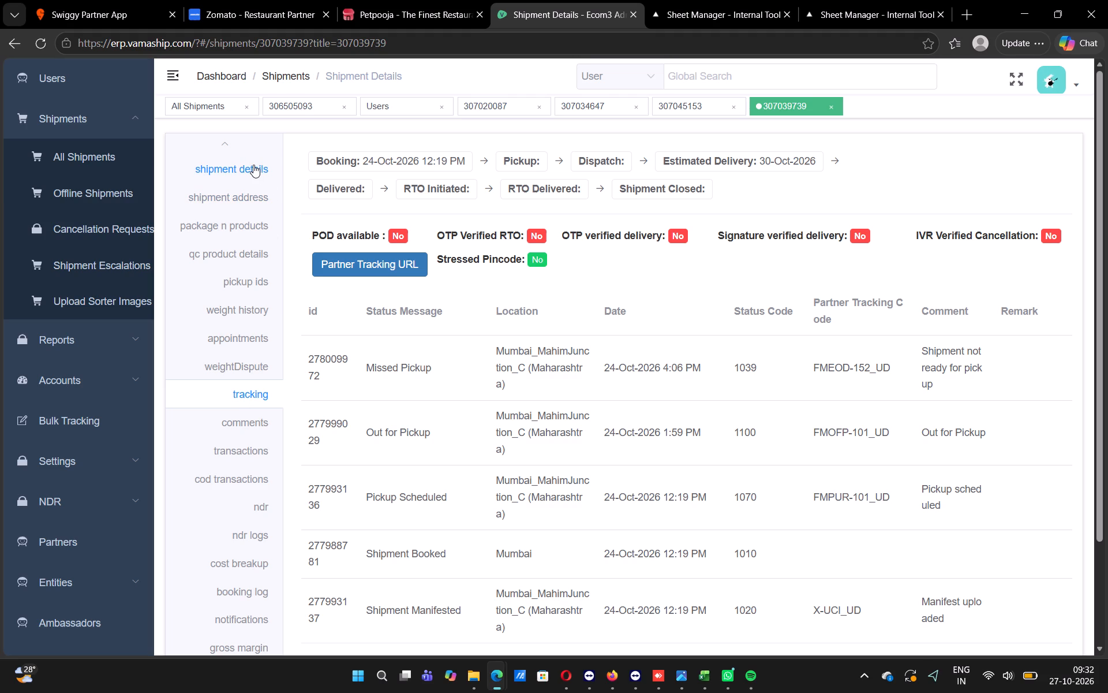
{"action": "left_click_drag", "start_coordinate": [572, 202], "coordinate": [658, 207]}
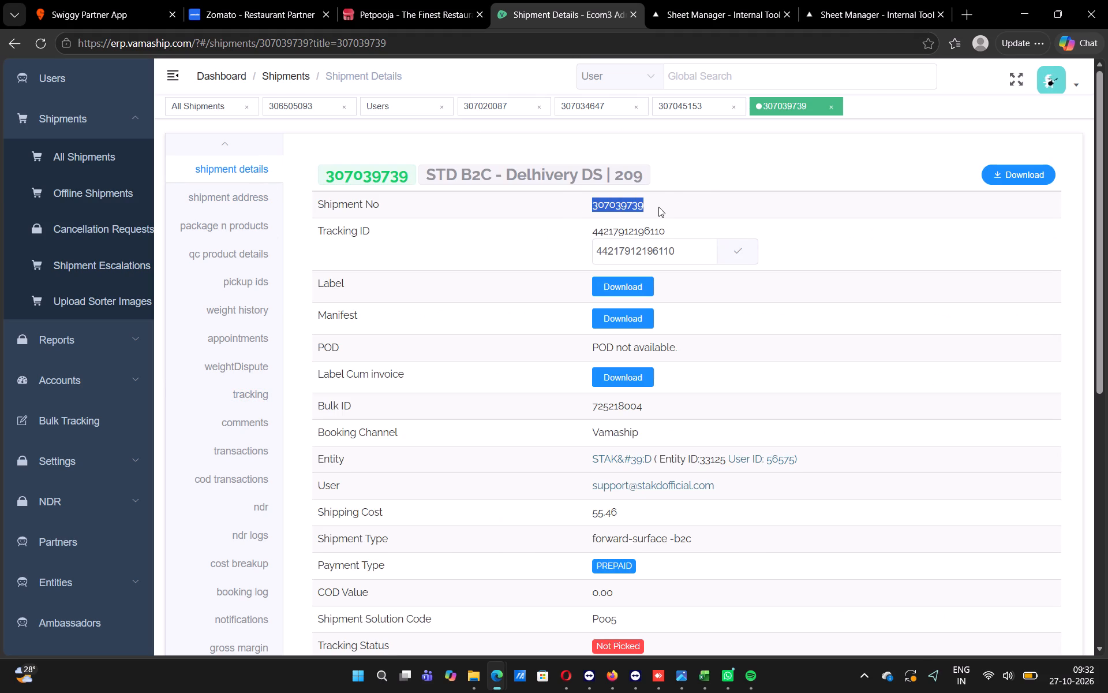
{"action": "key", "text": "ctrl+c"}
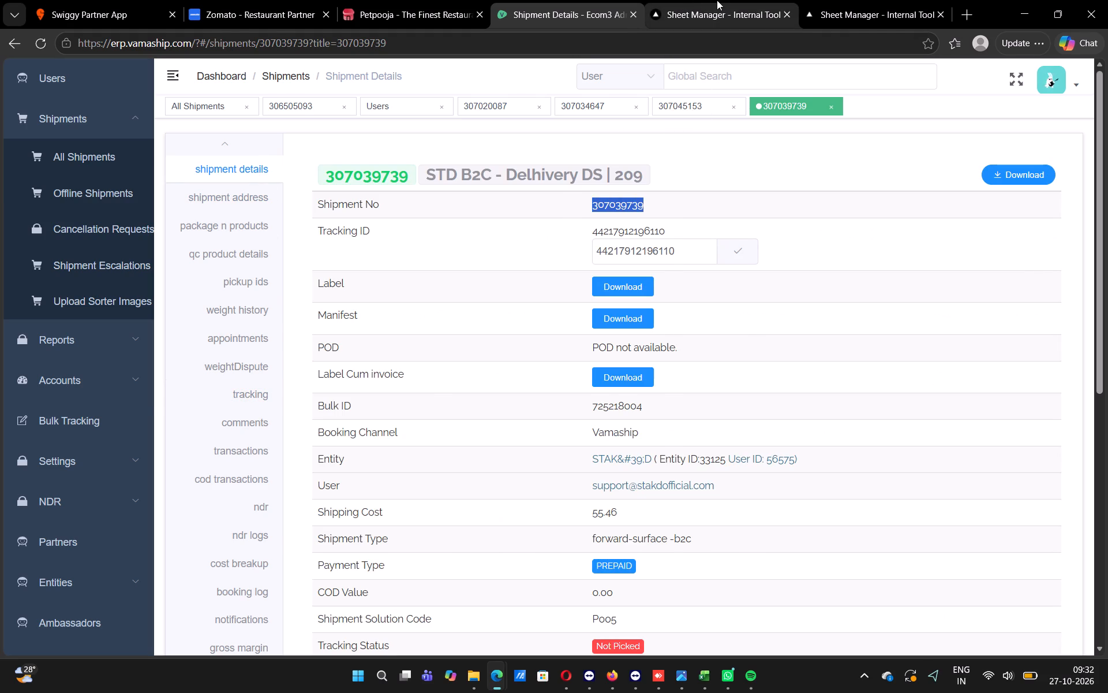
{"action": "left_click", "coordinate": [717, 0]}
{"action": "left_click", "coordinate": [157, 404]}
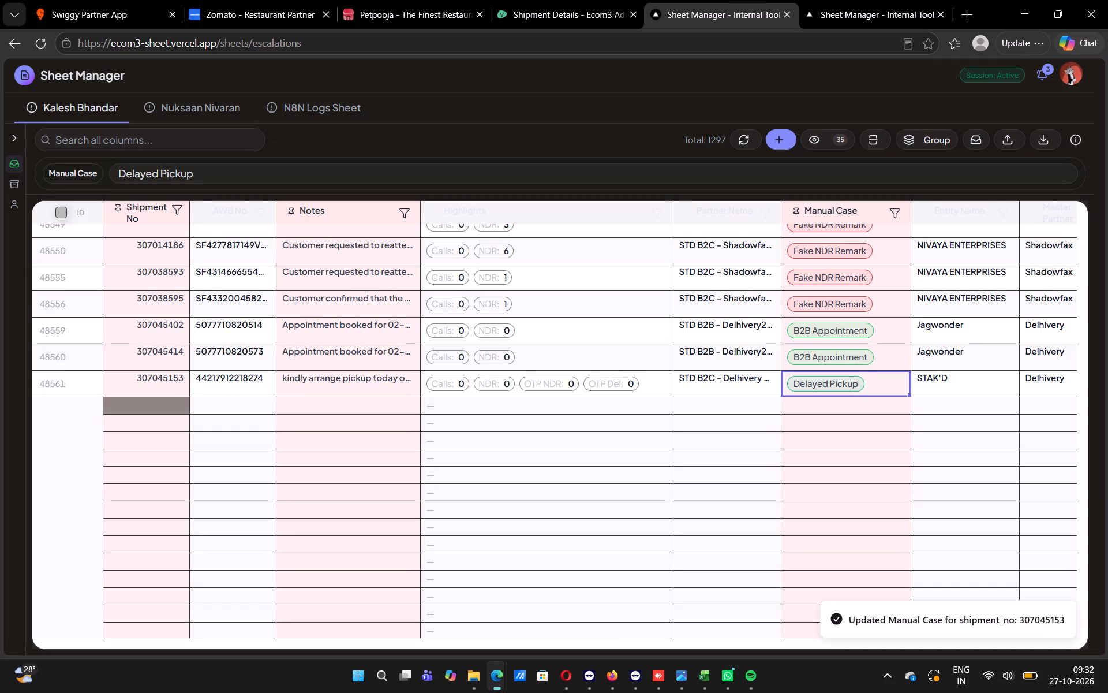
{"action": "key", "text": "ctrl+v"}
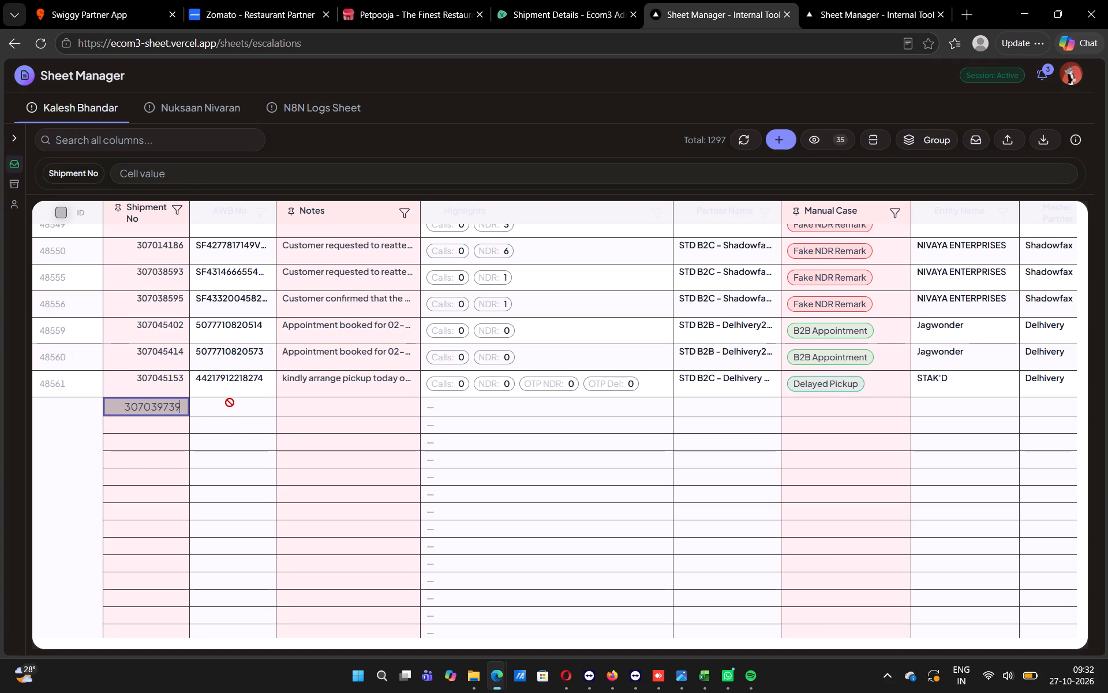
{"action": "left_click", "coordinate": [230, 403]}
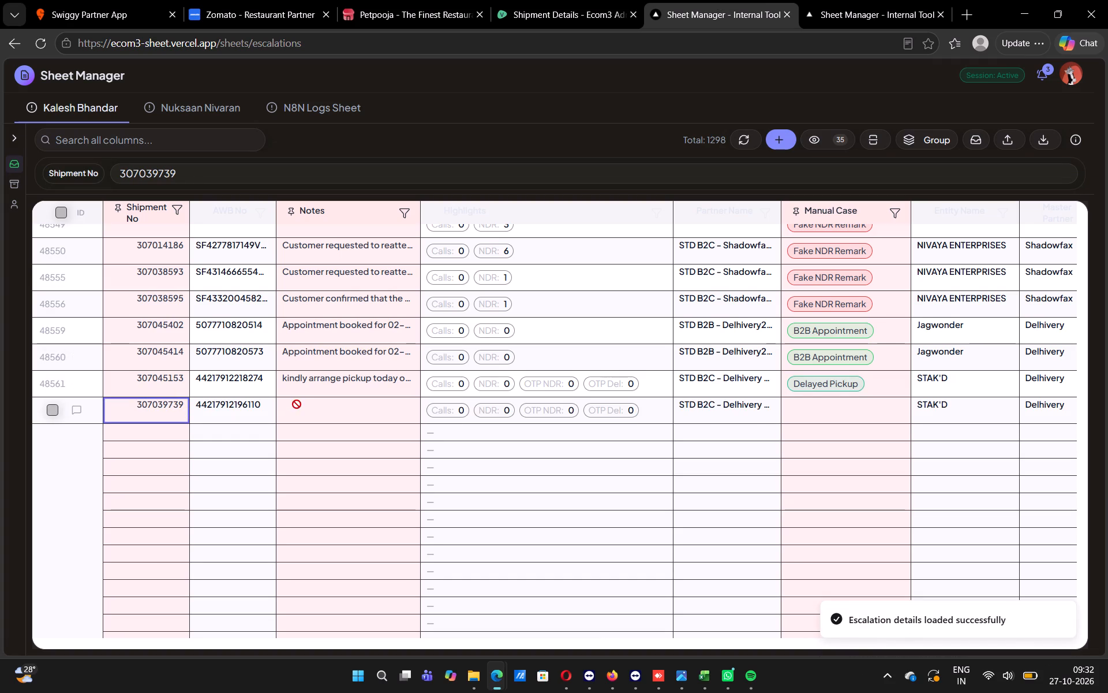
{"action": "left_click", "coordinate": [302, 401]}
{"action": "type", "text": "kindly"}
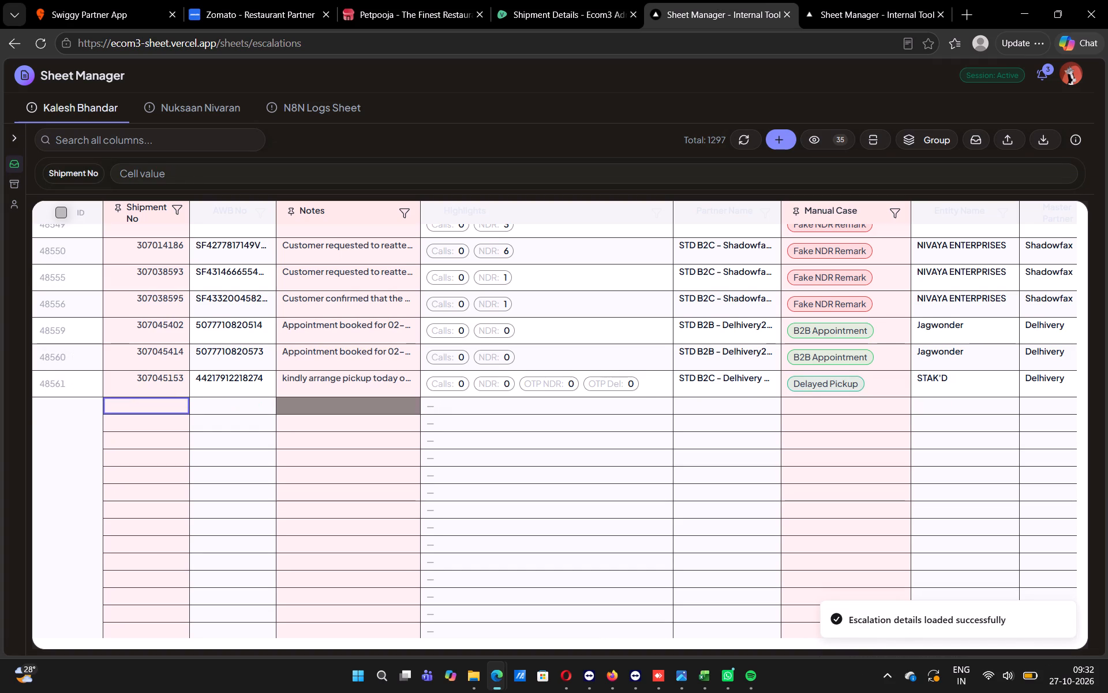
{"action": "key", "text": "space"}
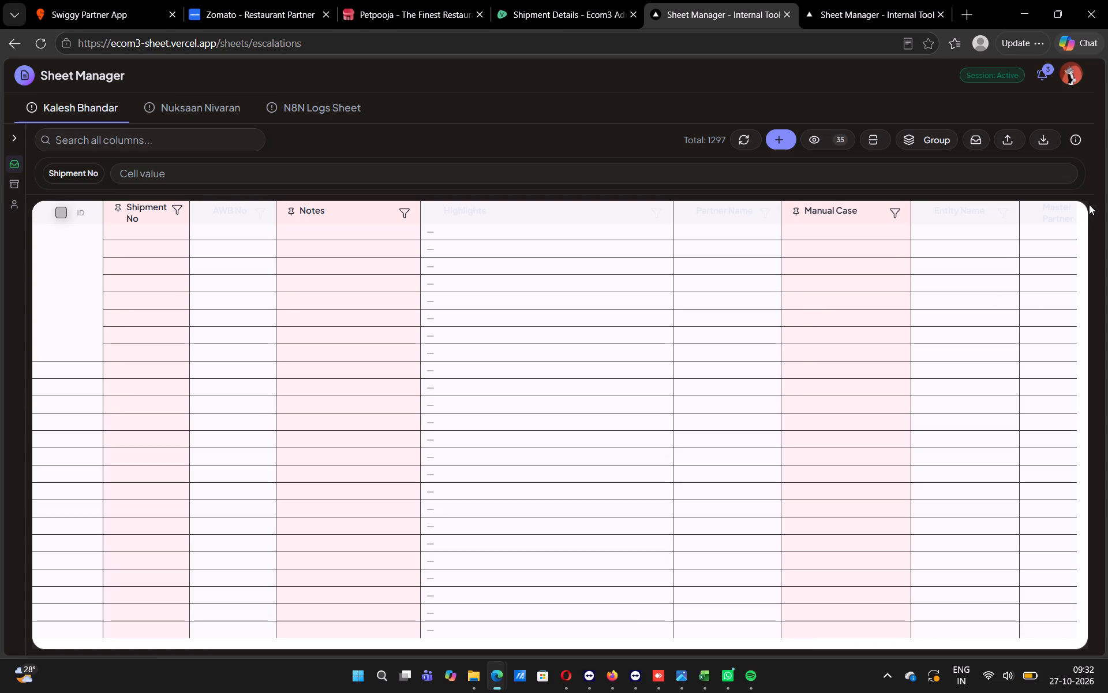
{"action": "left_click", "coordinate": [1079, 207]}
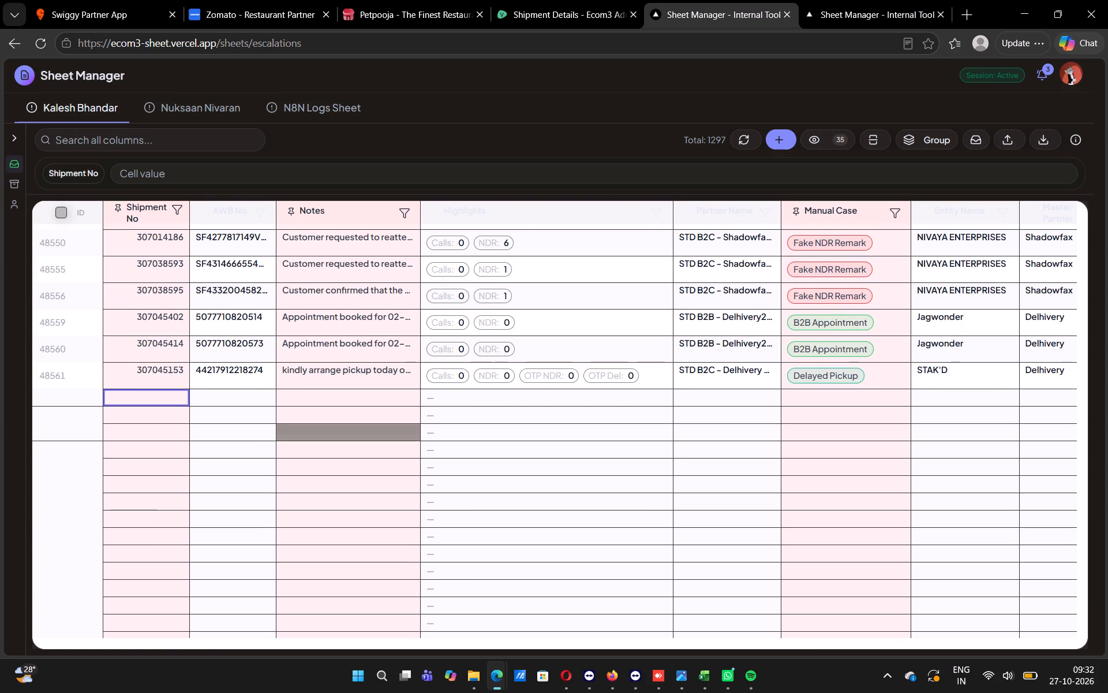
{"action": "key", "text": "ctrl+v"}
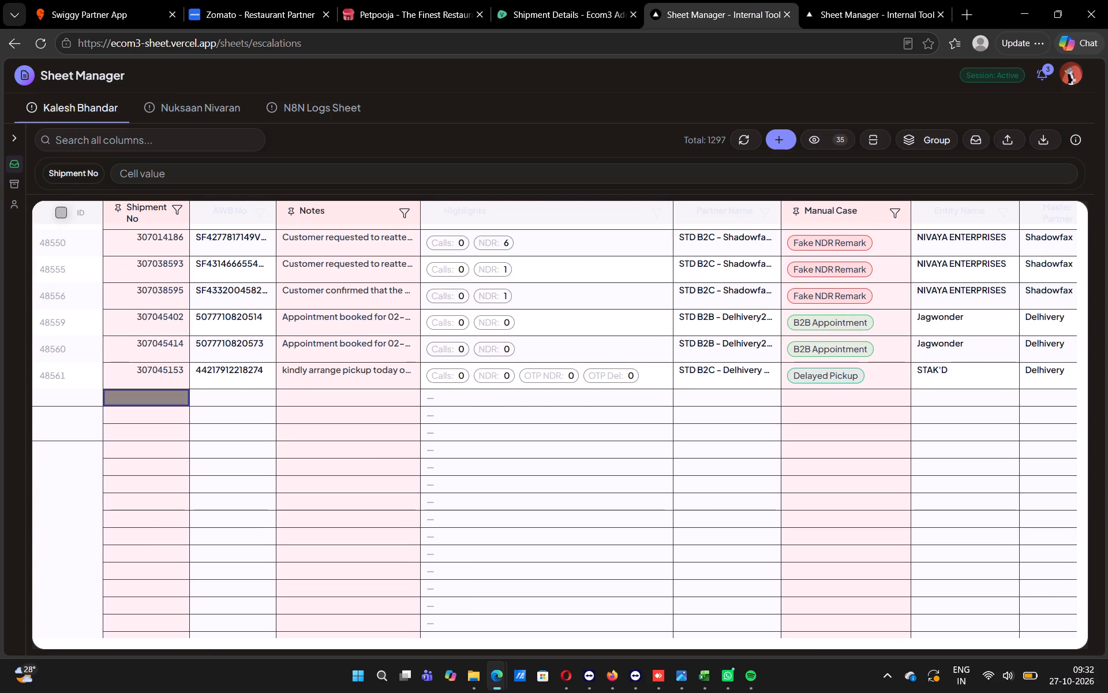
{"action": "left_click", "coordinate": [552, 2]}
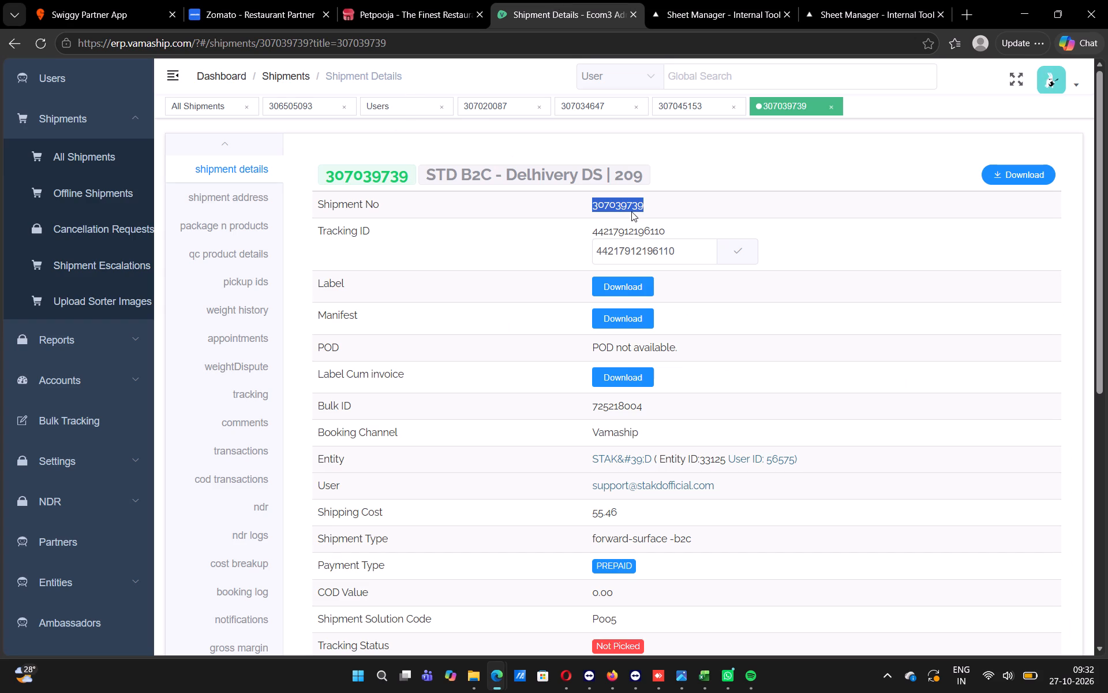
{"action": "left_click", "coordinate": [687, 207]}
{"action": "left_click_drag", "start_coordinate": [572, 208], "coordinate": [661, 204]}
{"action": "key", "text": "ctrl+c"}
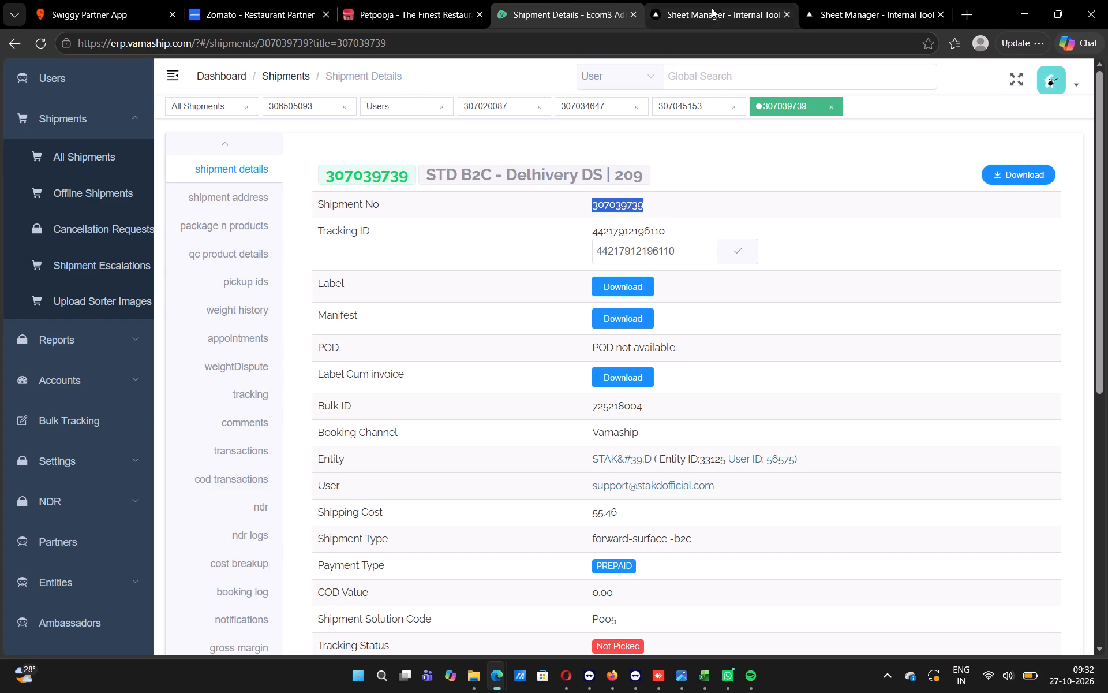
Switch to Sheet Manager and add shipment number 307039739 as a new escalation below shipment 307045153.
{"action": "left_click", "coordinate": [720, 0]}
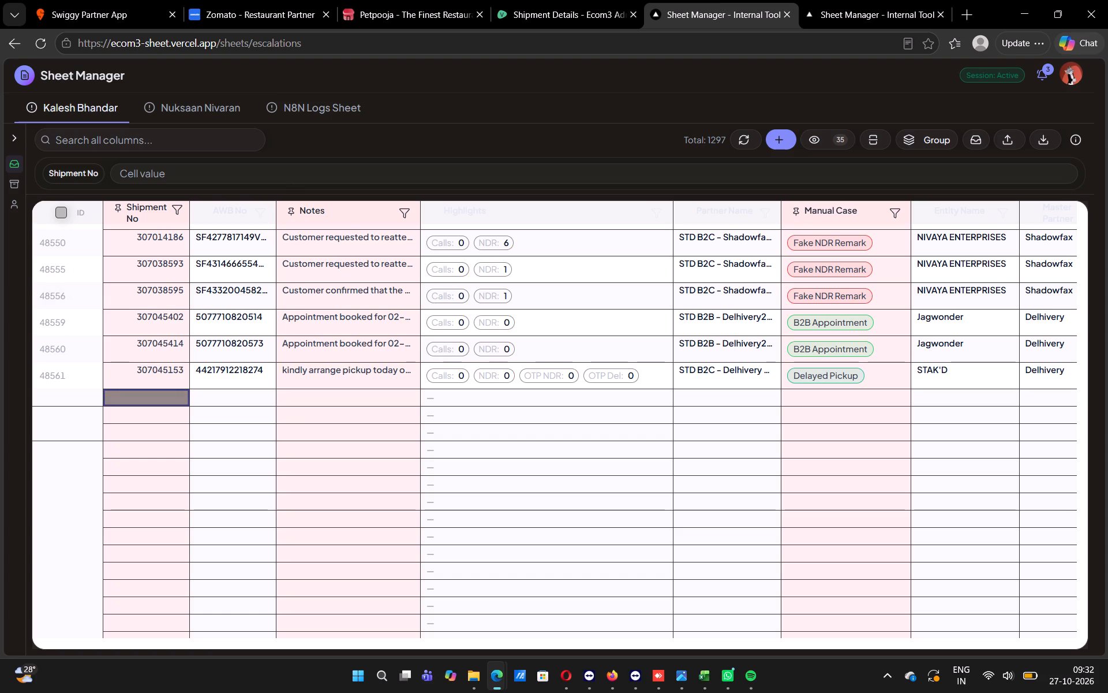
{"action": "key", "text": "ctrl+v"}
{"action": "left_click", "coordinate": [186, 395]}
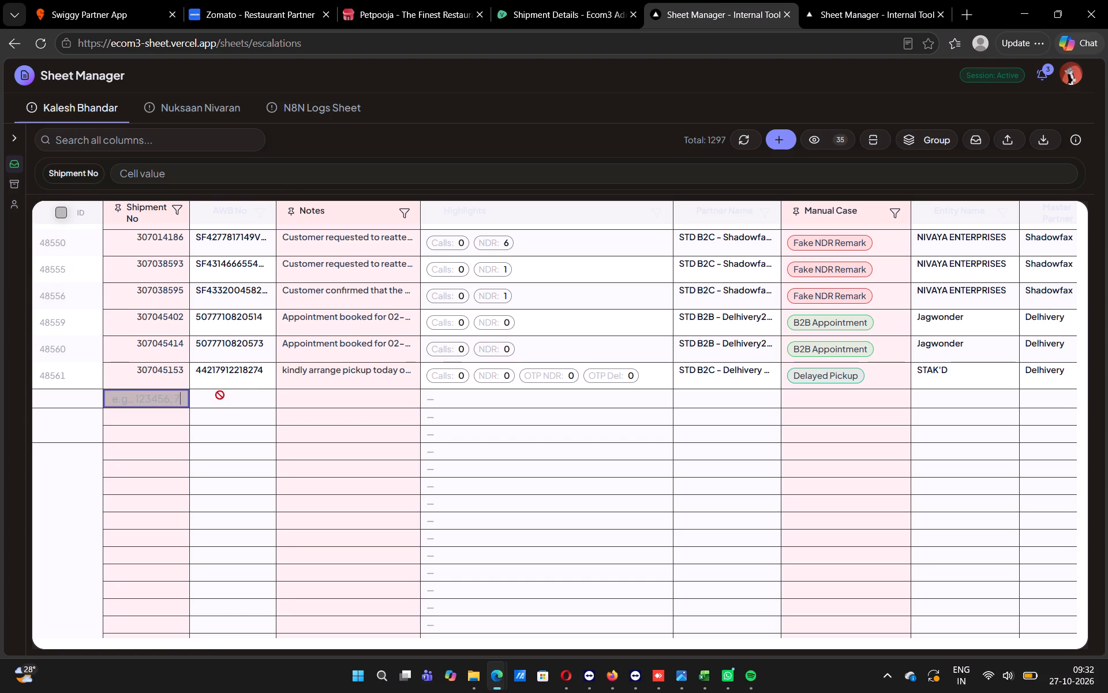
{"action": "left_click", "coordinate": [245, 395]}
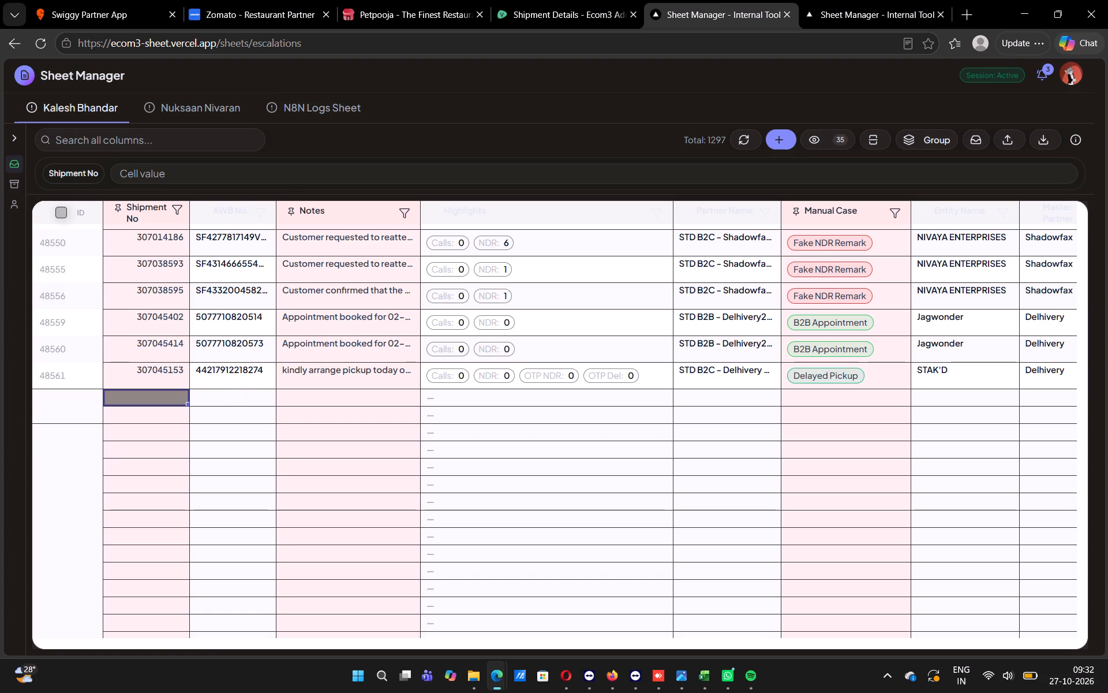
{"action": "key", "text": "ctrl+v"}
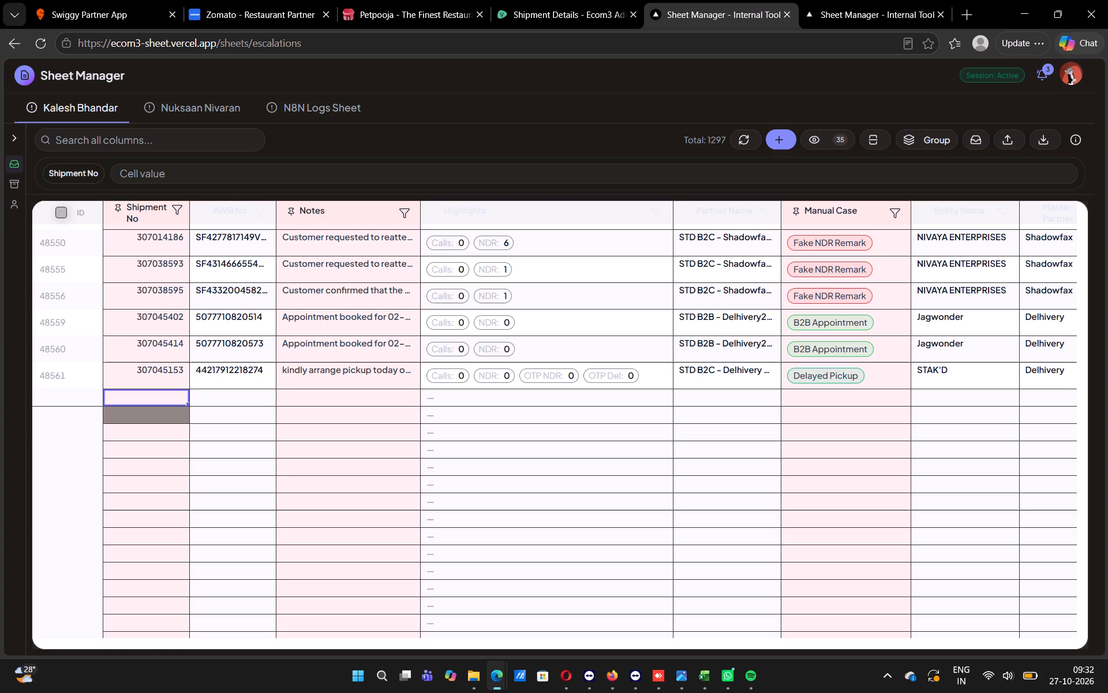
{"action": "left_click", "coordinate": [158, 411]}
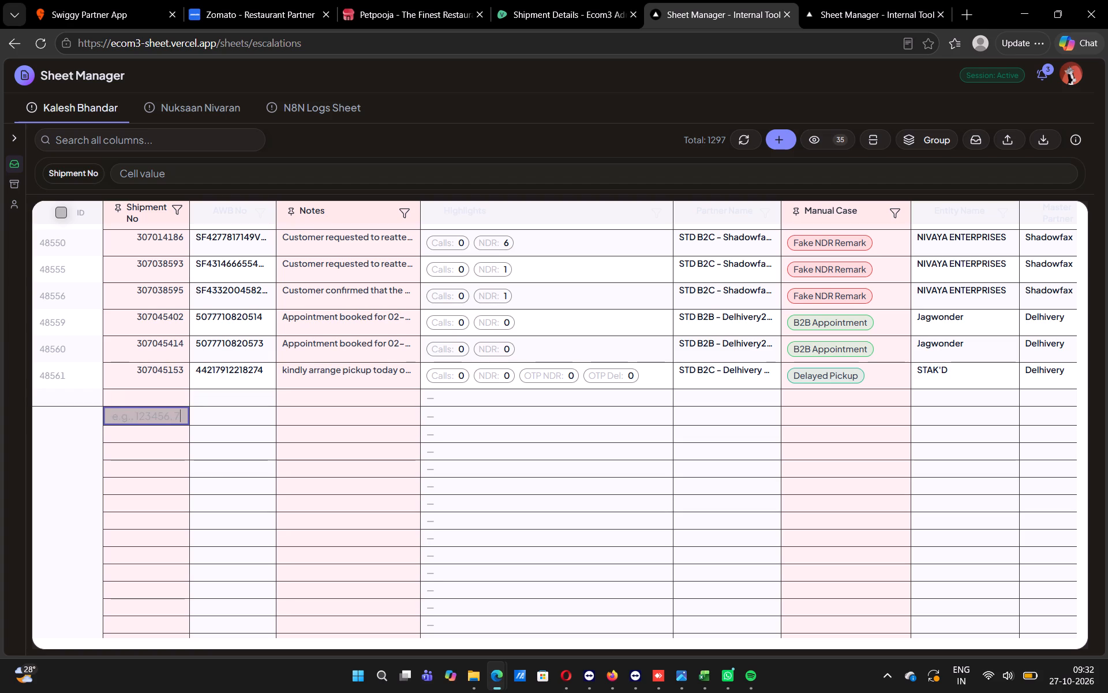
{"action": "key", "text": "ctrl+v"}
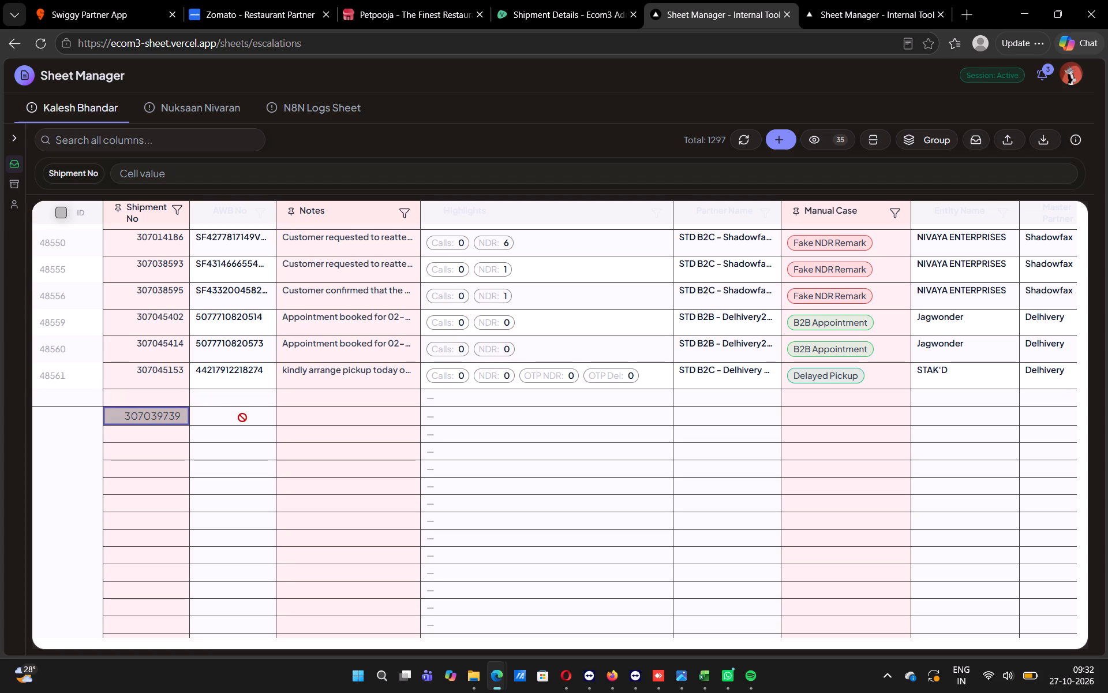
{"action": "left_click", "coordinate": [242, 418]}
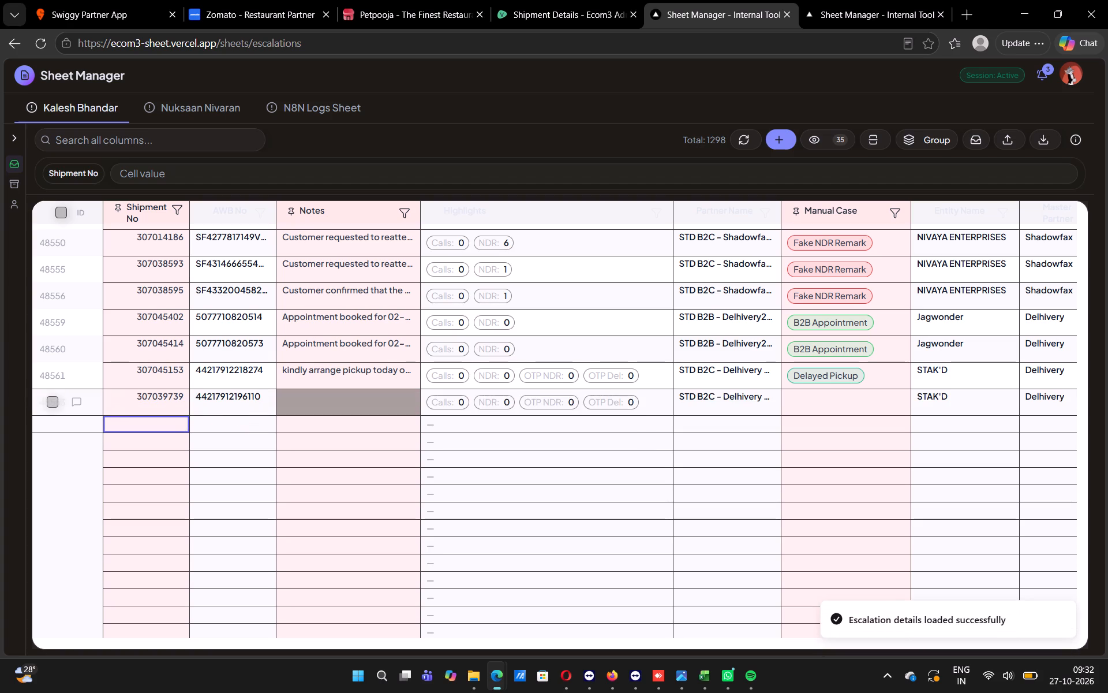
{"action": "left_click", "coordinate": [321, 404]}
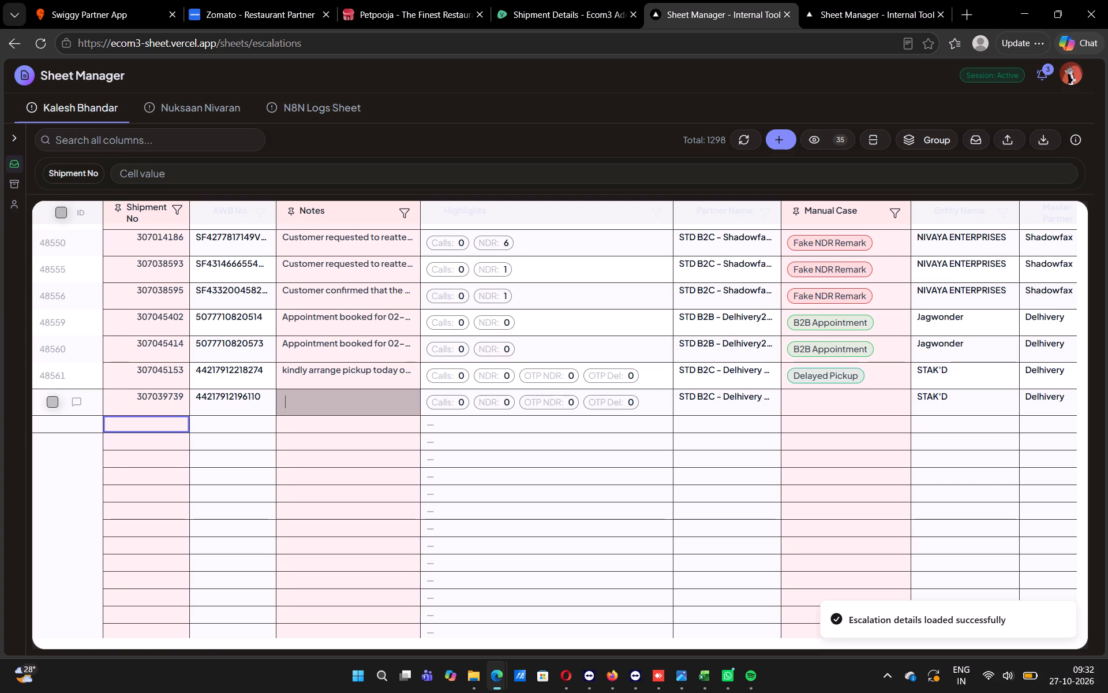
{"action": "type", "text": "kindely"}
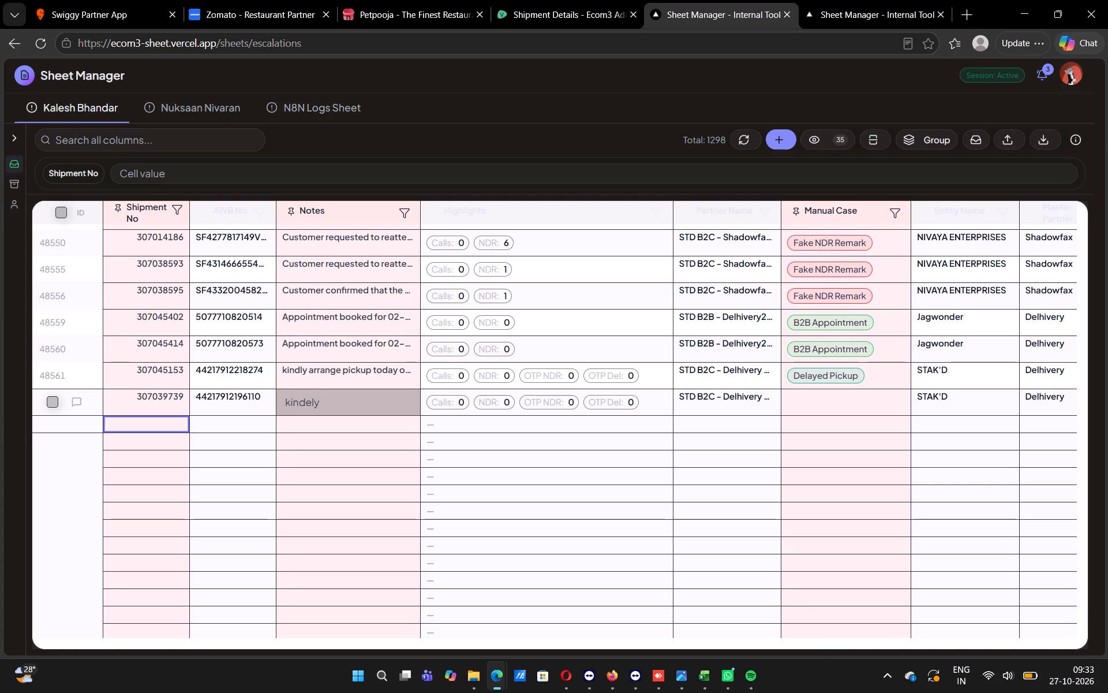
{"action": "key", "text": "BackSpace"}
{"action": "key", "text": "BackSpace"}
{"action": "key", "text": "BackSpace"}
{"action": "type", "text": "ly arrange pickuo"}
{"action": "key", "text": "BackSpace"}
{"action": "type", "text": "p today on priority"}
{"action": "key", "text": "space"}
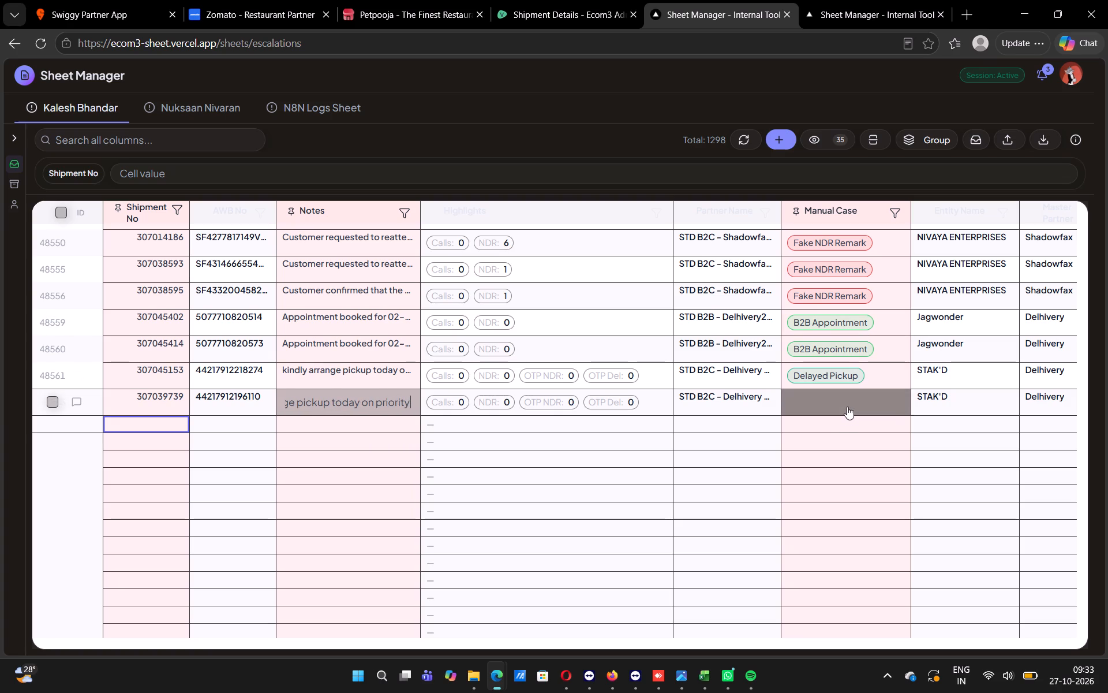
{"action": "double_click", "coordinate": [847, 407]}
{"action": "key", "text": "d"}
{"action": "type", "text": "el"}
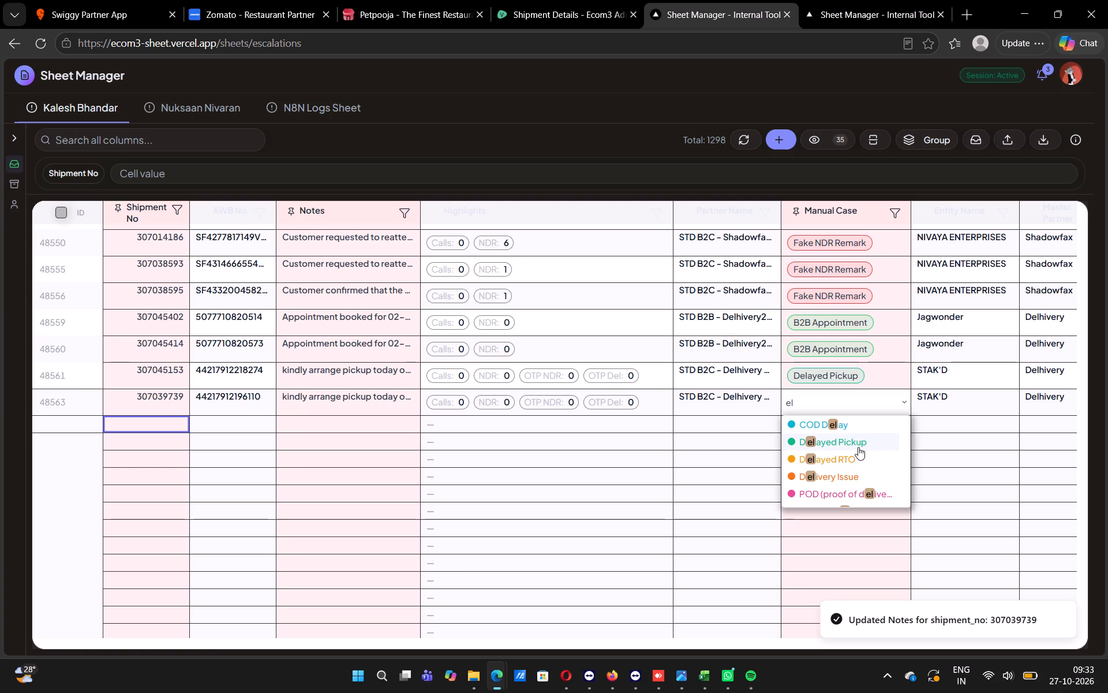
{"action": "left_click", "coordinate": [858, 444]}
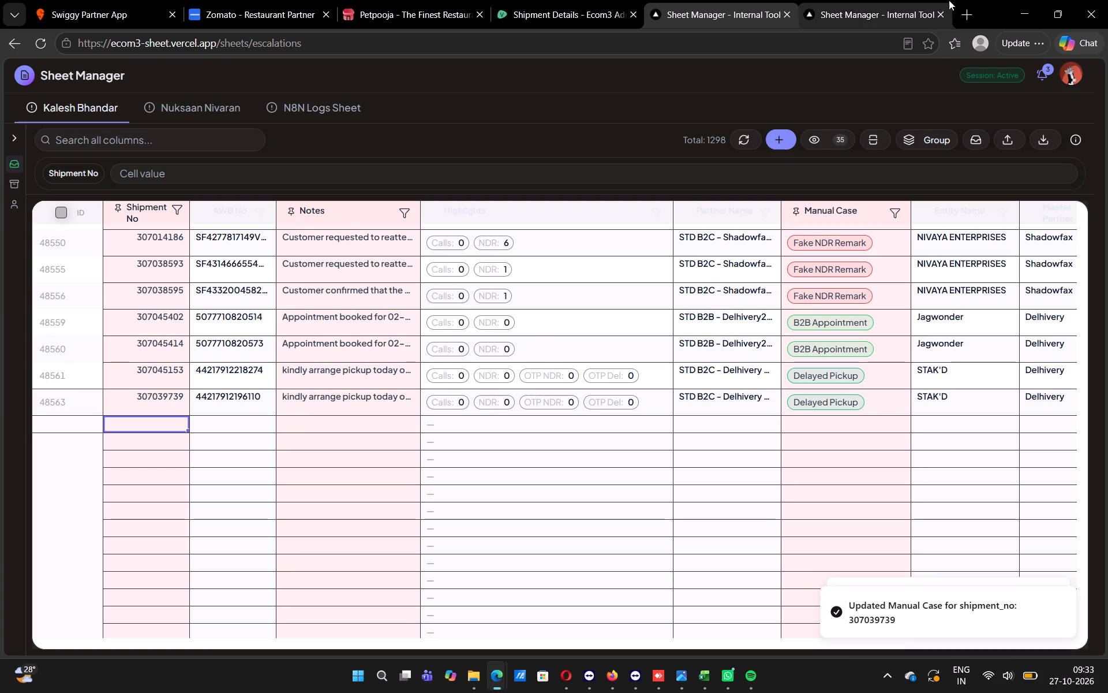
Open the Vamaship ONE board of Trello in a new browser tab.
{"action": "left_click", "coordinate": [969, 13]}
{"action": "type", "text": "tr"}
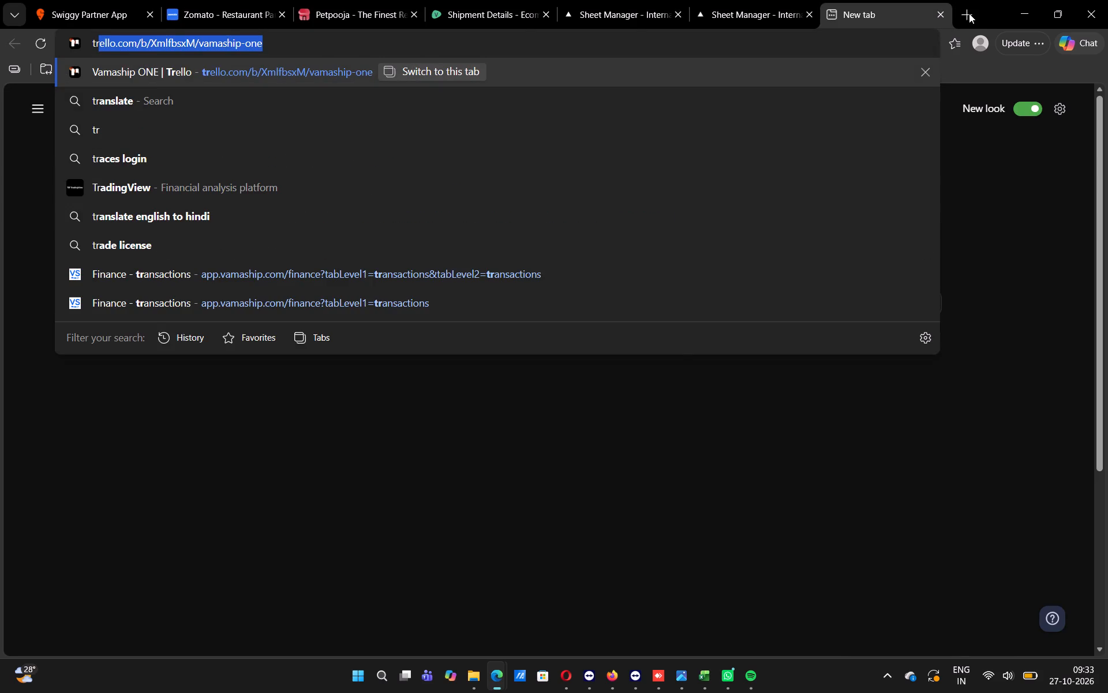
{"action": "left_click", "coordinate": [270, 70]}
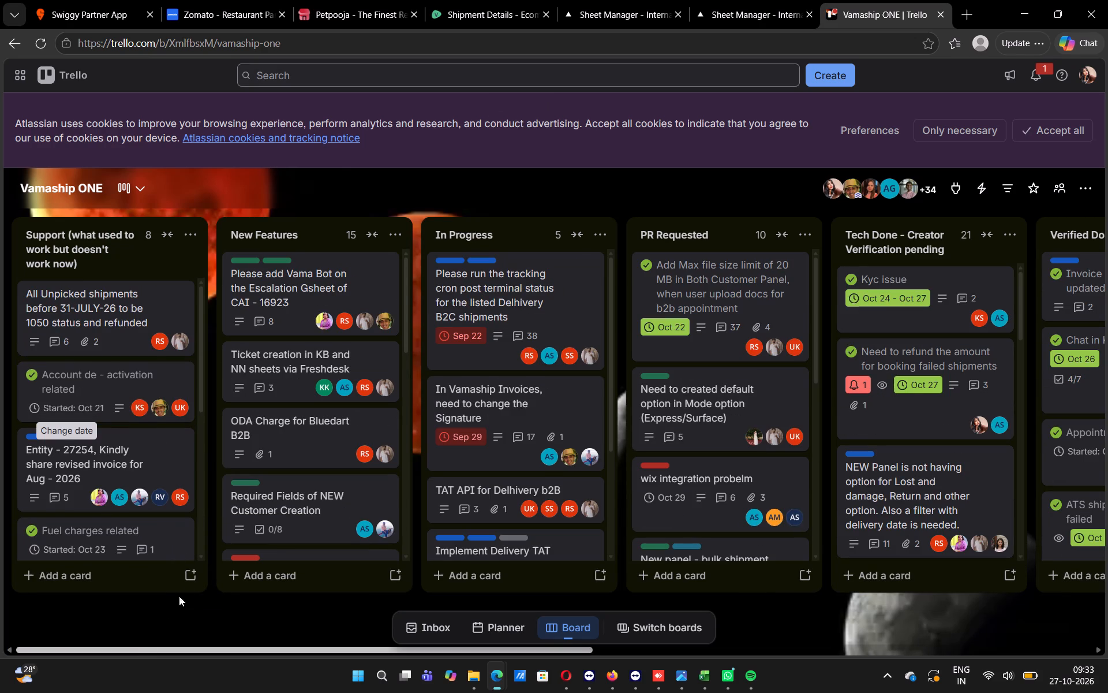
Examine the Support list, the unread notifications and the "need to block a partner for entity" card on the Vamaship ONE board.
{"action": "left_click", "coordinate": [200, 556]}
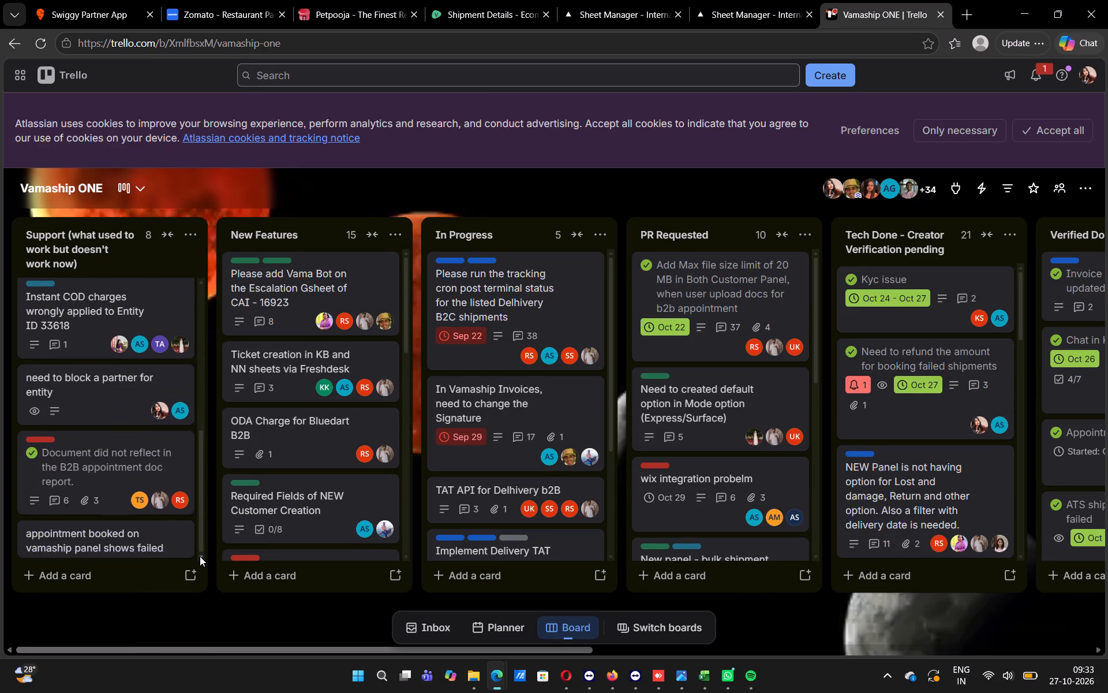
{"action": "left_click", "coordinate": [1036, 70]}
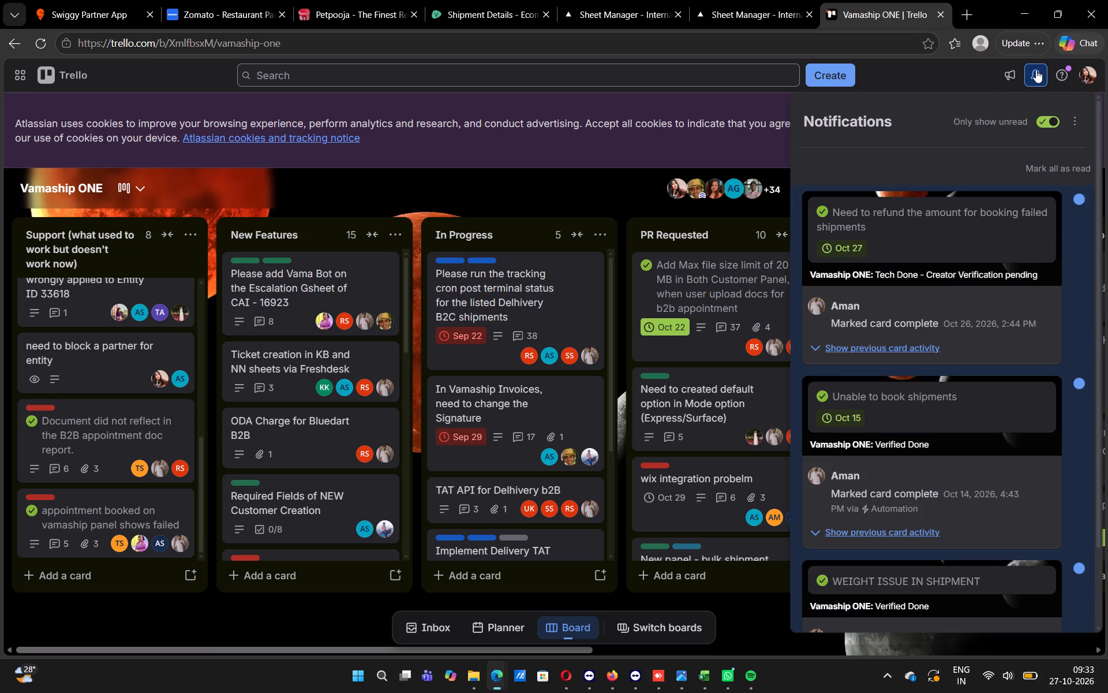
{"action": "left_click", "coordinate": [102, 352]}
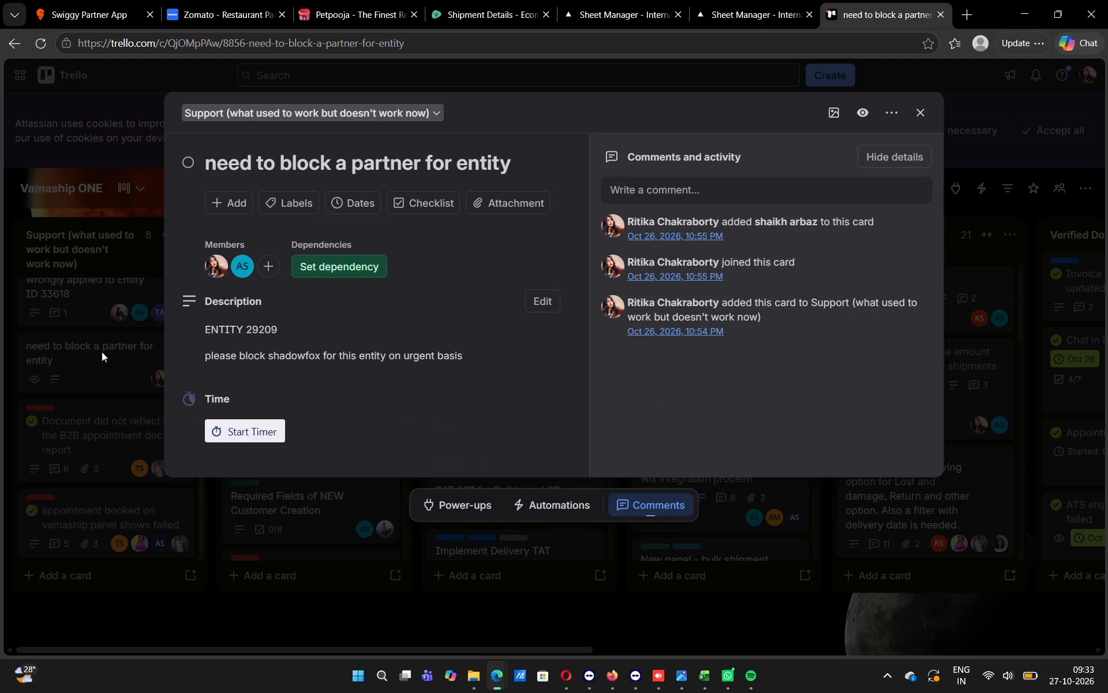
{"action": "left_click", "coordinate": [917, 113]}
{"action": "left_click", "coordinate": [1043, 79]}
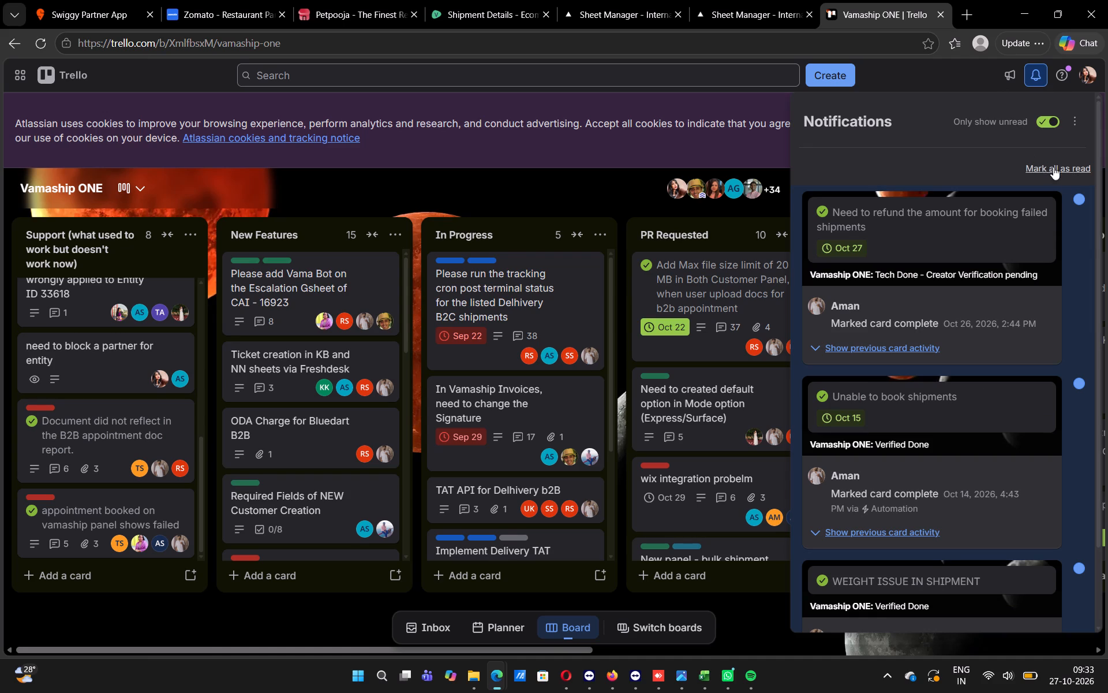
{"action": "left_click", "coordinate": [1085, 239]}
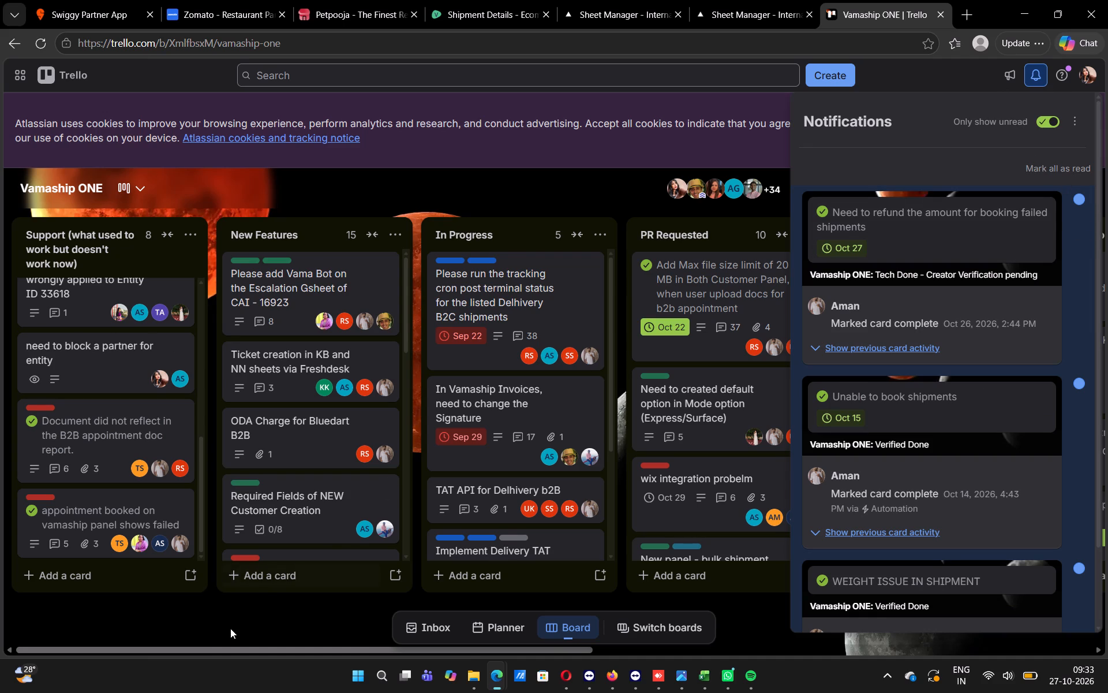
{"action": "left_click", "coordinate": [229, 631]}
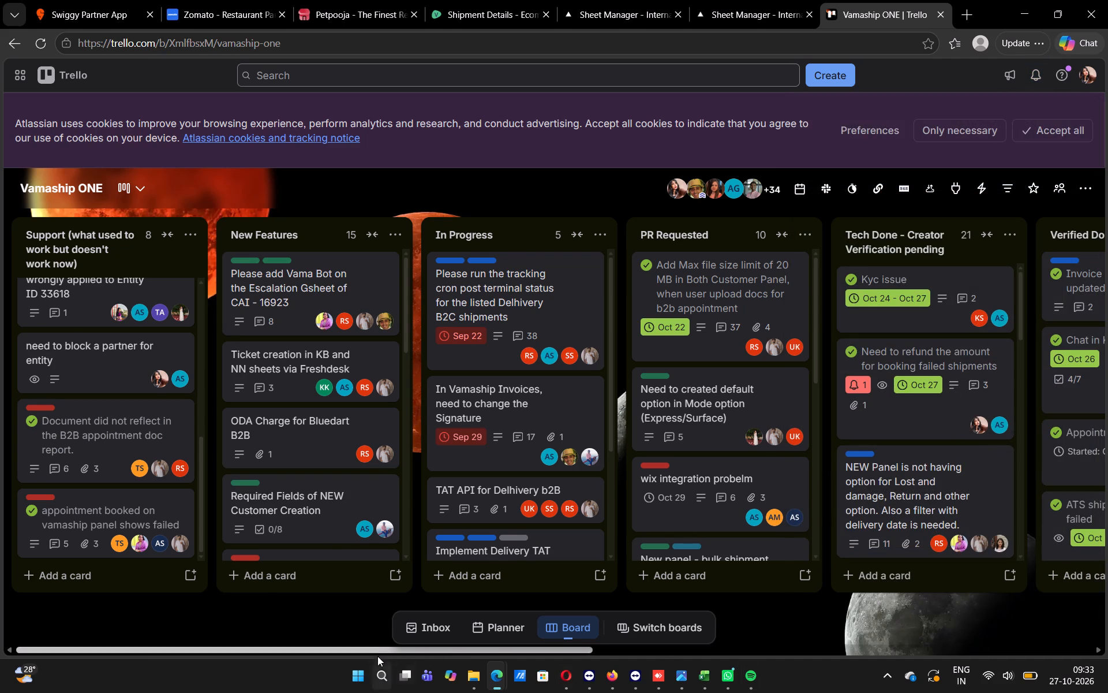
Launch the Kuro app from the recent Windows searches.
{"action": "left_click", "coordinate": [380, 670]}
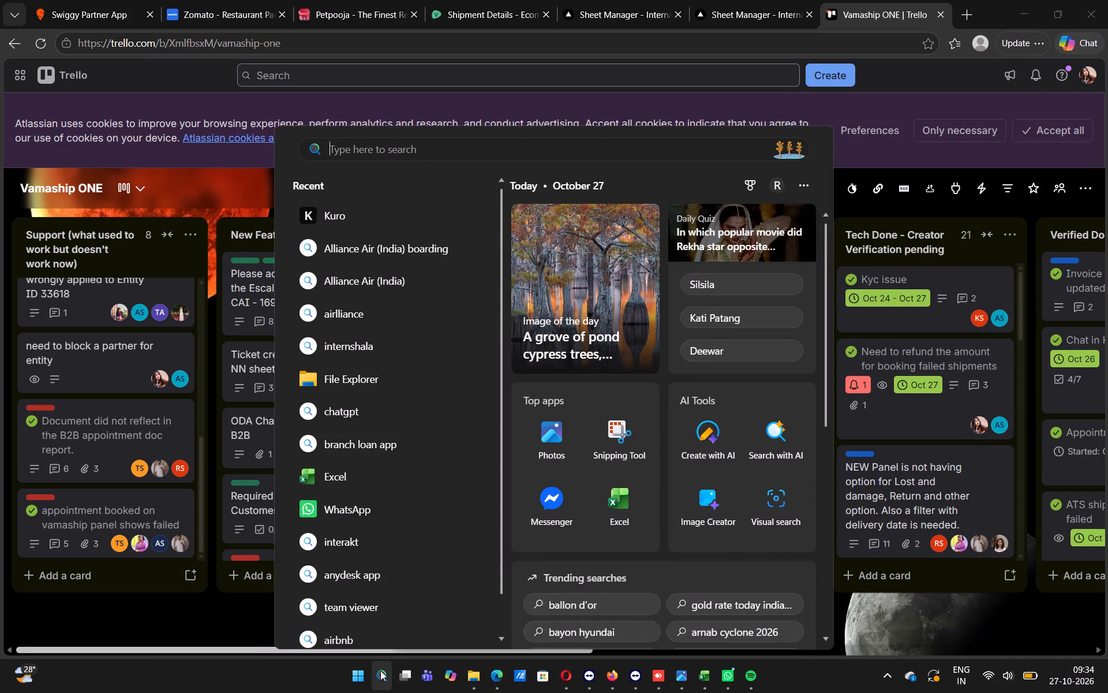
{"action": "left_click", "coordinate": [345, 219]}
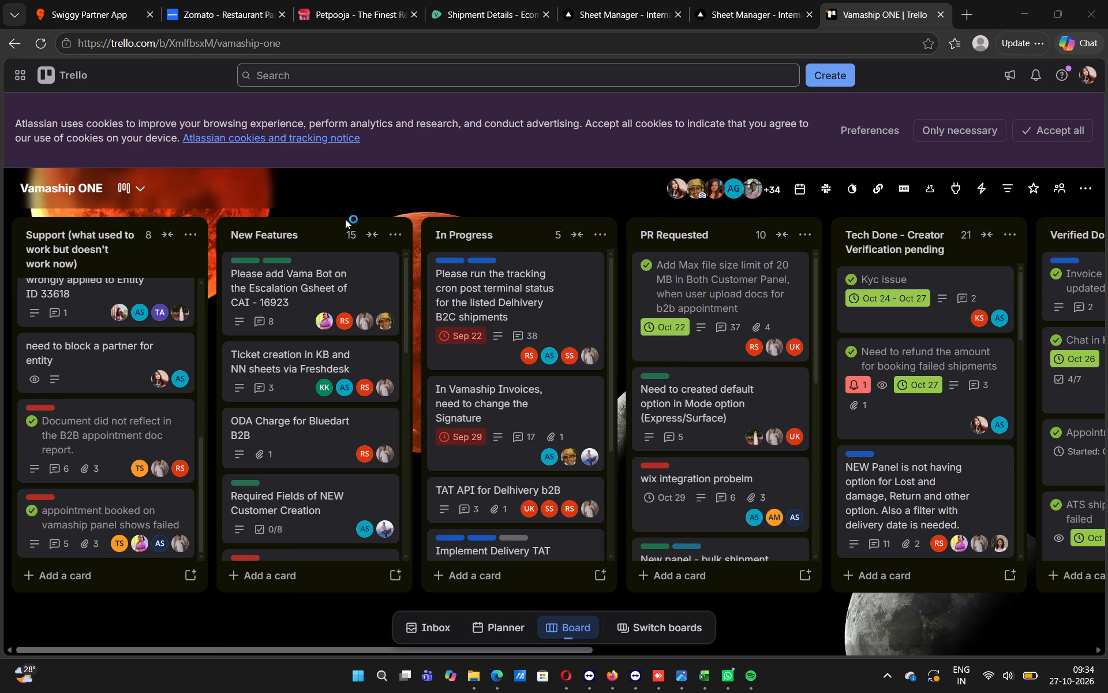
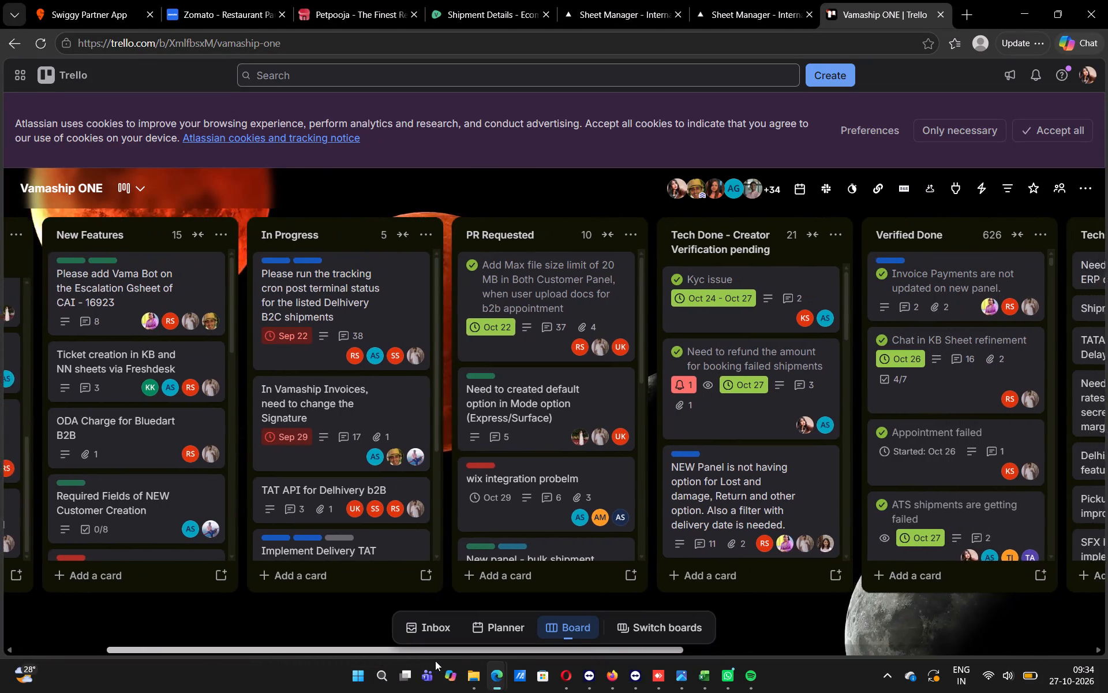
Open the "Need to refund the amount for booking failed shipments" card in Tech Done - Creator Verification pending and bring up its move options.
{"action": "left_click", "coordinate": [641, 353]}
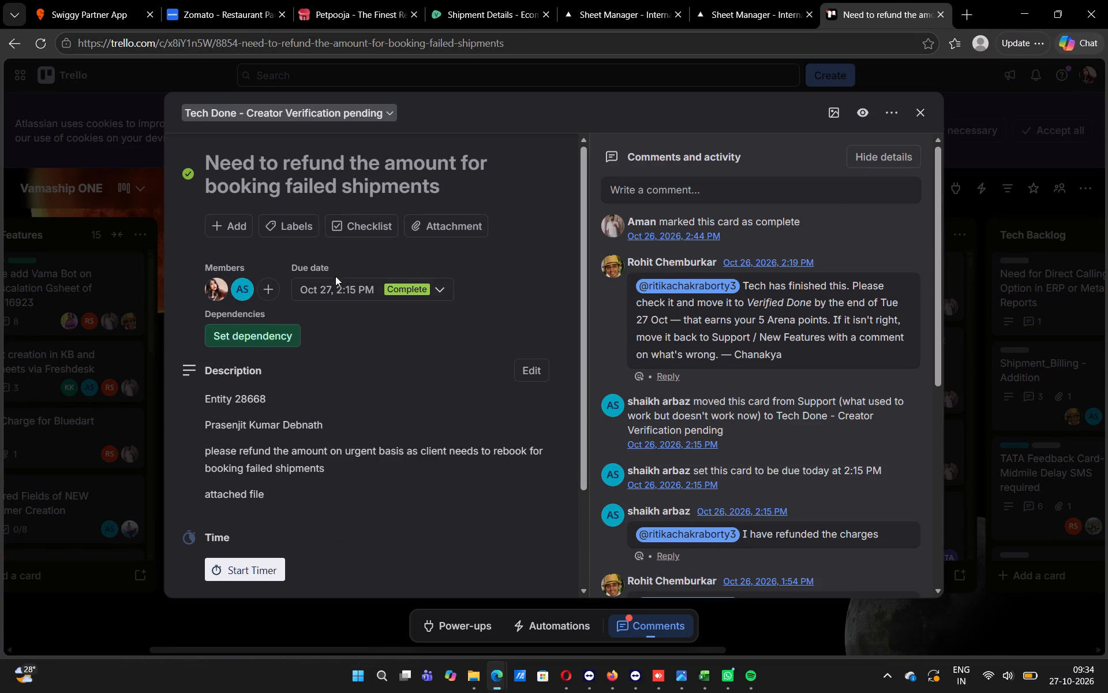
{"action": "left_click", "coordinate": [377, 115]}
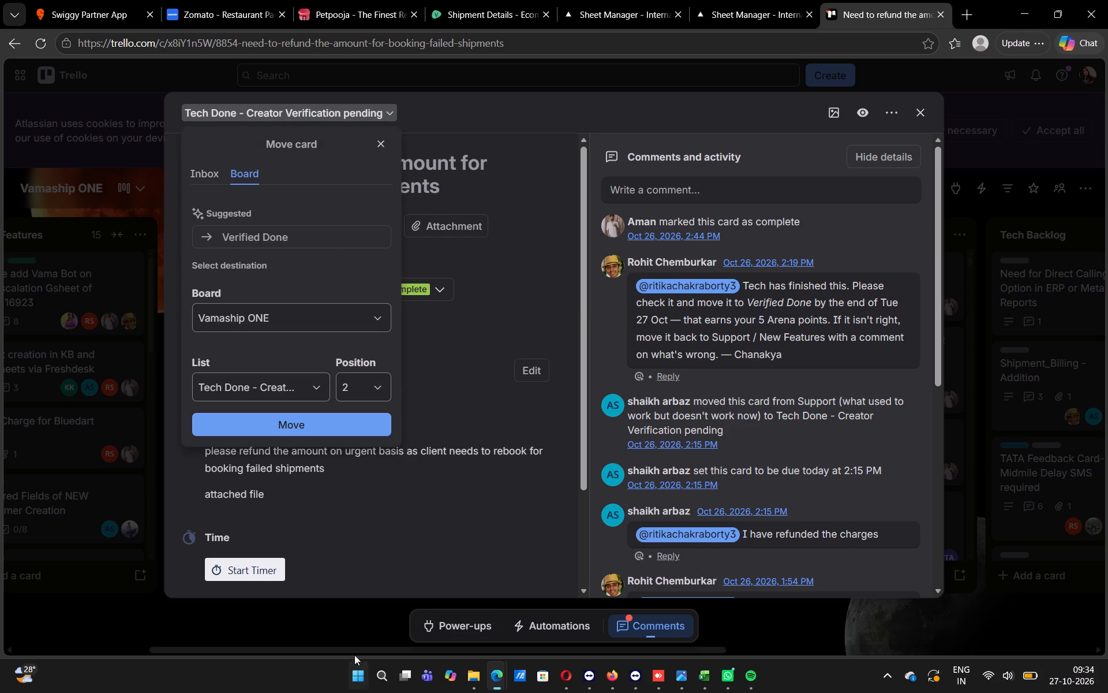
Launch the Kuro app from the recent Windows searches.
{"action": "left_click", "coordinate": [372, 680]}
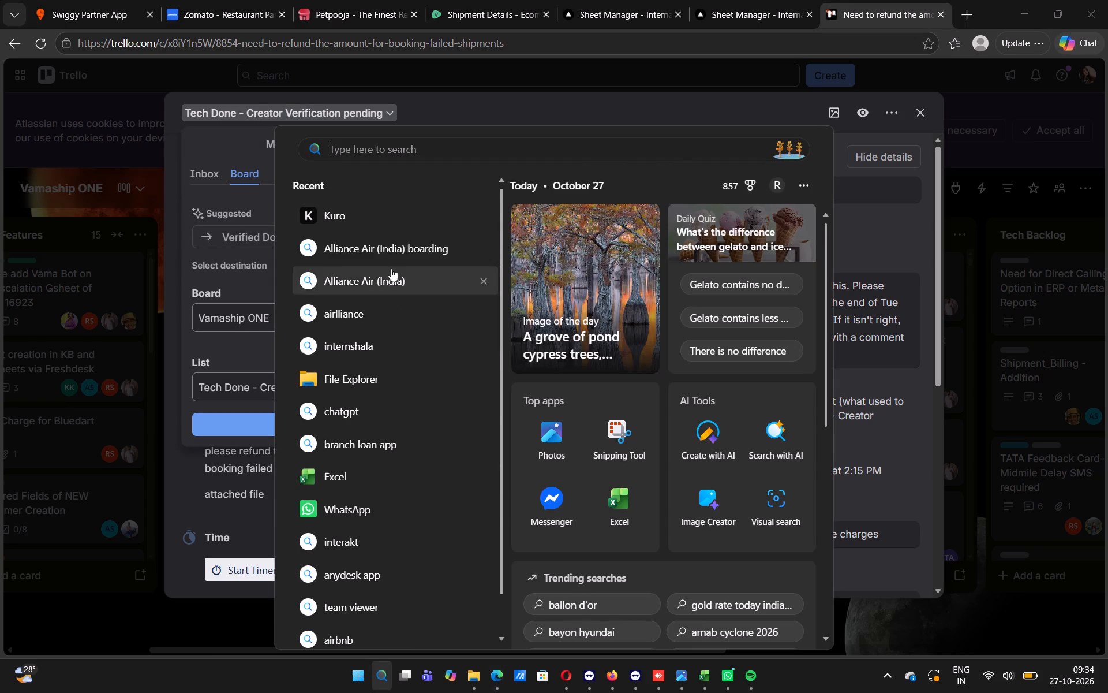
{"action": "left_click", "coordinate": [393, 214]}
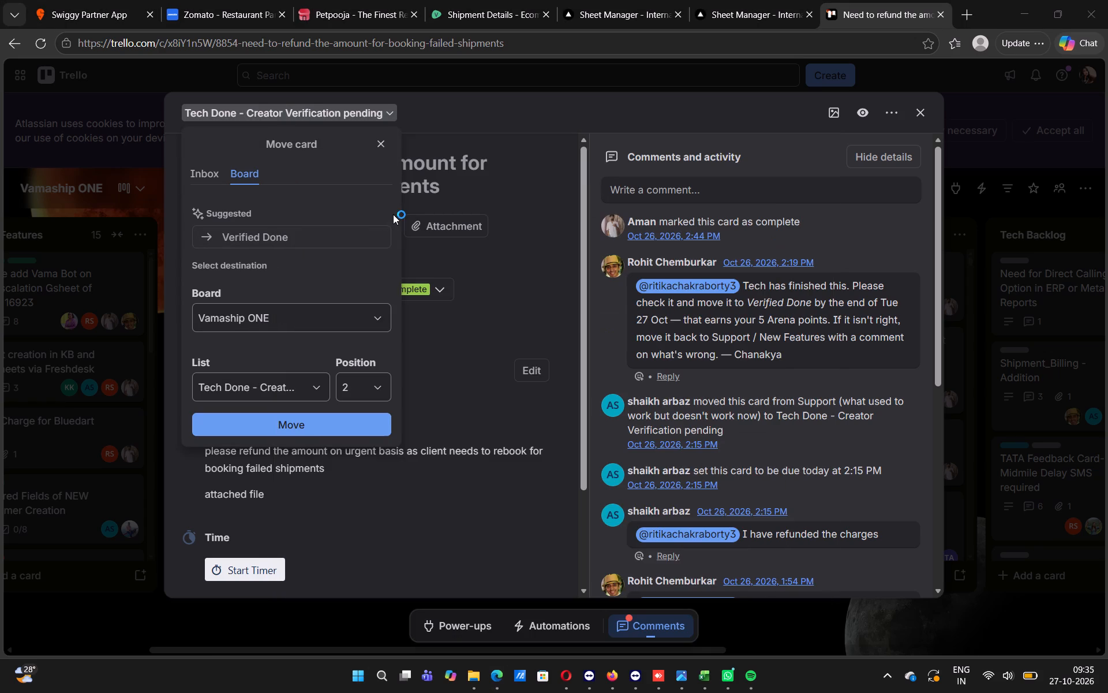
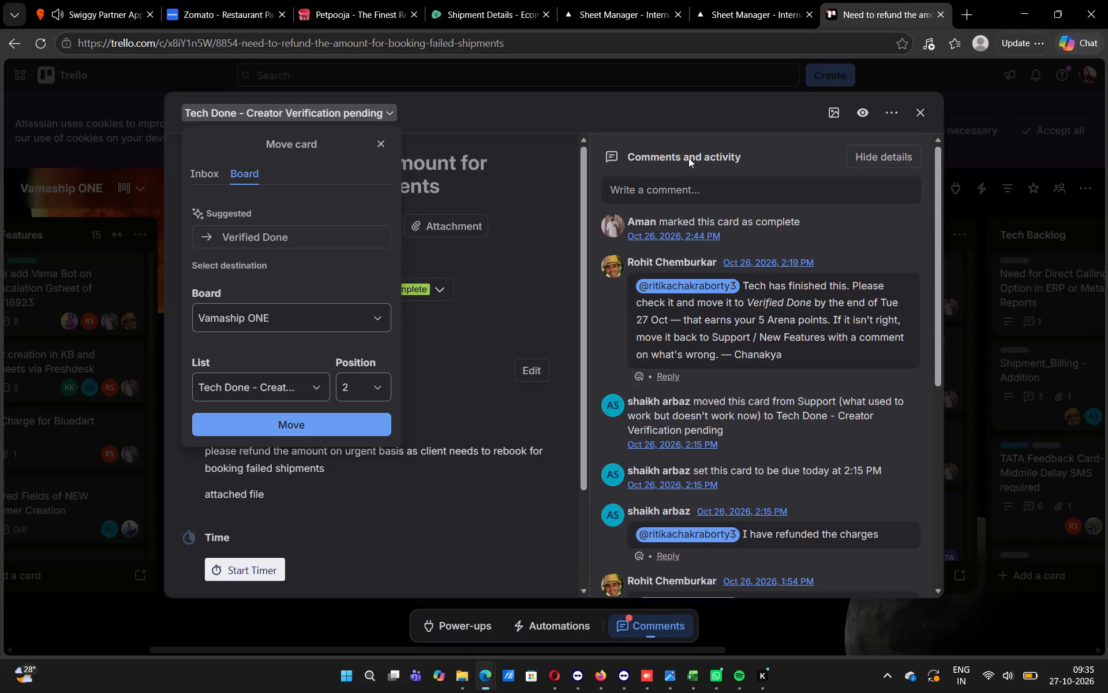
Move the "Need to refund the amount for booking failed shipments" card to the Verified Done list and close the card.
{"action": "left_click", "coordinate": [293, 389]}
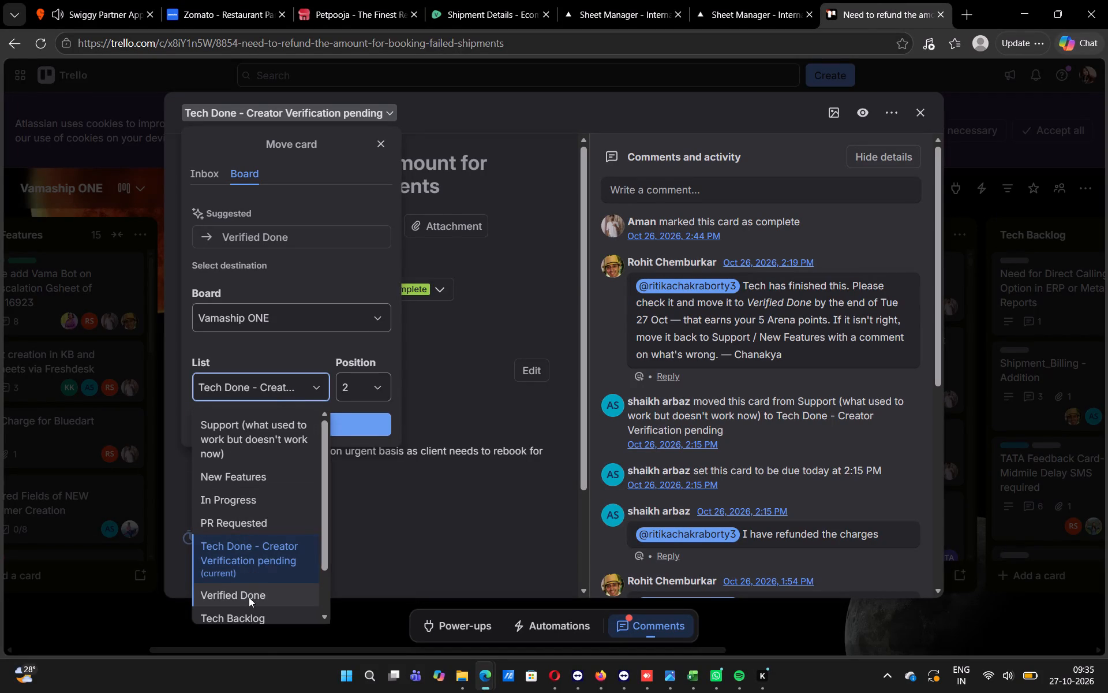
{"action": "left_click", "coordinate": [249, 597]}
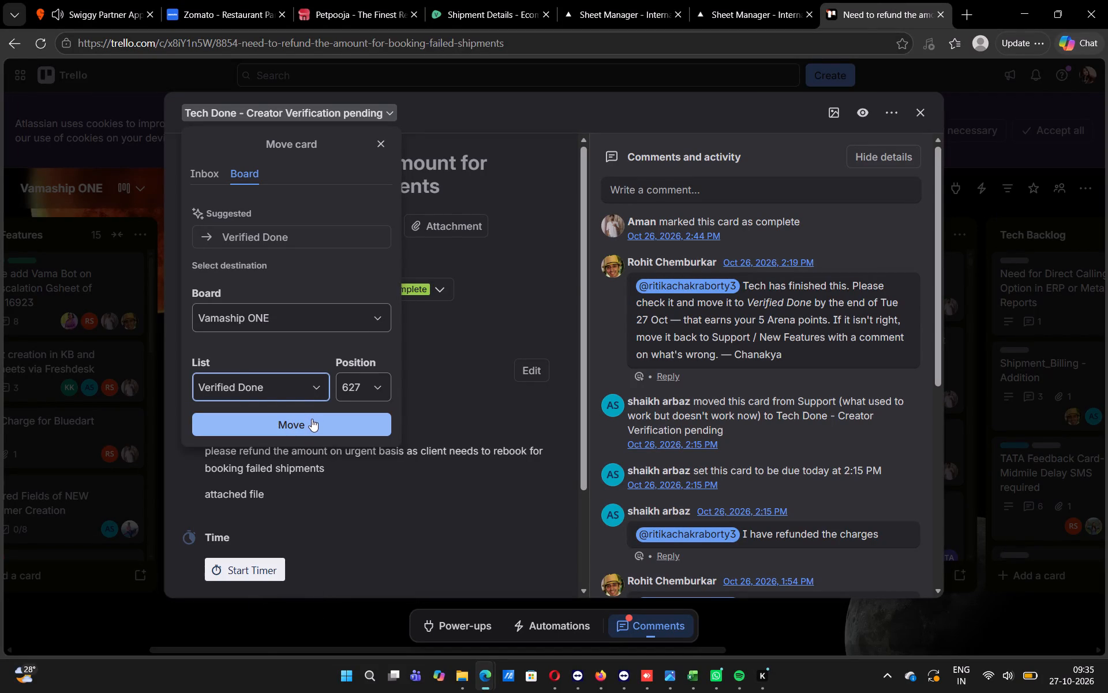
{"action": "left_click", "coordinate": [308, 423]}
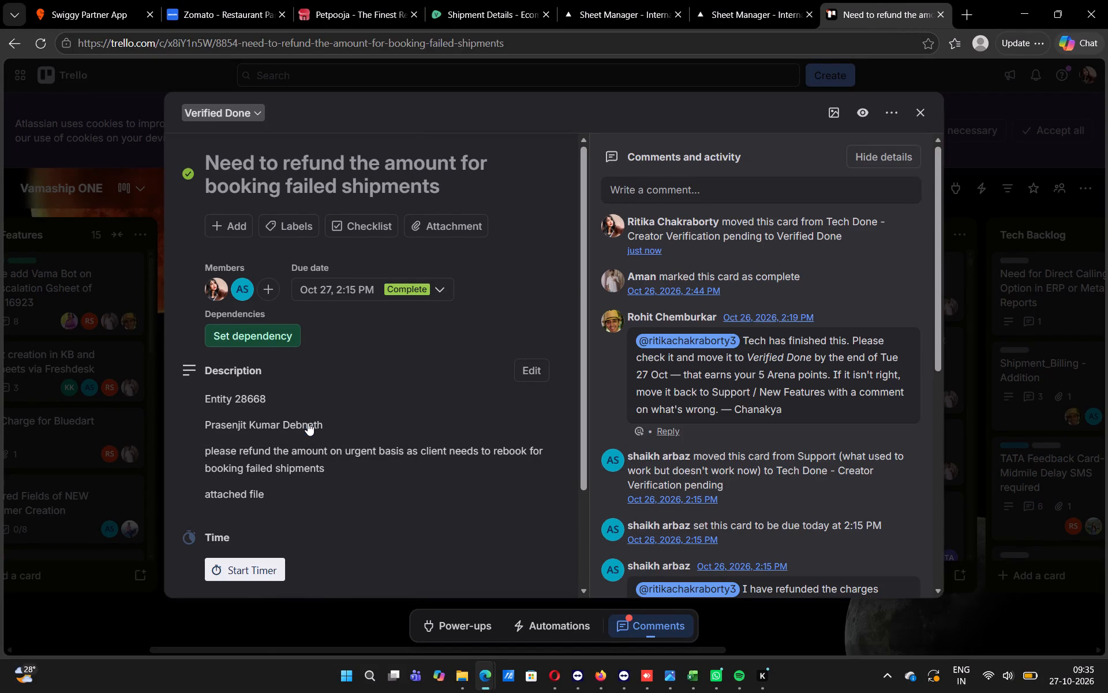
{"action": "left_click", "coordinate": [920, 106]}
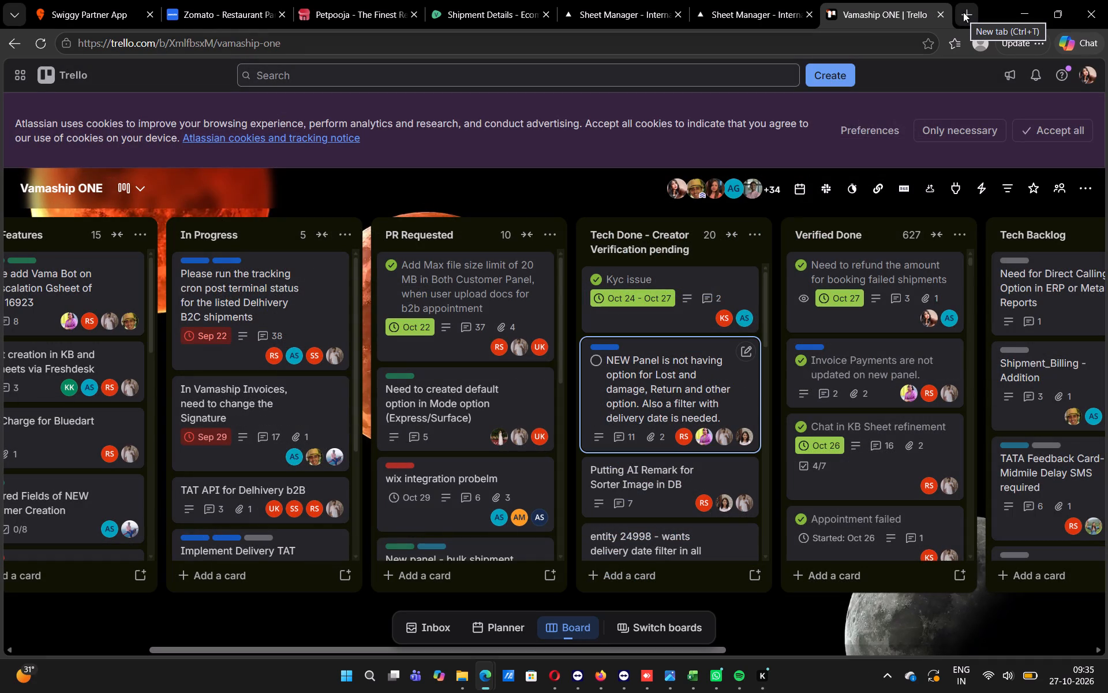
Open the Pulse Arena page in a new browser tab, view your own points breakdown, and return to the Arena leaderboard.
{"action": "left_click", "coordinate": [963, 12]}
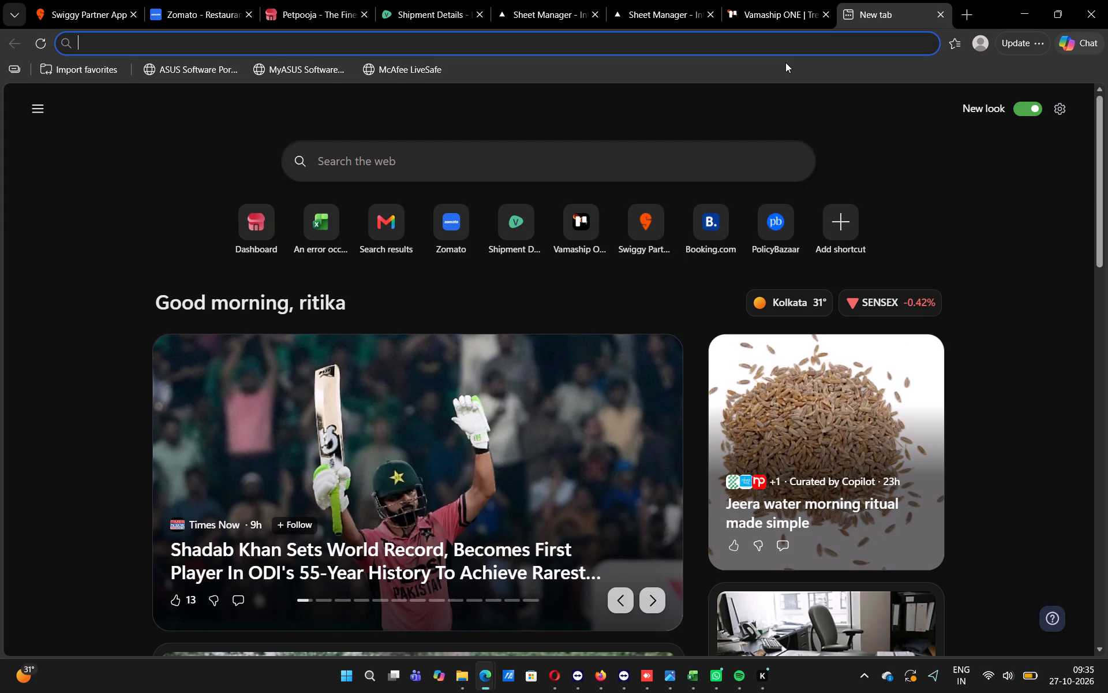
{"action": "key", "text": "p"}
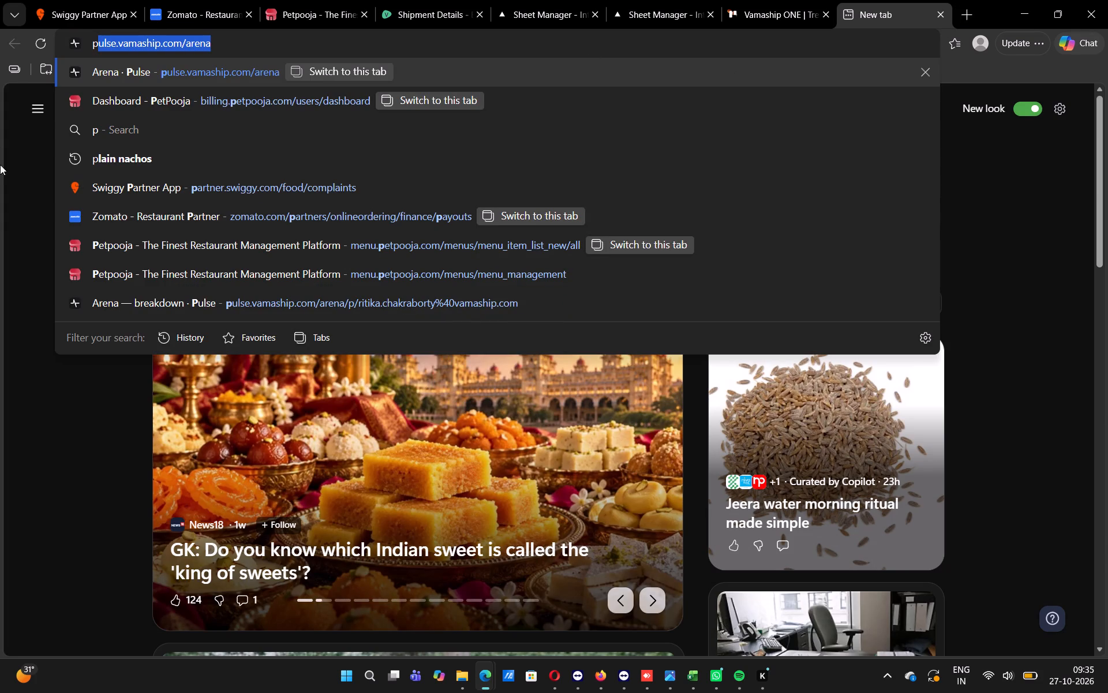
{"action": "left_click", "coordinate": [210, 76]}
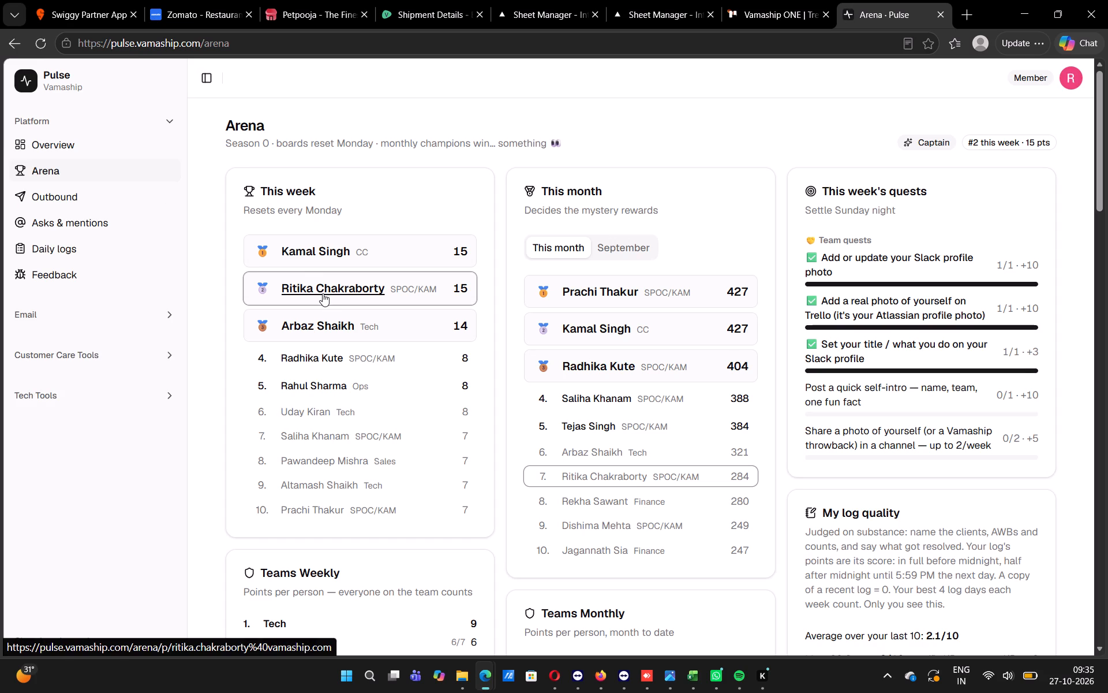
{"action": "left_click", "coordinate": [199, 374]}
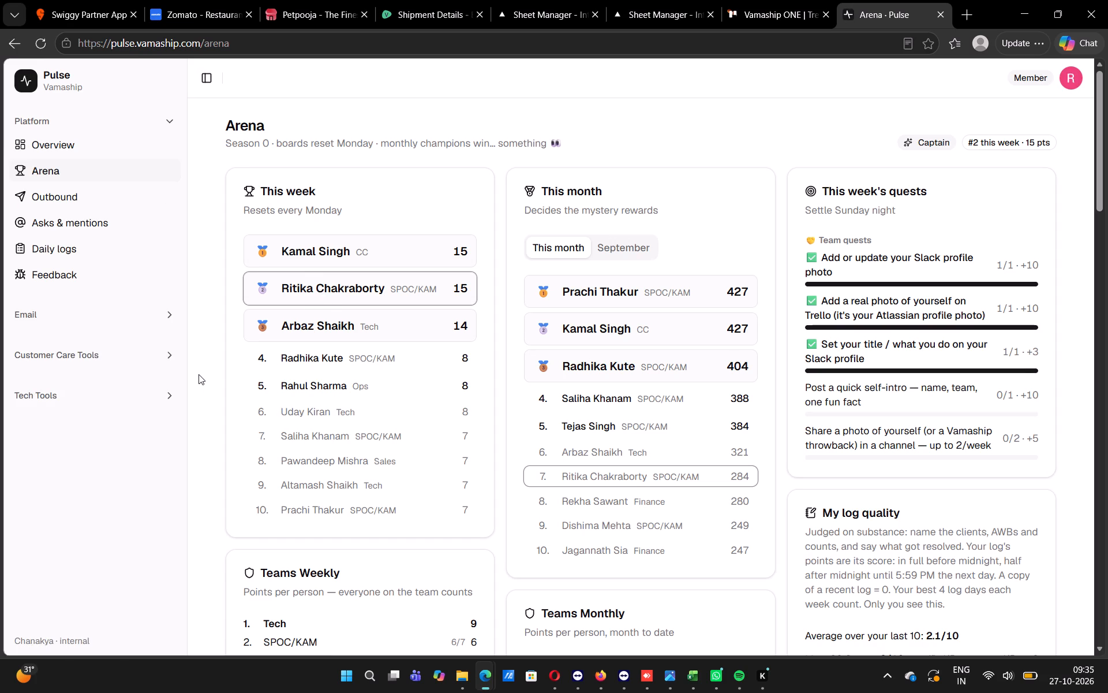
{"action": "left_click", "coordinate": [321, 285]}
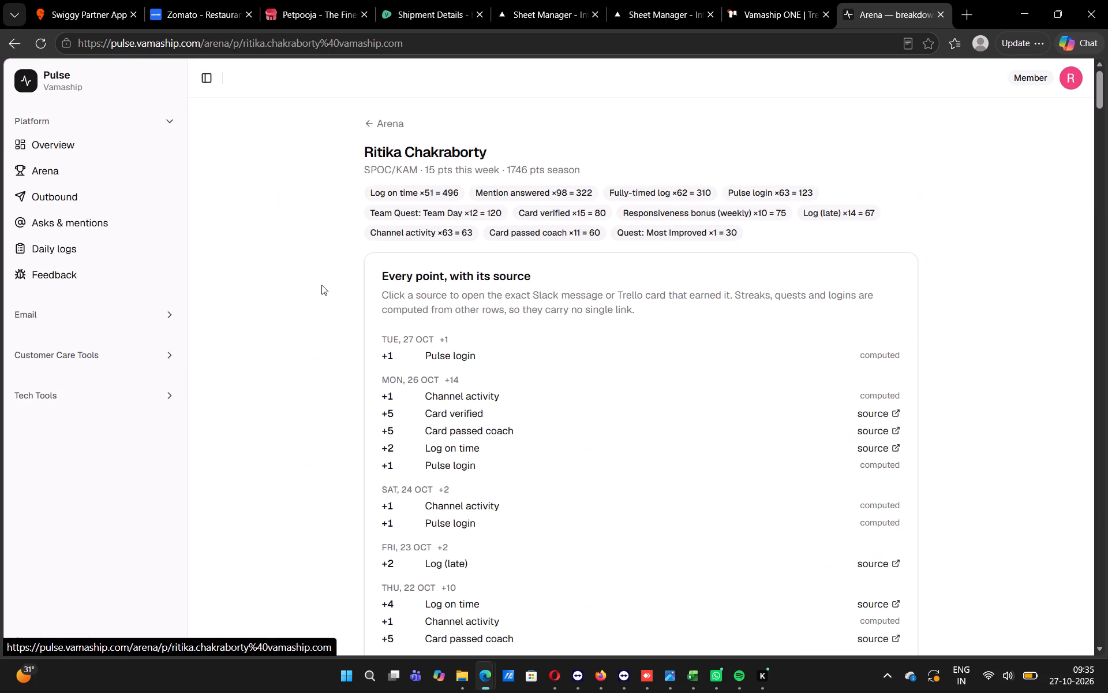
{"action": "left_click", "coordinate": [30, 163]}
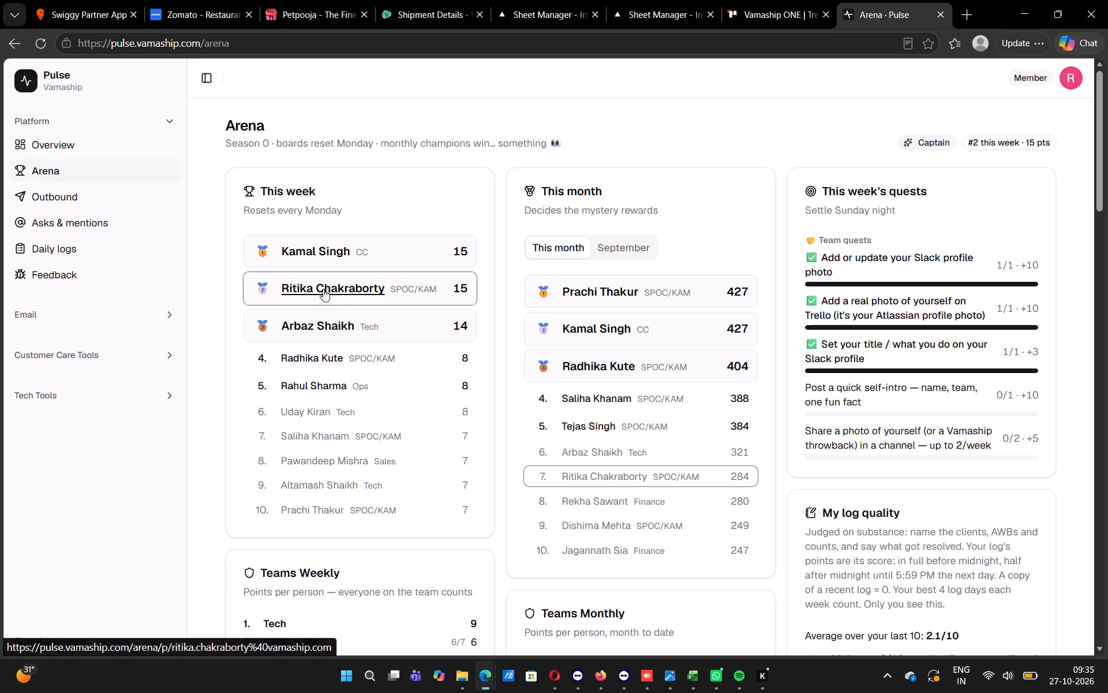
Return to the Vamaship ERP shipment details and open the All Shipments list.
{"action": "left_click", "coordinate": [446, 2]}
{"action": "left_click", "coordinate": [101, 156]}
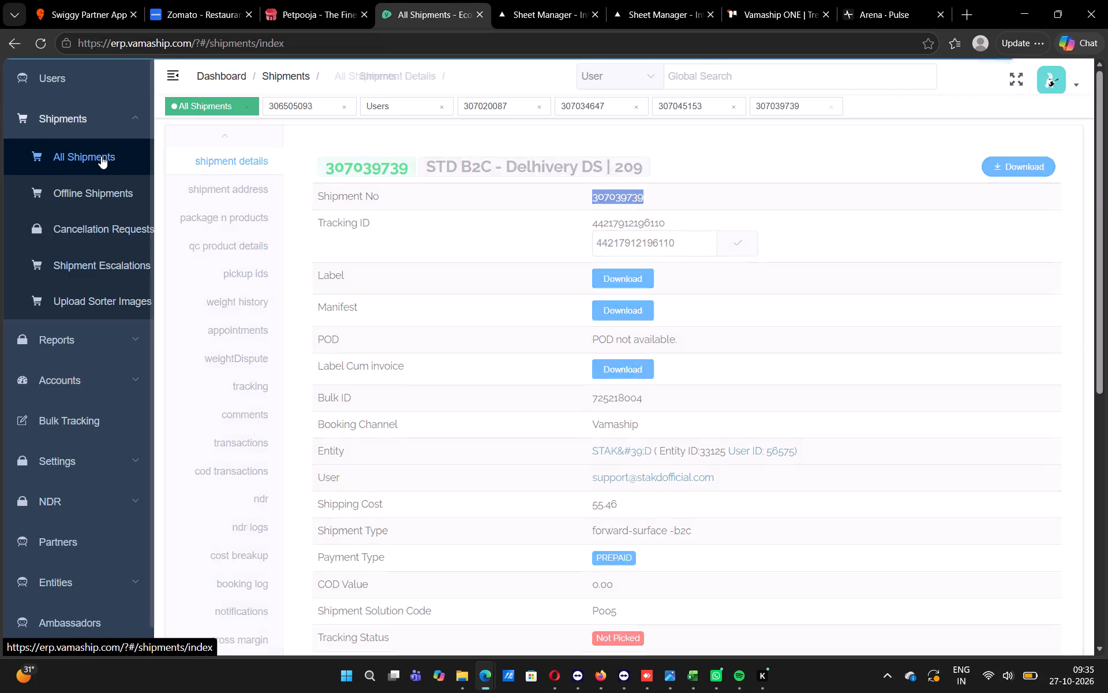
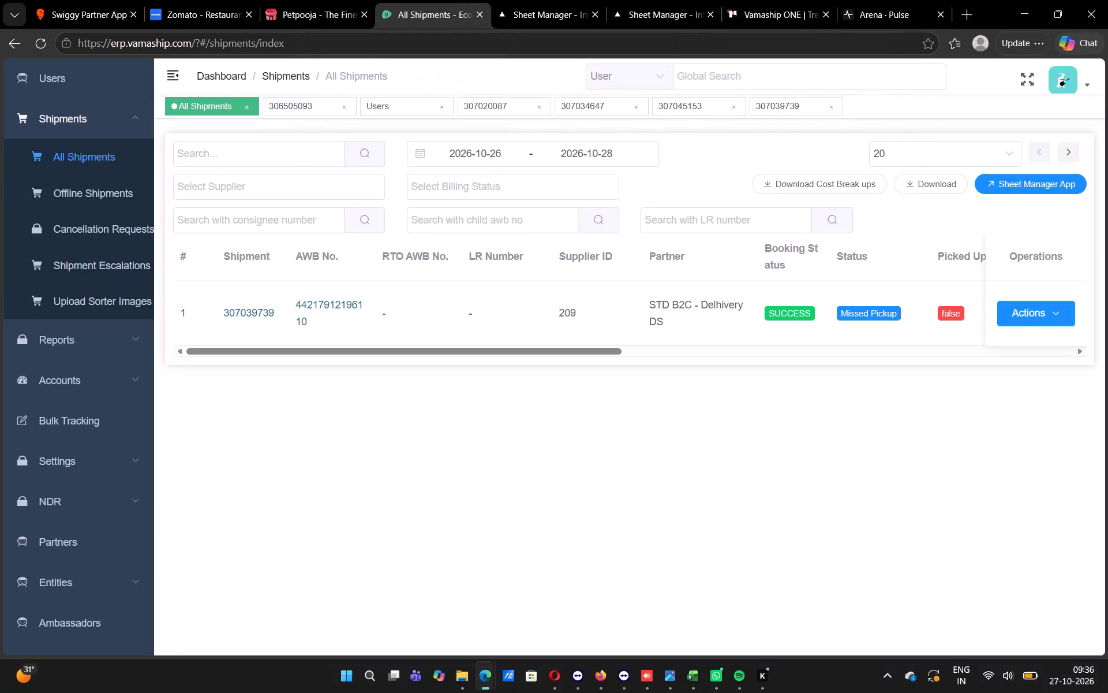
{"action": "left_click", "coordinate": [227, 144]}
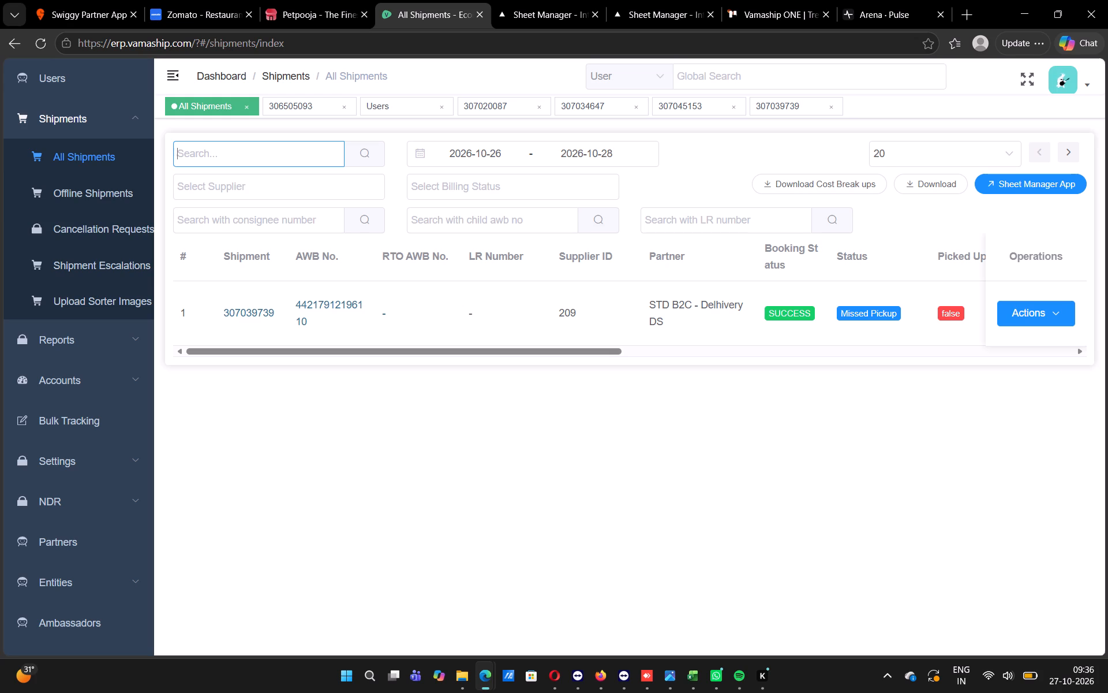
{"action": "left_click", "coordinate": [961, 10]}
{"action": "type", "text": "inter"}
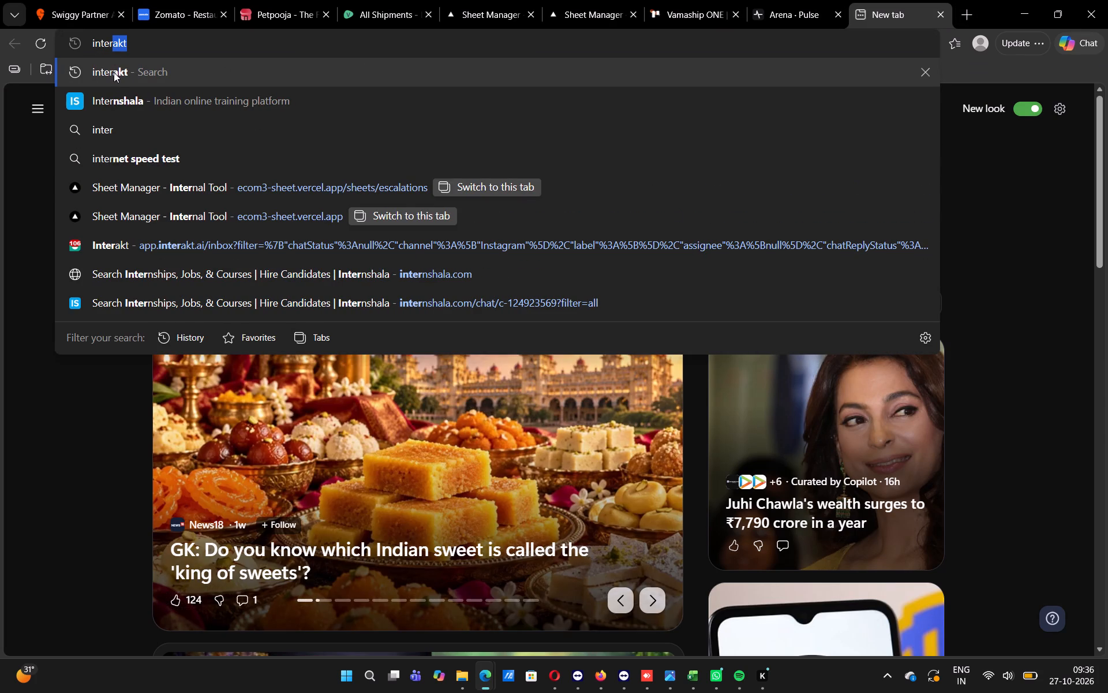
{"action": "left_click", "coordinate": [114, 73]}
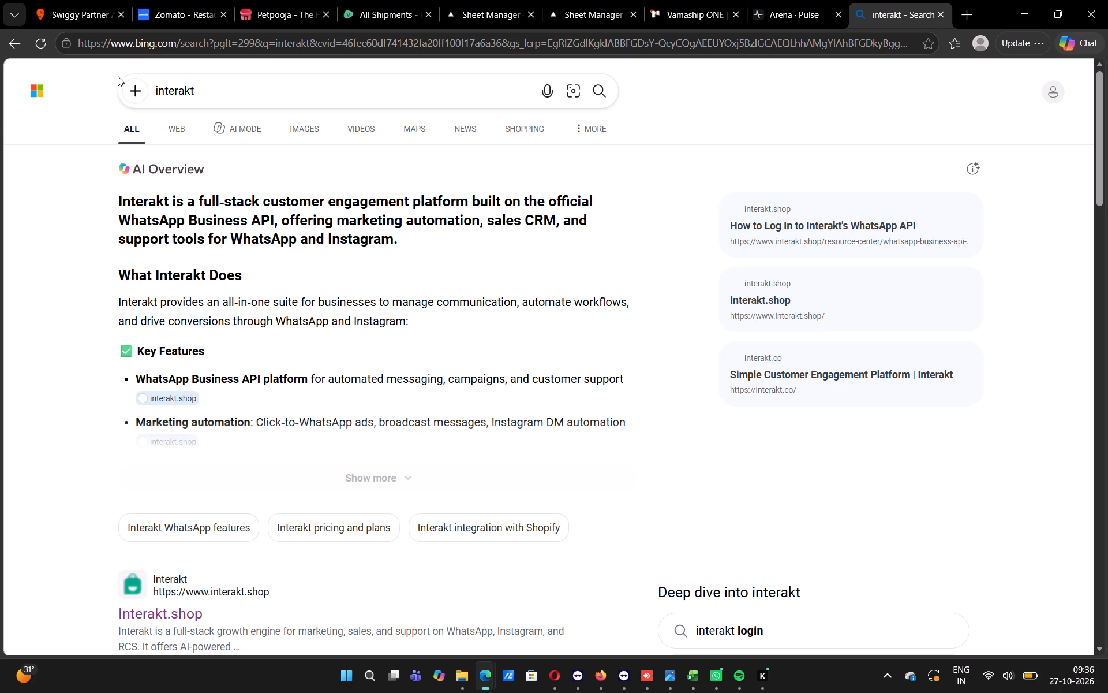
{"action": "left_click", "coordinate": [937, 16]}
Close the unneeded browser tabs: the Sheet Manager welcome page, Petpooja, Zomato and Swiggy Partner App.
{"action": "left_click", "coordinate": [774, 12]}
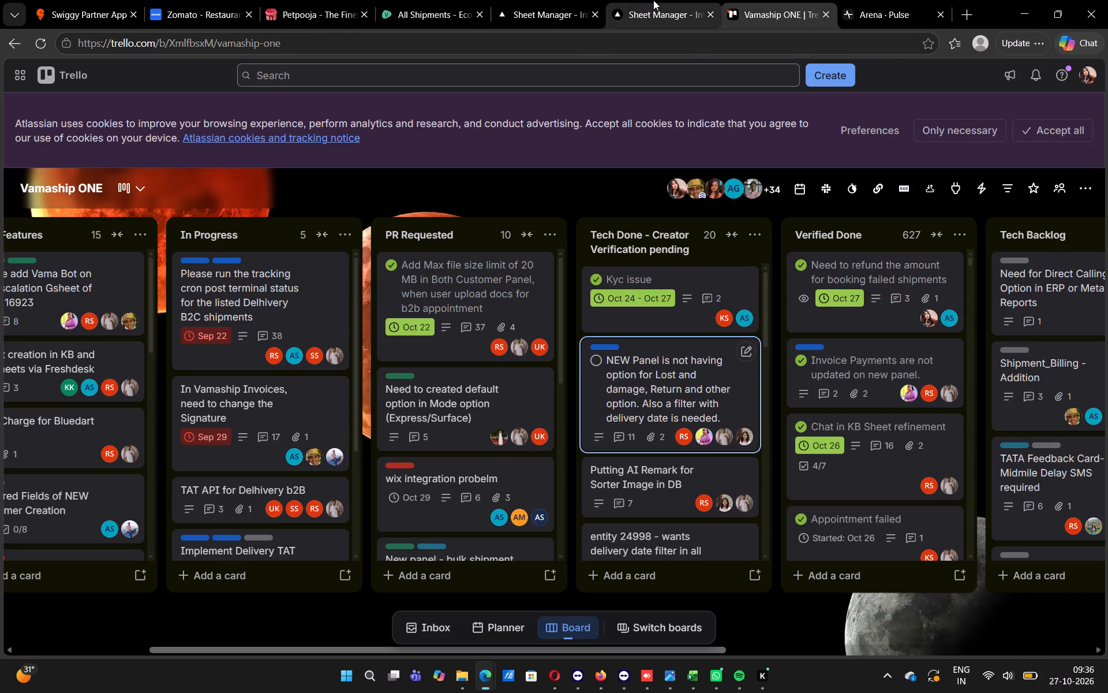
{"action": "left_click", "coordinate": [653, 0]}
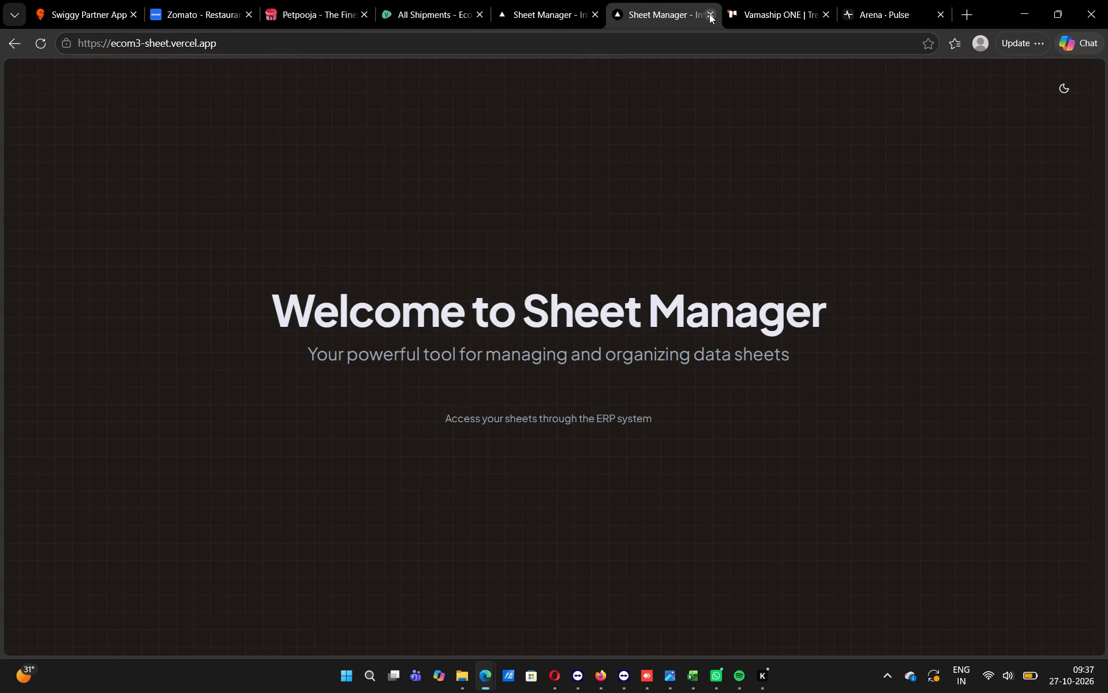
{"action": "left_click", "coordinate": [709, 14]}
{"action": "left_click", "coordinate": [427, 5]}
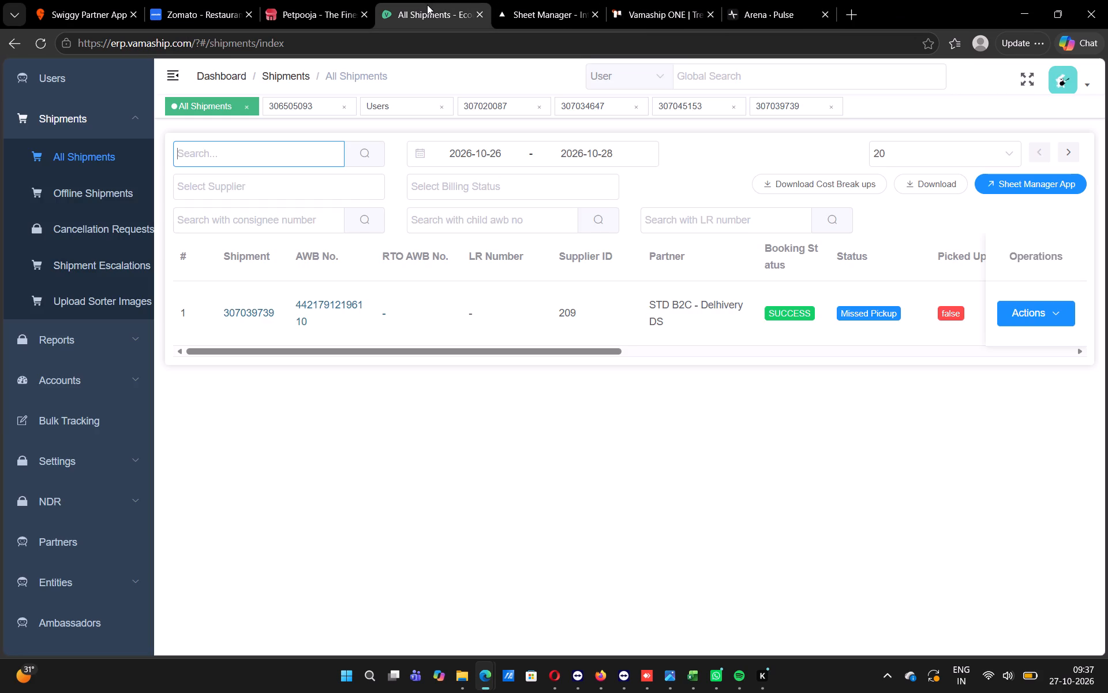
{"action": "left_click", "coordinate": [298, 14]}
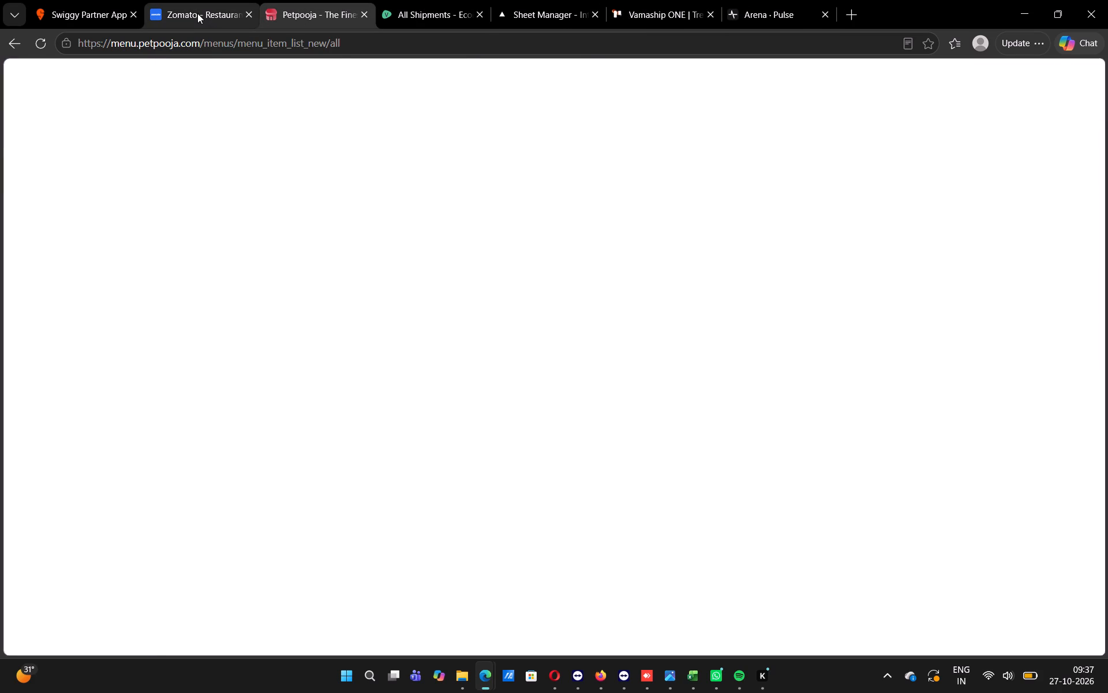
{"action": "left_click", "coordinate": [197, 13]}
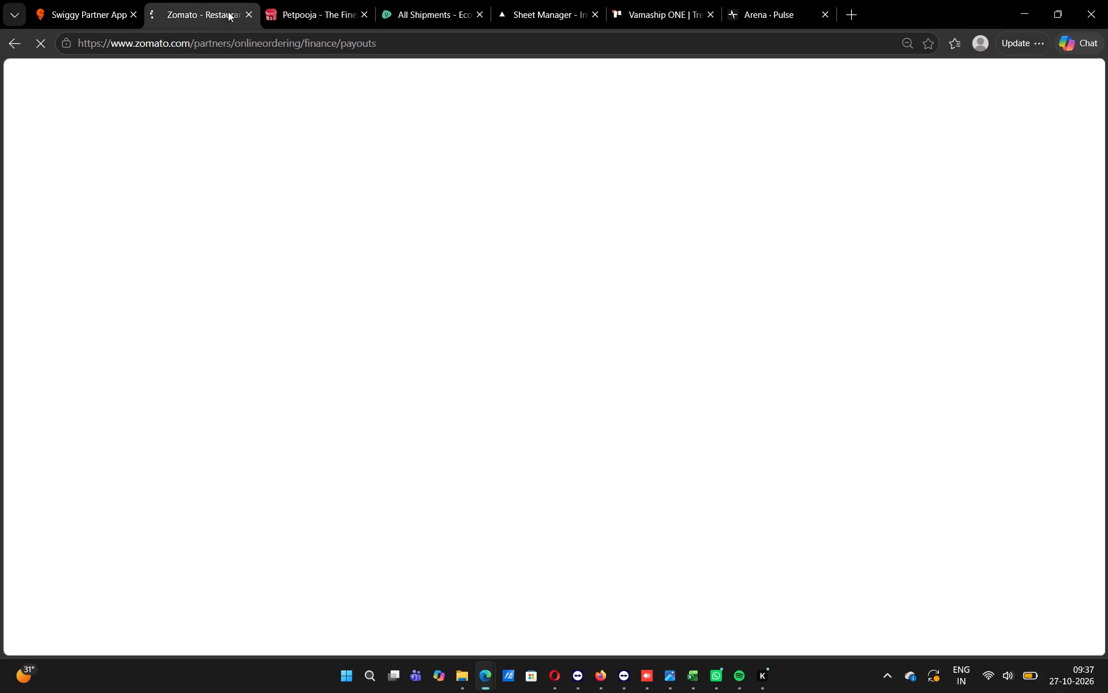
{"action": "left_click", "coordinate": [361, 13]}
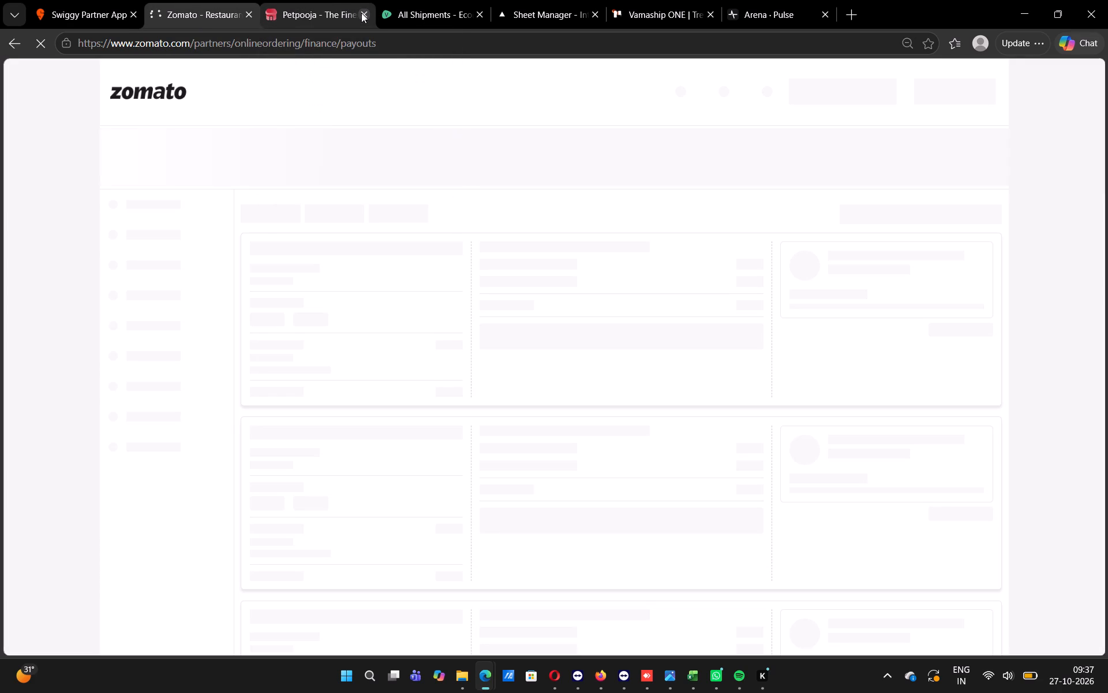
{"action": "left_click", "coordinate": [250, 13]}
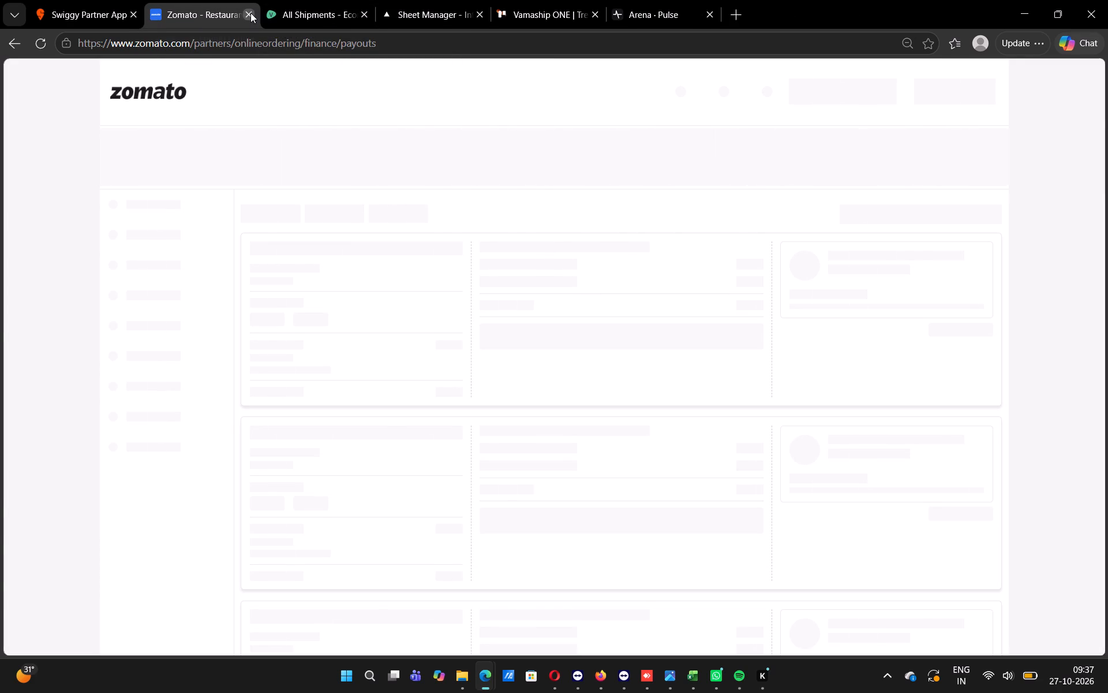
{"action": "left_click", "coordinate": [130, 16]}
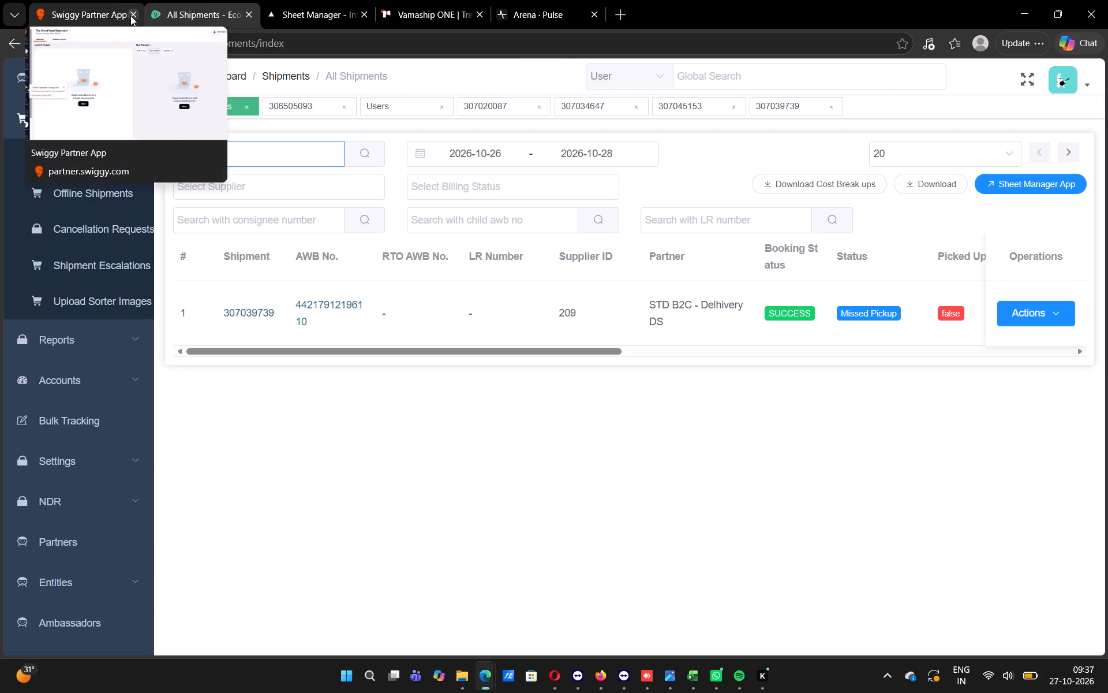
Look over the Trello board and Arena page, then examine the Kalesh Bhandar escalation rows across their complaint source and ticket status columns.
{"action": "left_click", "coordinate": [290, 13]}
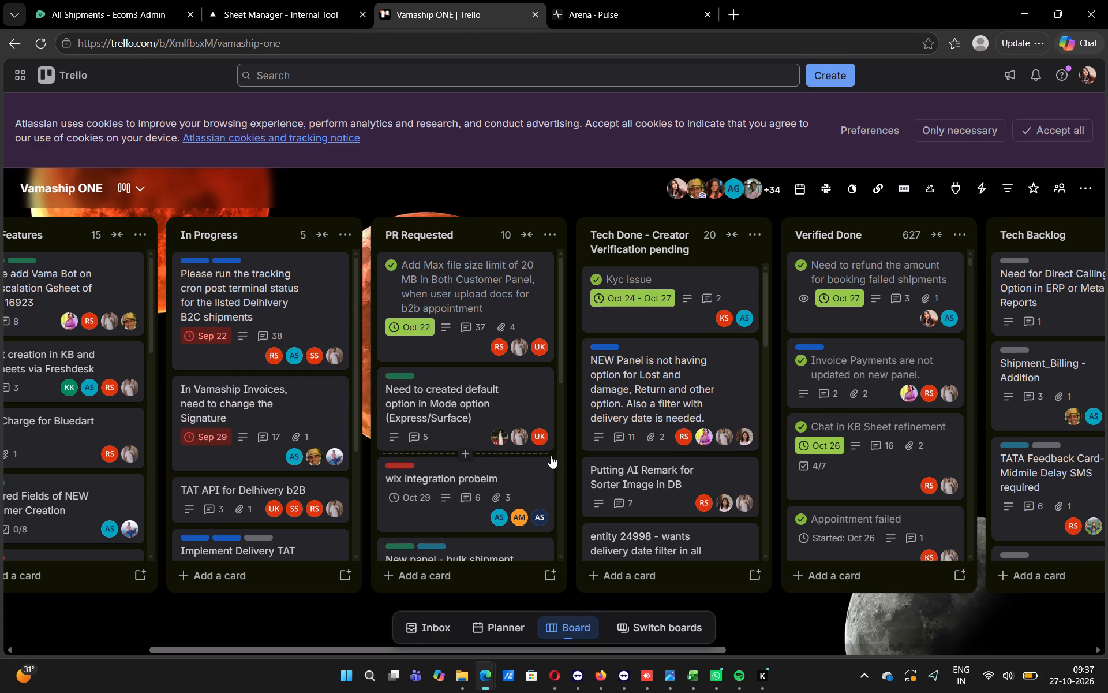
{"action": "left_click", "coordinate": [602, 3]}
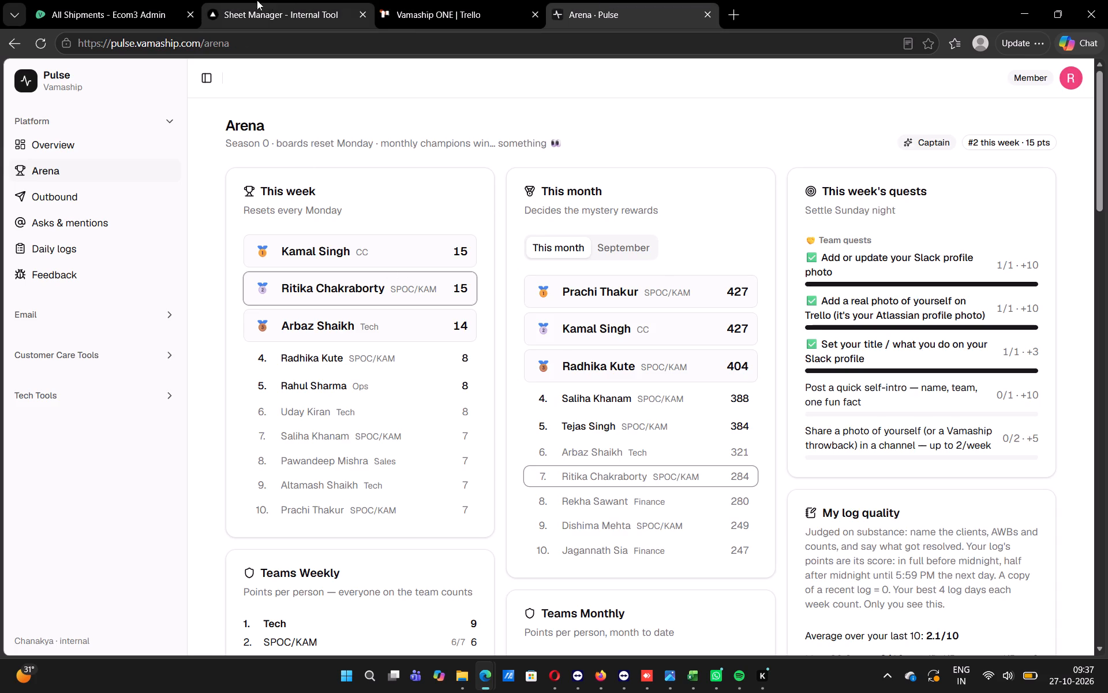
{"action": "left_click", "coordinate": [328, 1]}
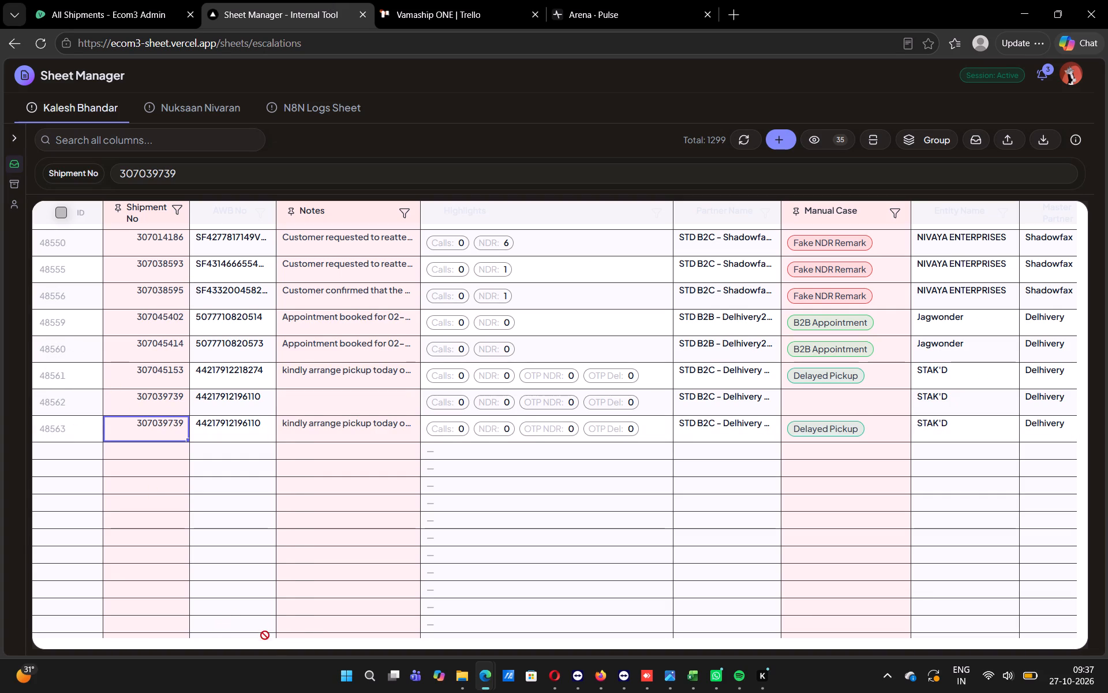
{"action": "left_click_drag", "start_coordinate": [263, 643], "coordinate": [439, 661]}
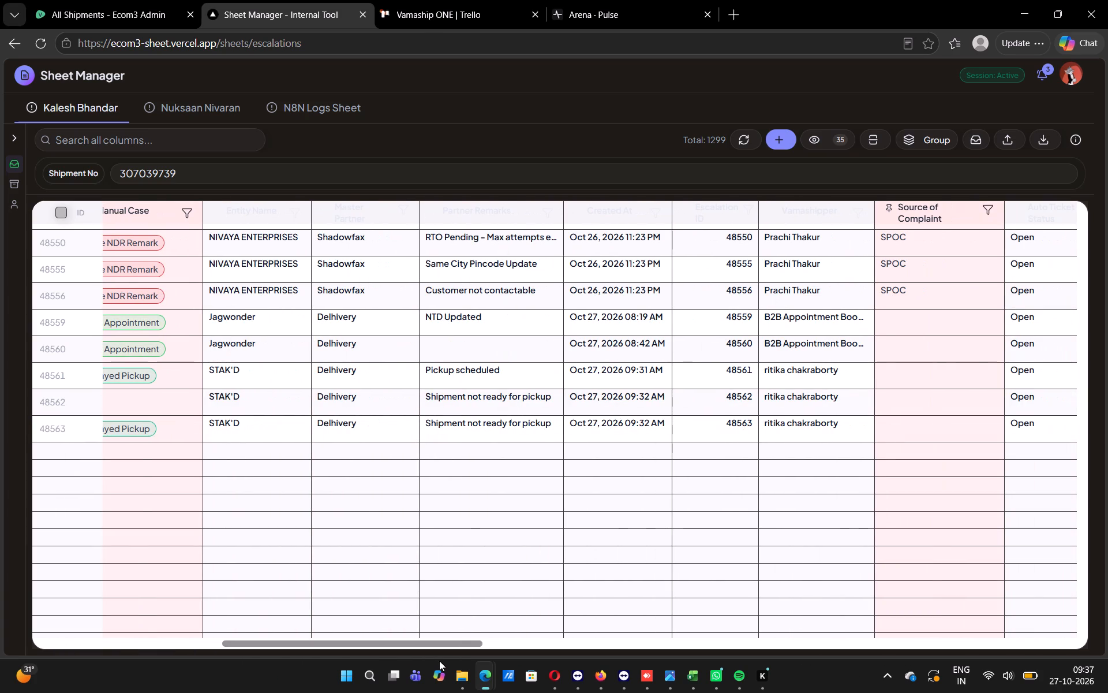
{"action": "left_click_drag", "start_coordinate": [439, 661], "coordinate": [477, 666]}
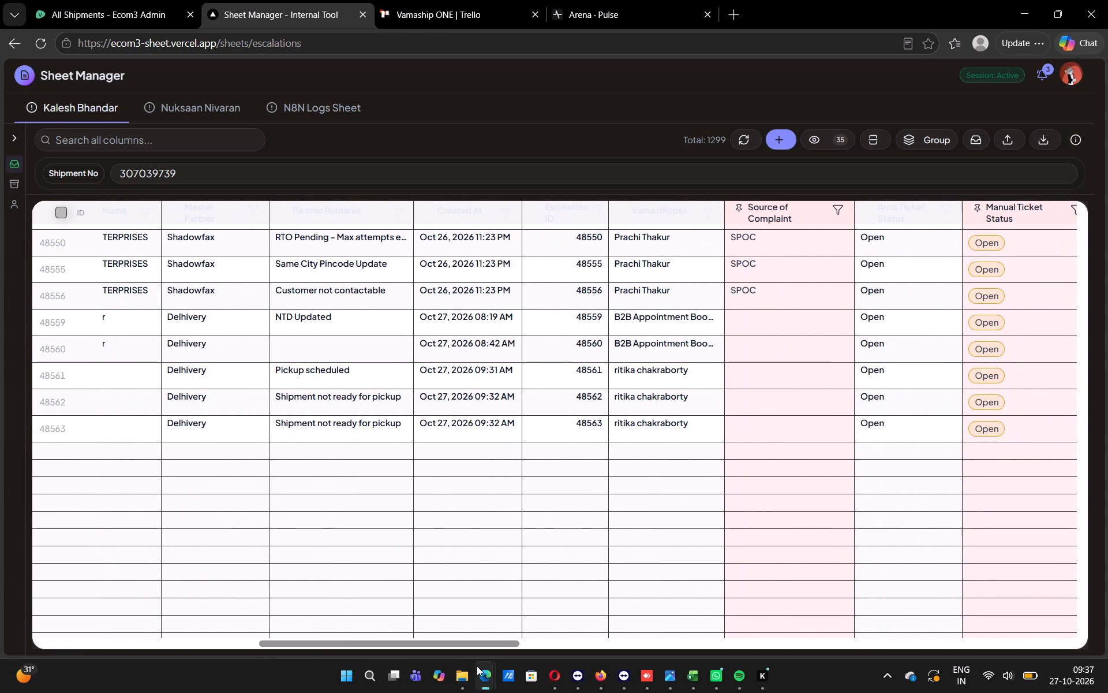
{"action": "left_click_drag", "start_coordinate": [477, 666], "coordinate": [547, 672]}
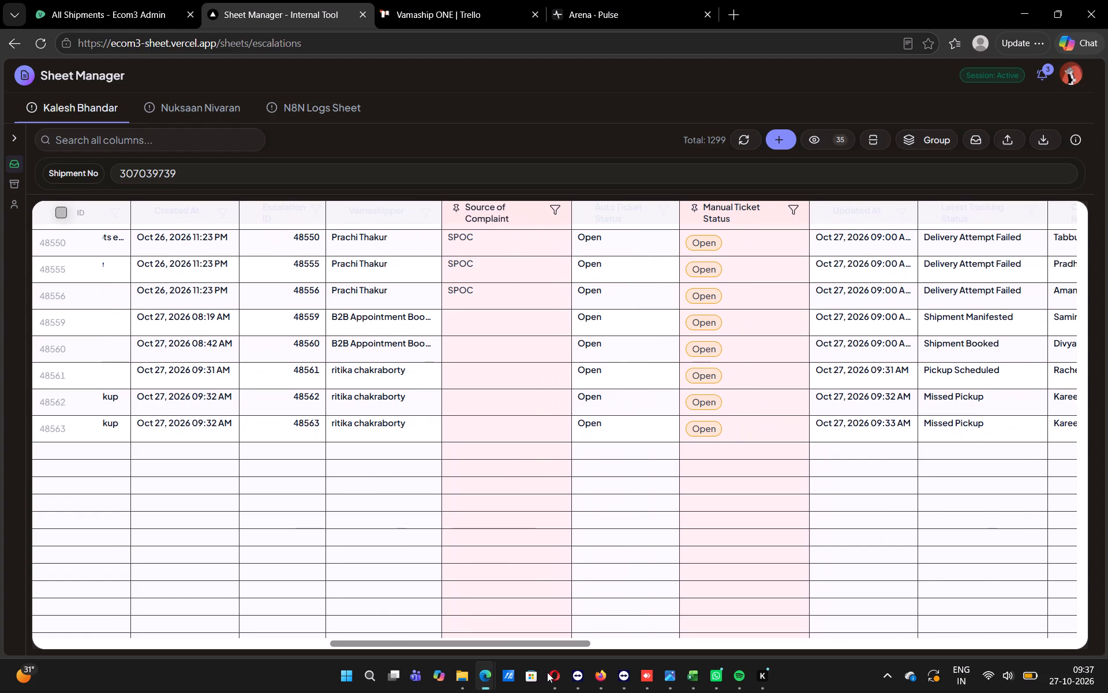
{"action": "left_click_drag", "start_coordinate": [547, 672], "coordinate": [171, 644]}
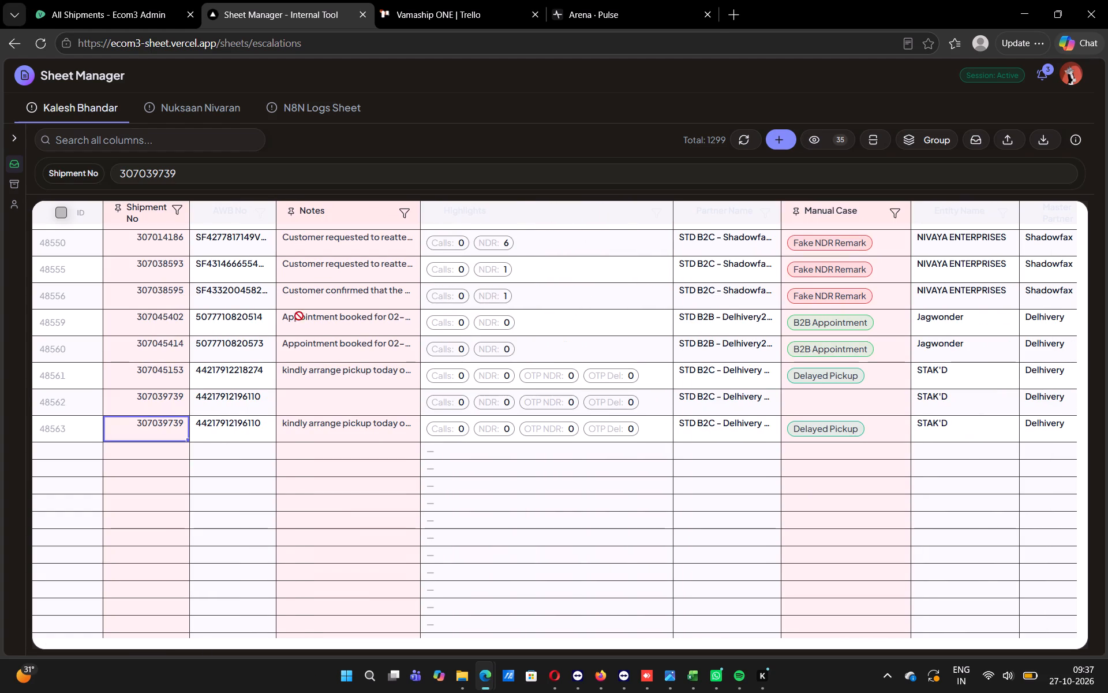
Open the SPOC Vamaship Google Sheet in a new tab and copy entity id 33801 from the elen the label row.
{"action": "left_click", "coordinate": [733, 16]}
{"action": "type", "text": "spo"}
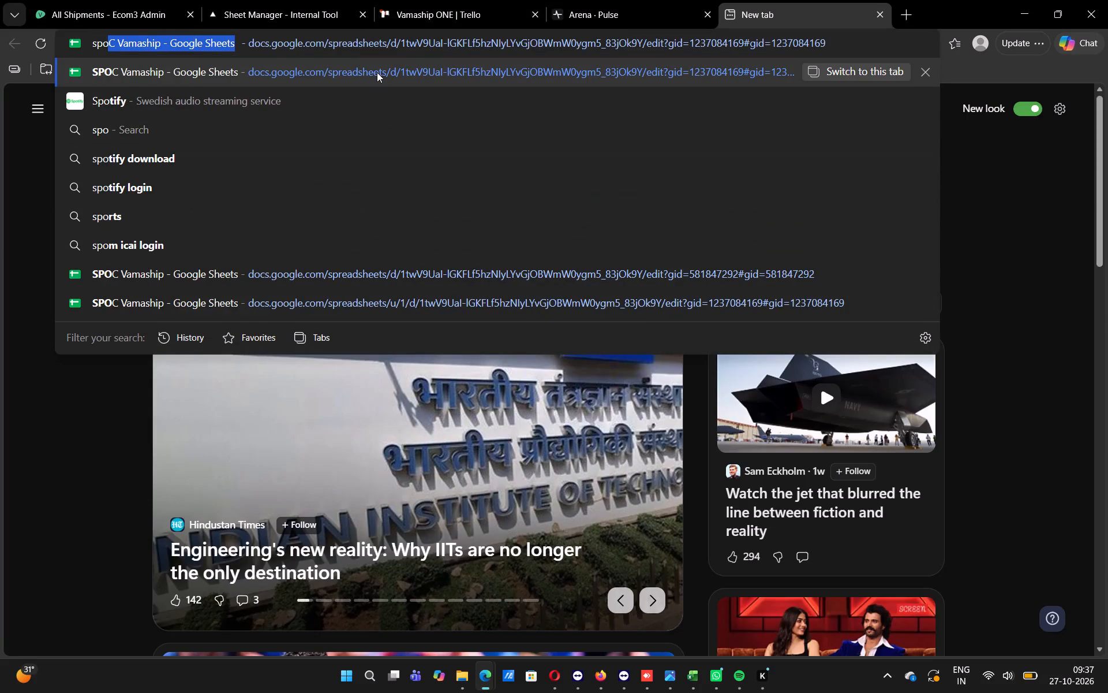
{"action": "left_click", "coordinate": [377, 72]}
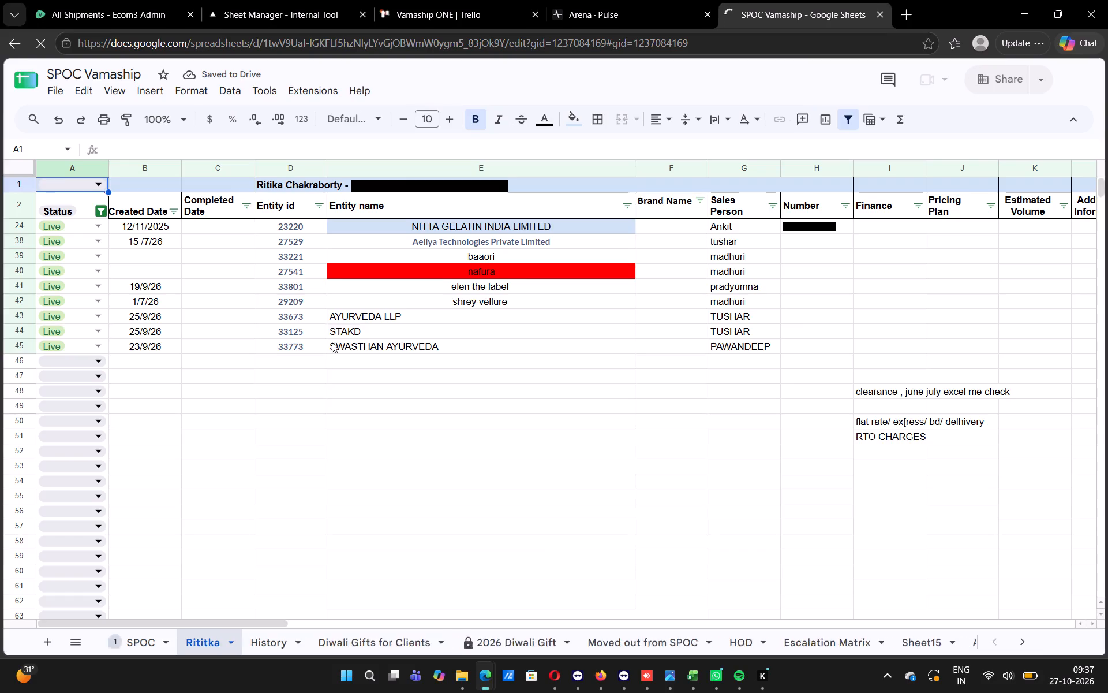
{"action": "left_click", "coordinate": [298, 316]}
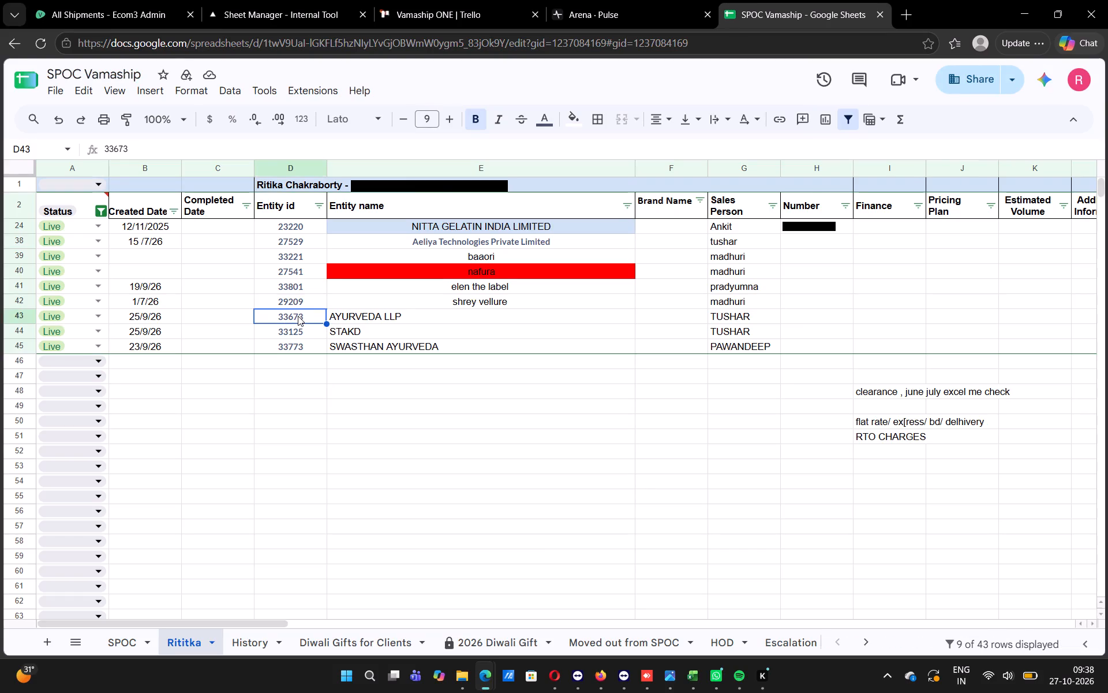
{"action": "left_click", "coordinate": [291, 345]}
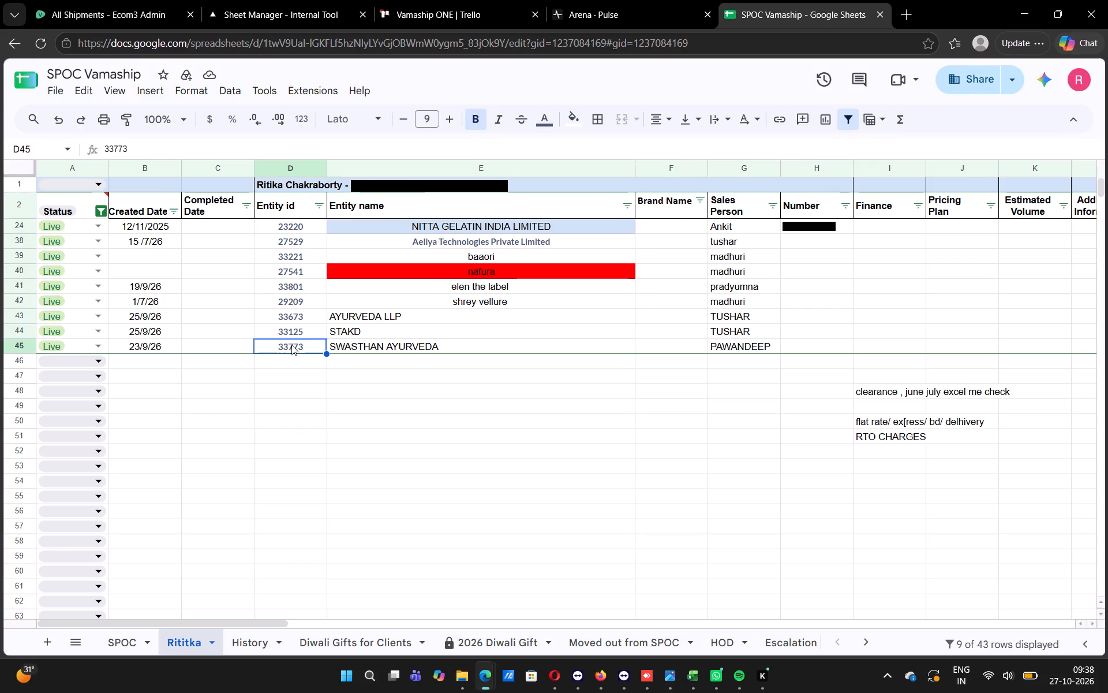
{"action": "left_click", "coordinate": [291, 287]}
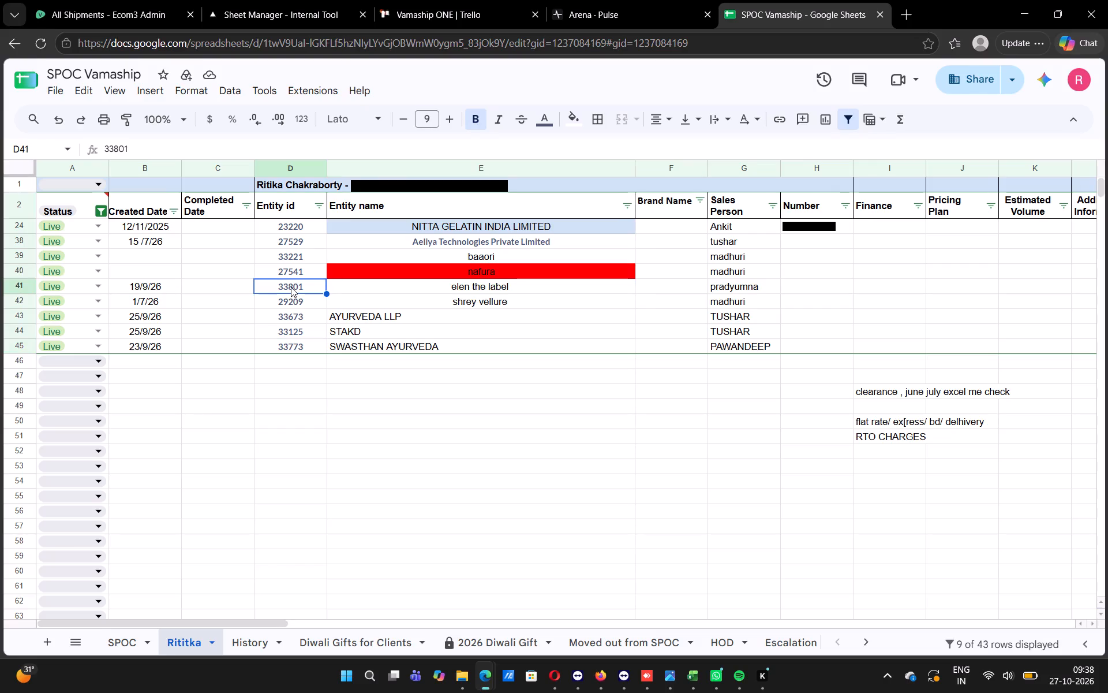
{"action": "key", "text": "ctrl+c"}
{"action": "left_click", "coordinate": [129, 4]}
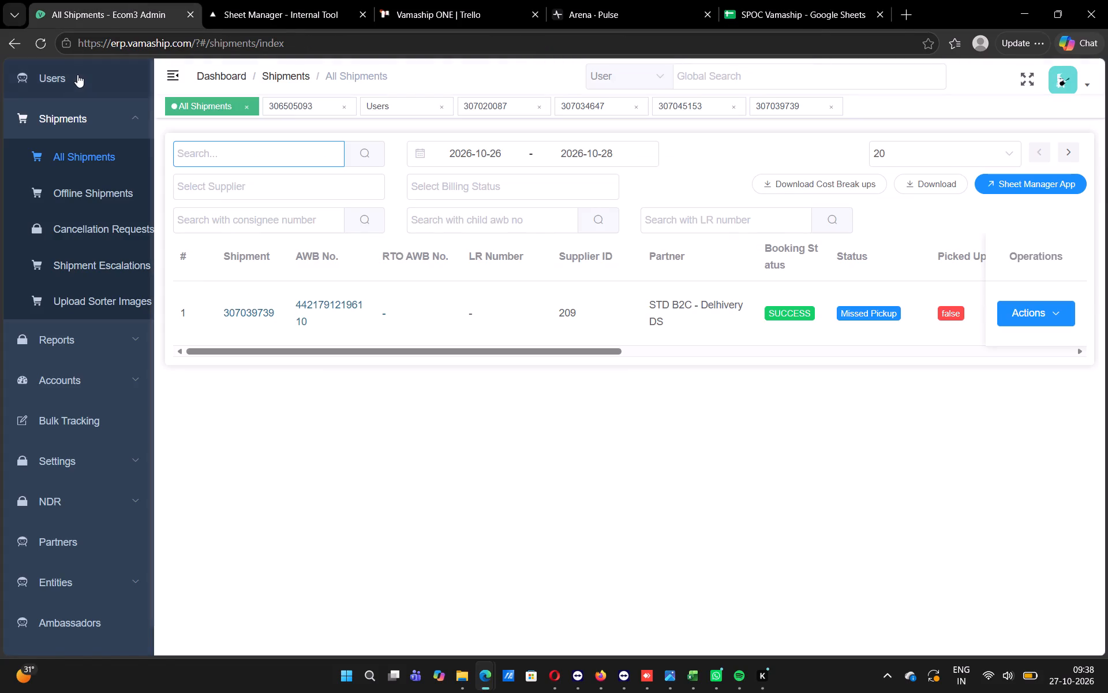
{"action": "left_click", "coordinate": [77, 74]}
{"action": "left_click", "coordinate": [357, 149]}
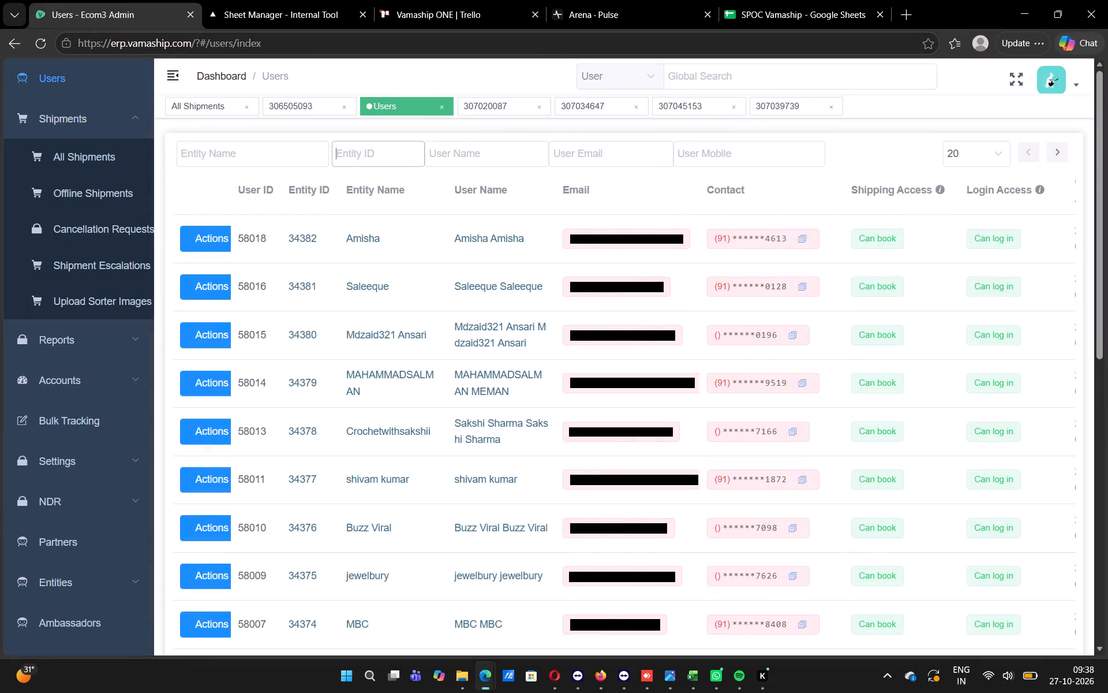
{"action": "key", "text": "ctrl+v"}
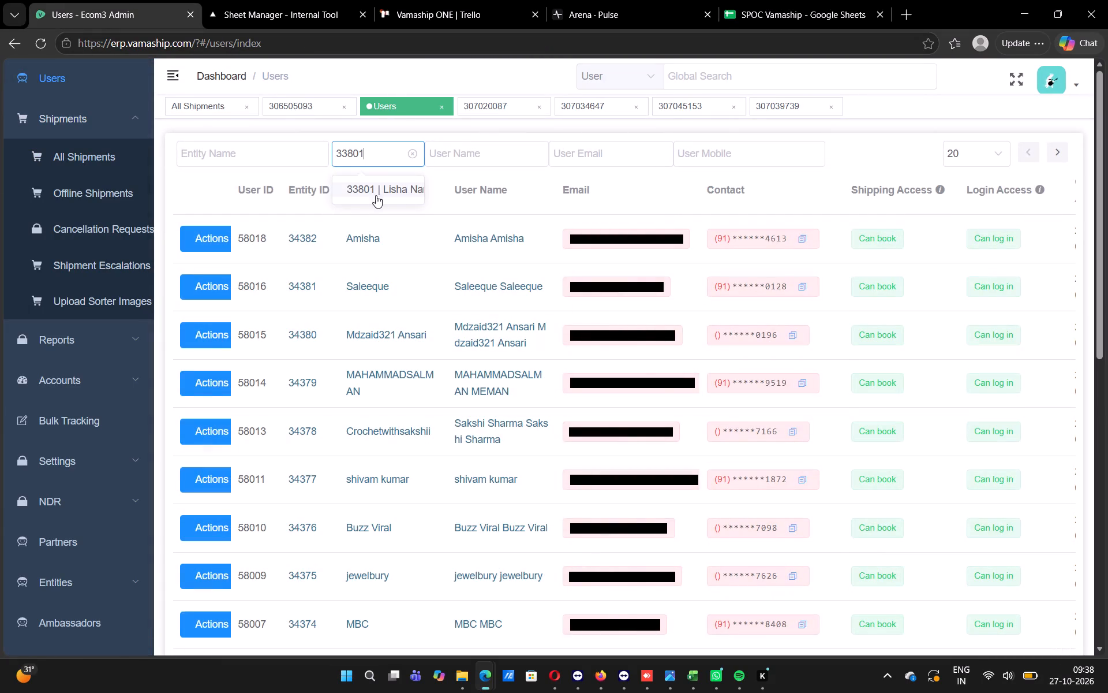
{"action": "left_click", "coordinate": [394, 189]}
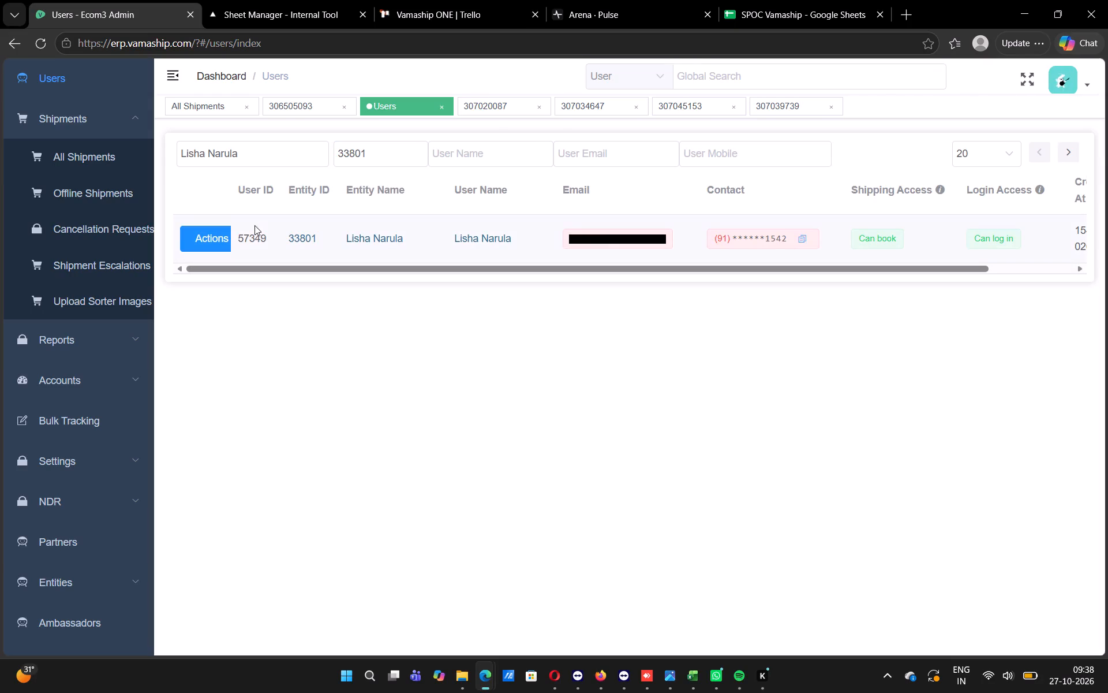
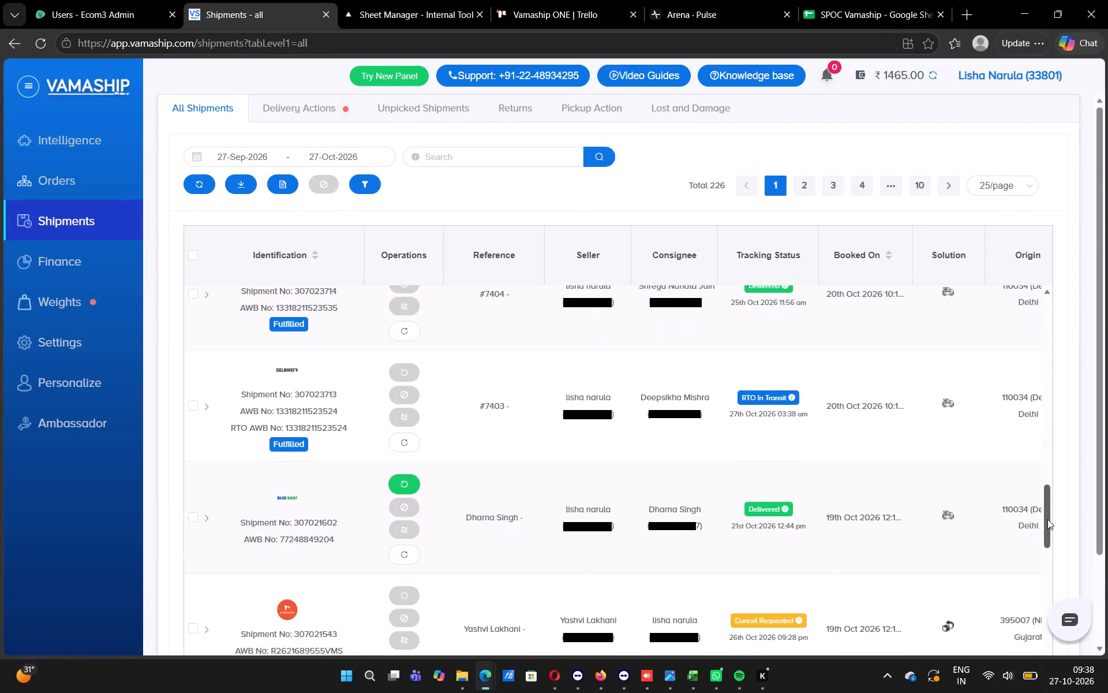
{"action": "left_click_drag", "start_coordinate": [1047, 519], "coordinate": [1042, 658]}
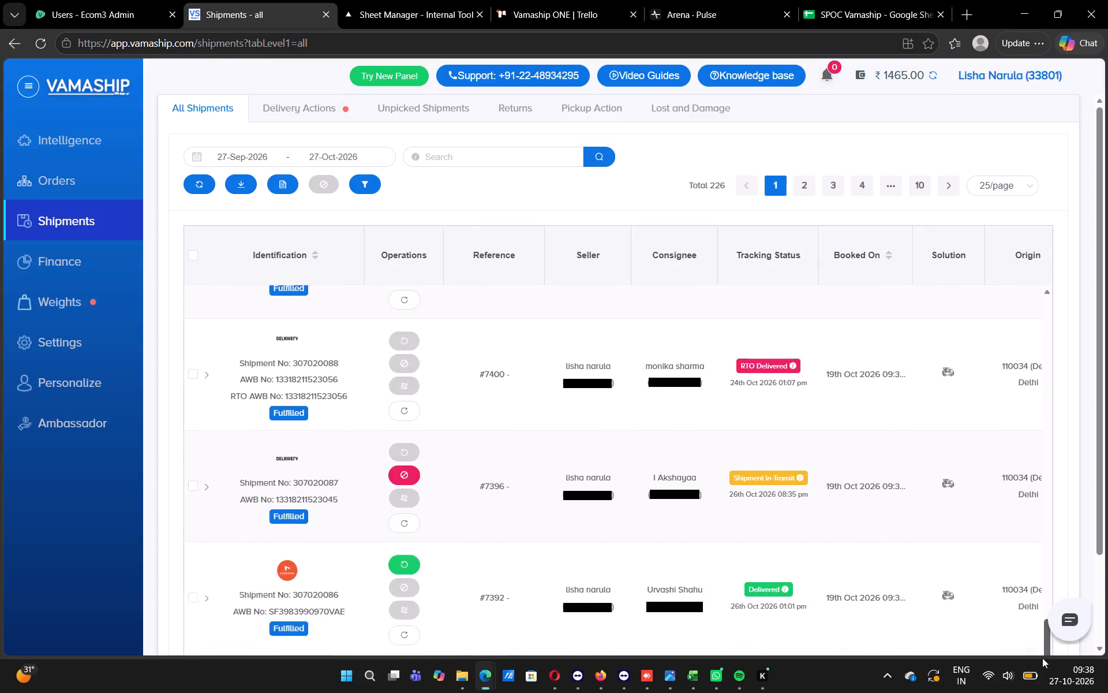
{"action": "left_click_drag", "start_coordinate": [1042, 658], "coordinate": [1099, 192]}
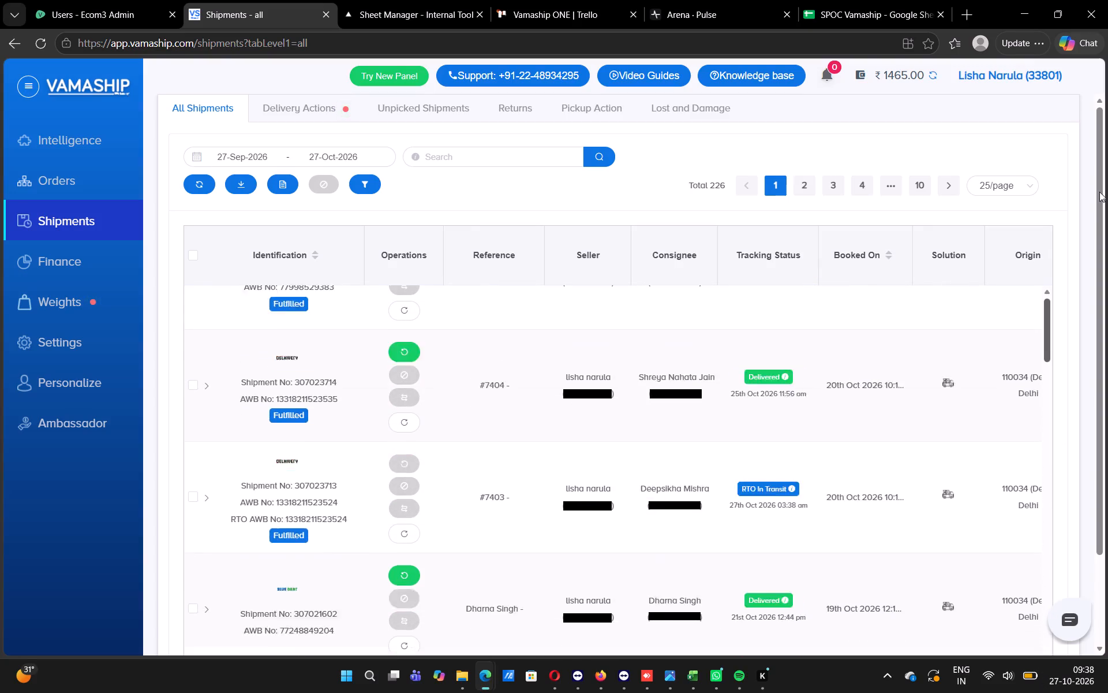
{"action": "left_click_drag", "start_coordinate": [1099, 192], "coordinate": [1105, 78]}
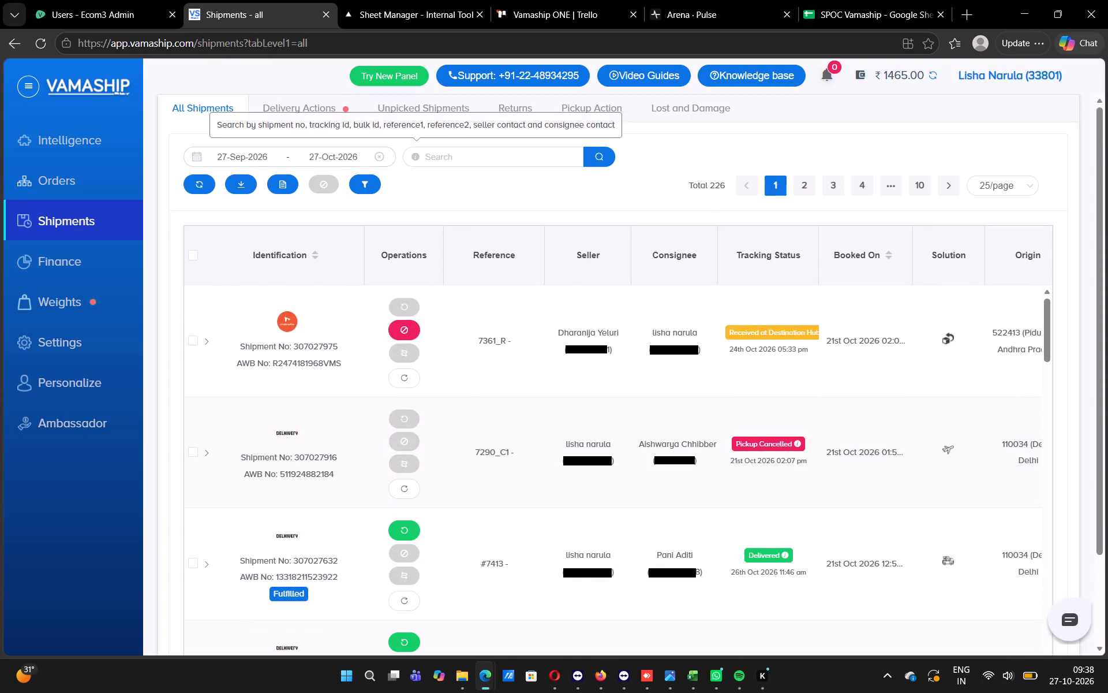
{"action": "left_click", "coordinate": [306, 102]}
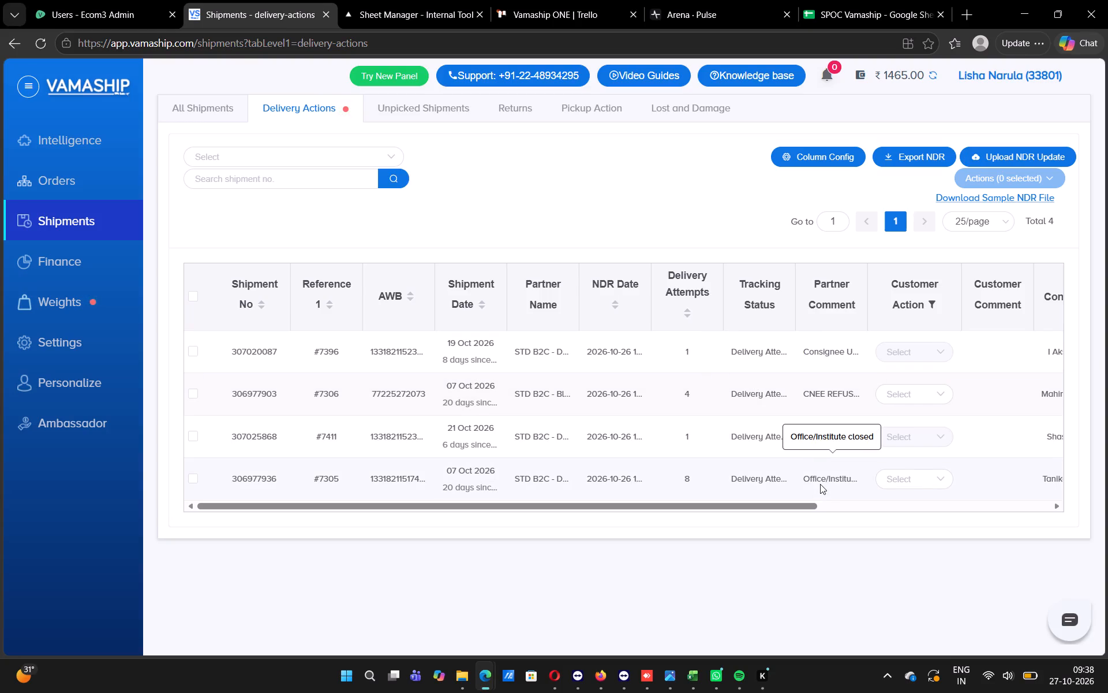
{"action": "left_click", "coordinate": [198, 120]}
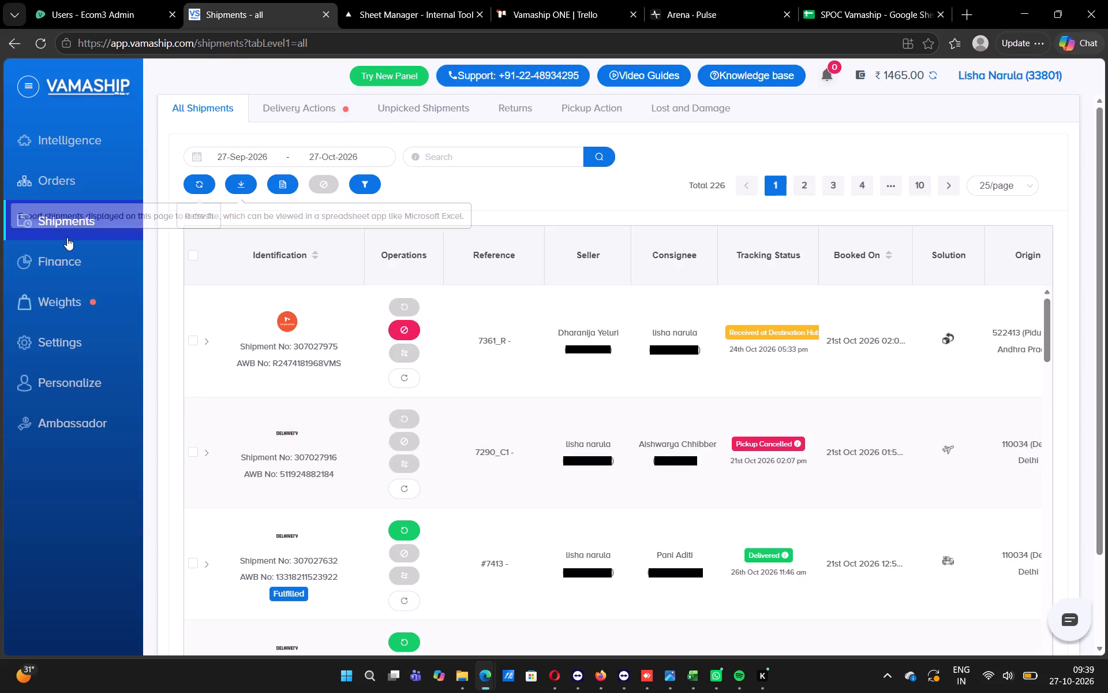
{"action": "left_click", "coordinate": [51, 259]}
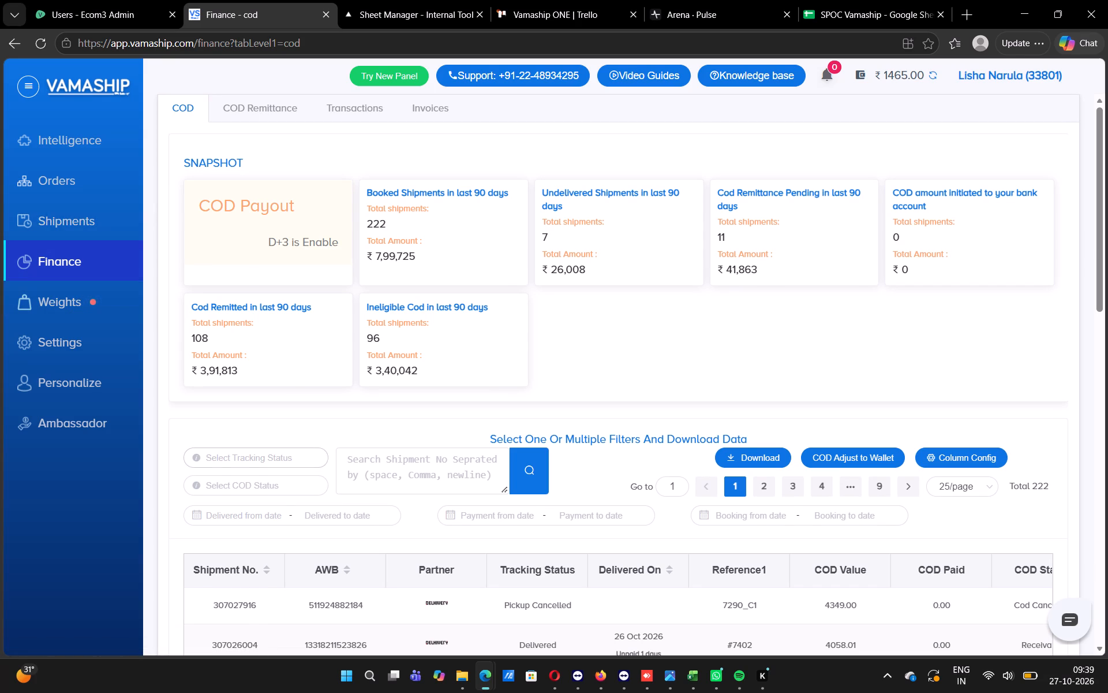
{"action": "left_click", "coordinate": [412, 1]}
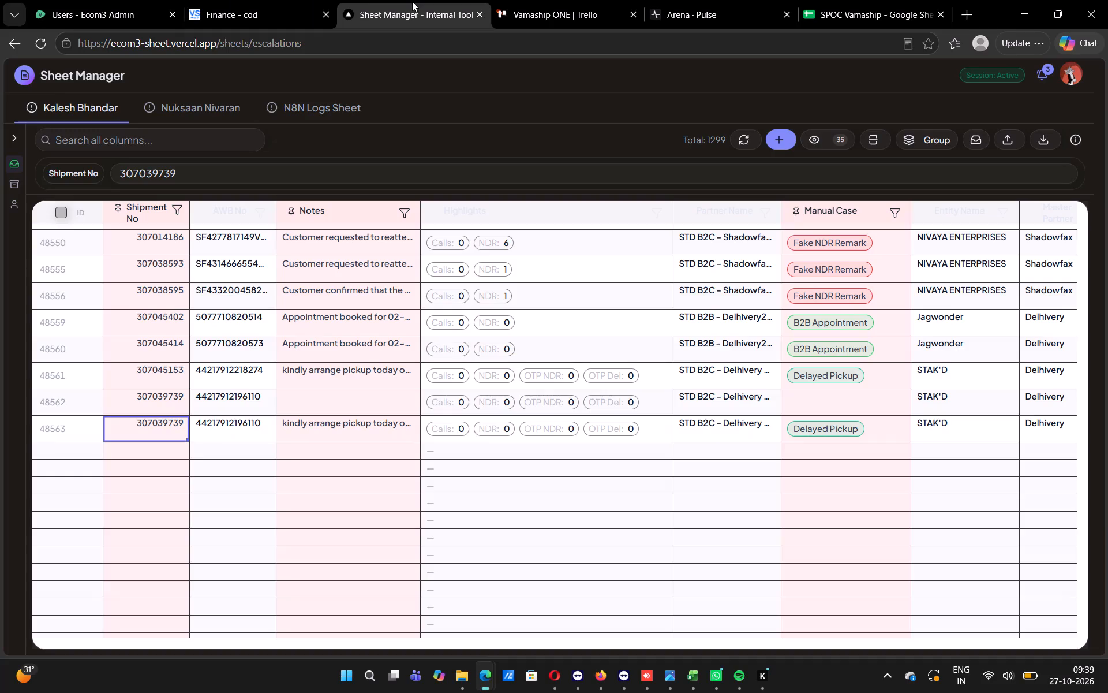
{"action": "left_click", "coordinate": [869, 0]}
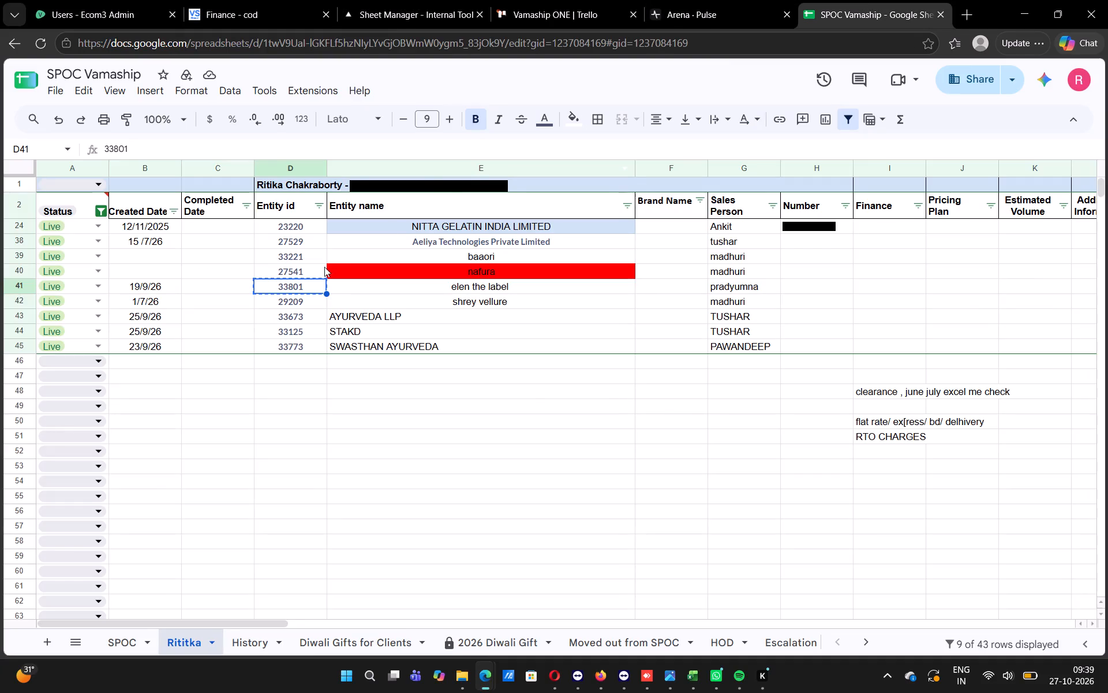
{"action": "left_click", "coordinate": [306, 228]}
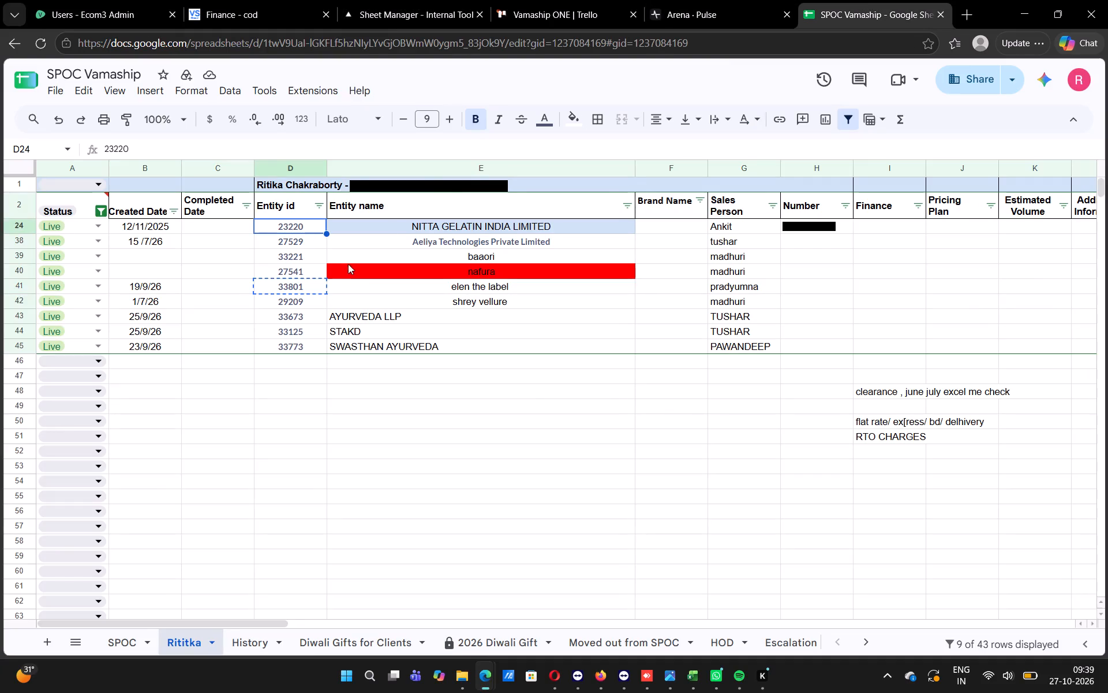
{"action": "left_click", "coordinate": [298, 285]}
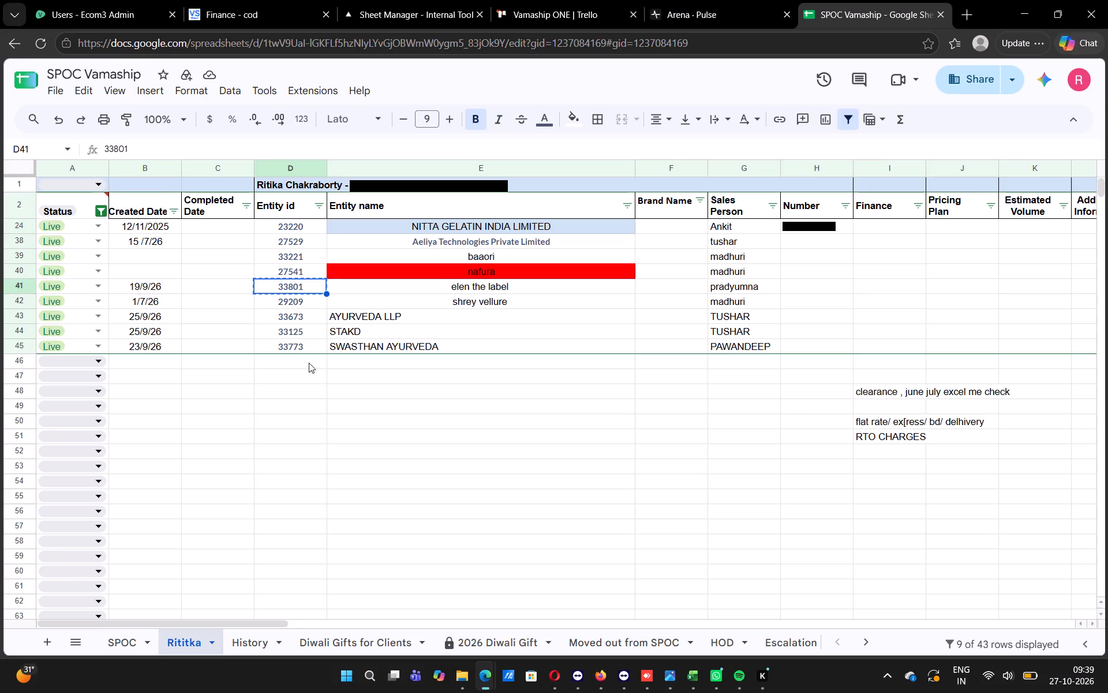
{"action": "left_click", "coordinate": [289, 300]}
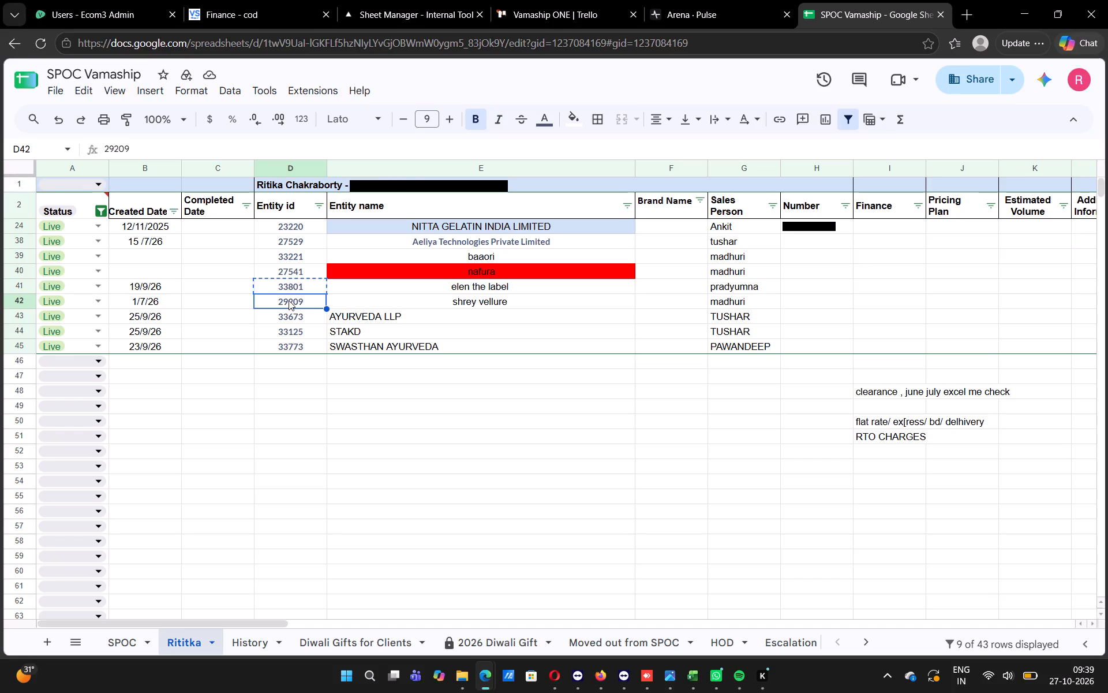
{"action": "key", "text": "ctrl+c"}
Return to the Users list in the Vamaship ERP to look up the copied entity id.
{"action": "left_click", "coordinate": [66, 1]}
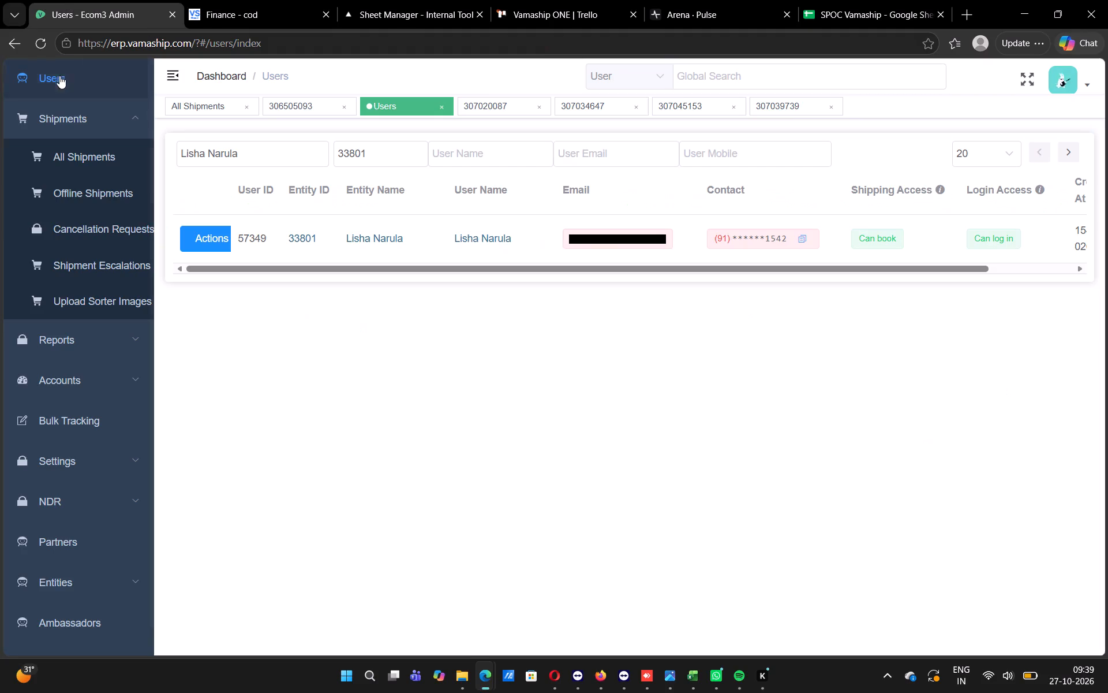
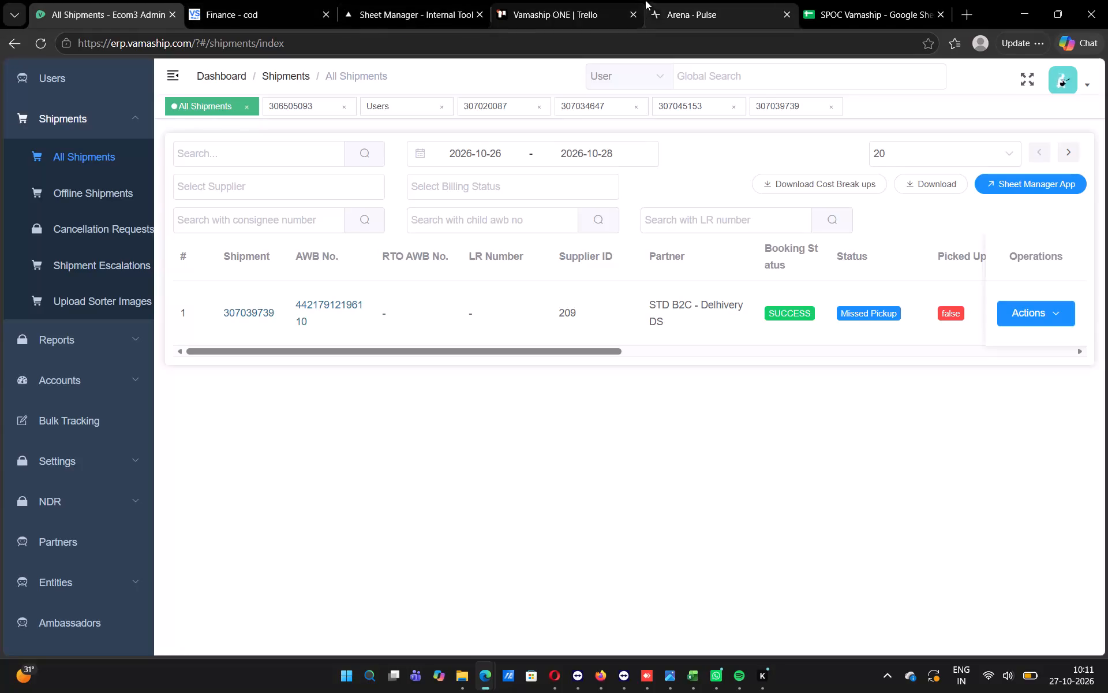
{"action": "left_click", "coordinate": [903, 0]}
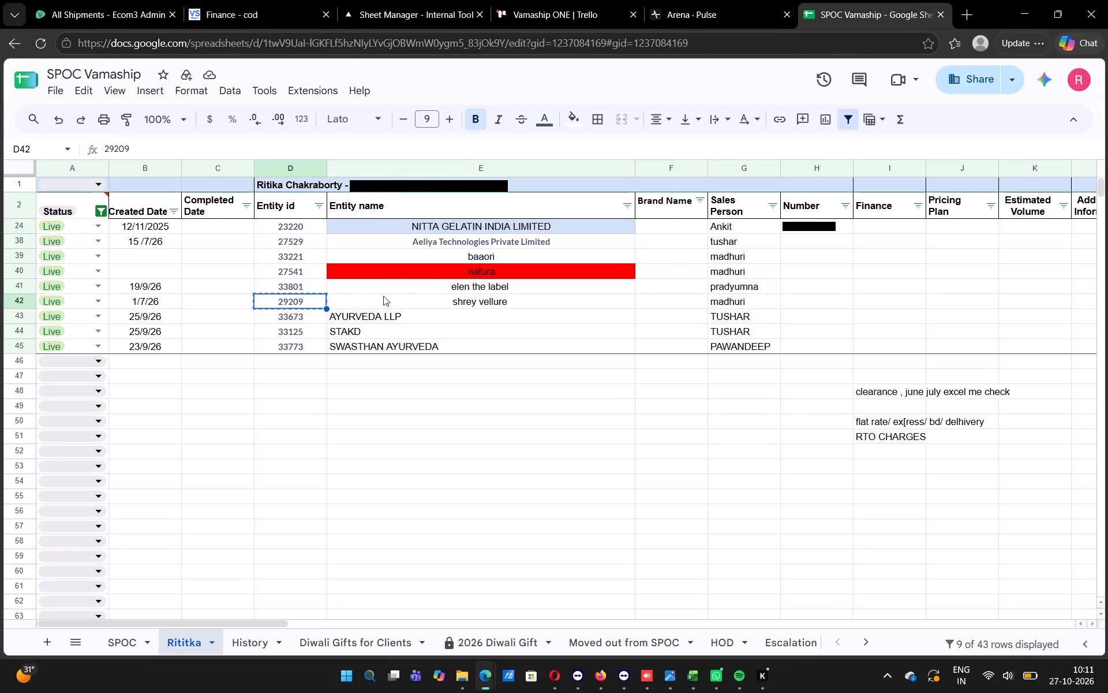
{"action": "left_click", "coordinate": [295, 269]}
{"action": "key", "text": "ctrl+c"}
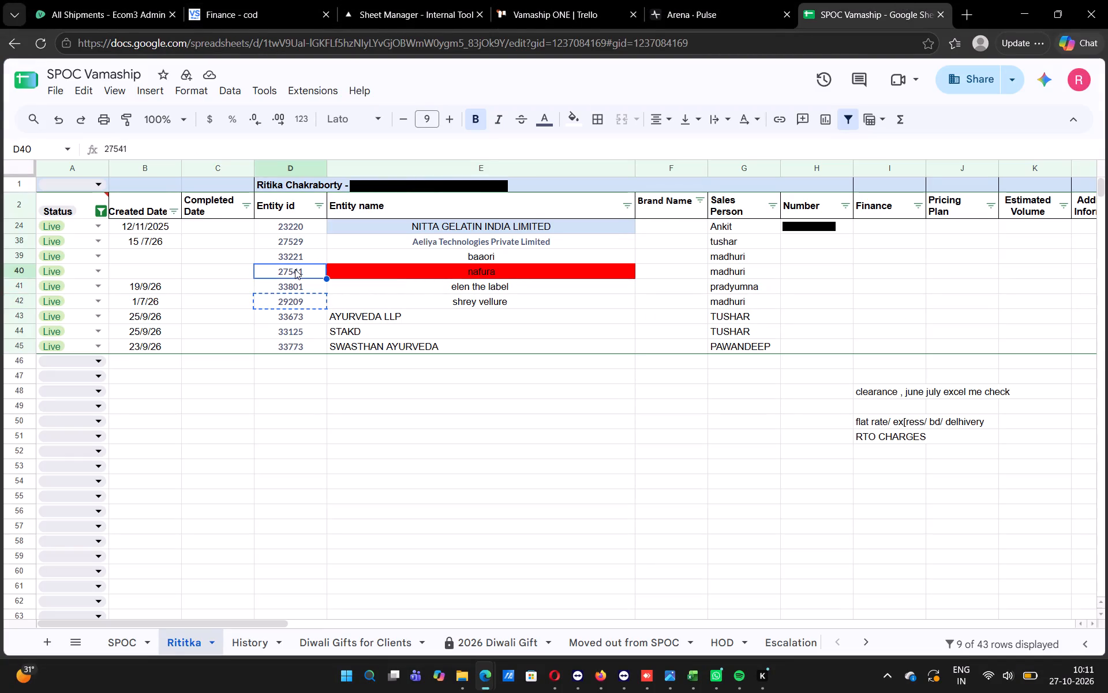
{"action": "left_click", "coordinate": [89, 0]}
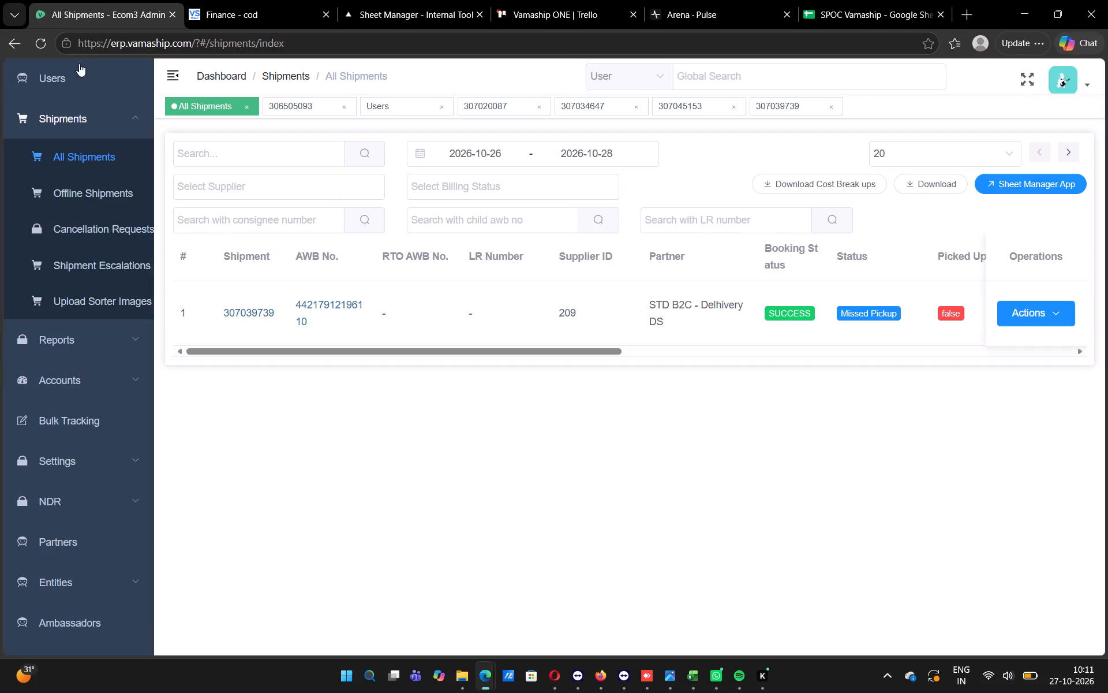
{"action": "left_click", "coordinate": [62, 69]}
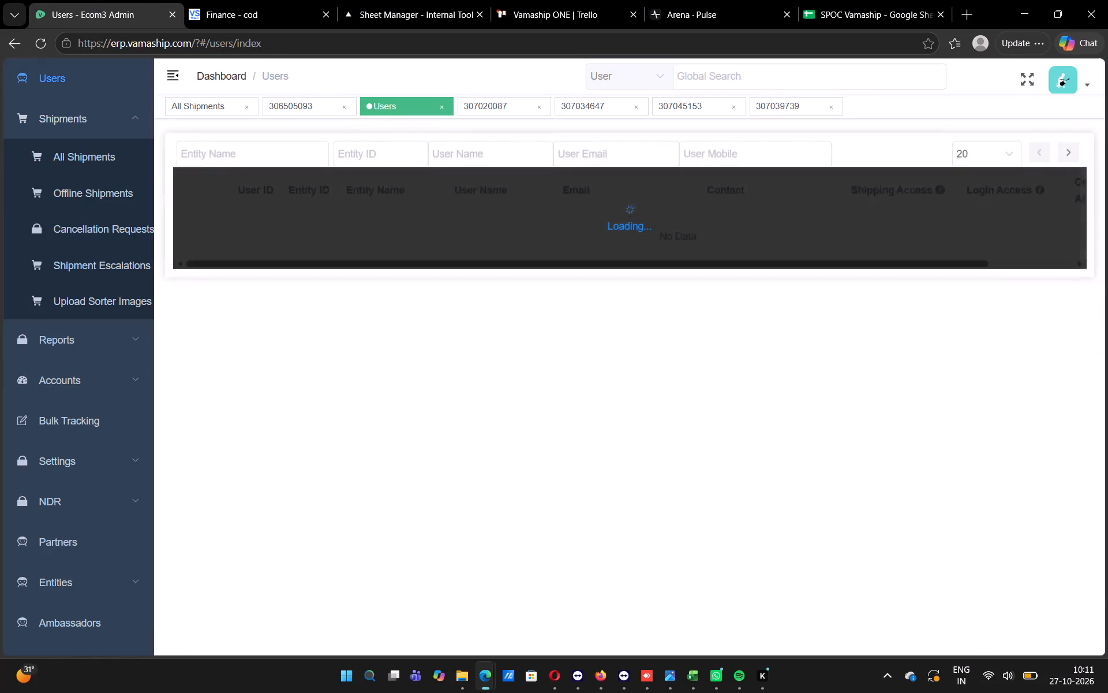
{"action": "left_click", "coordinate": [393, 148]}
{"action": "key", "text": "ctrl+v"}
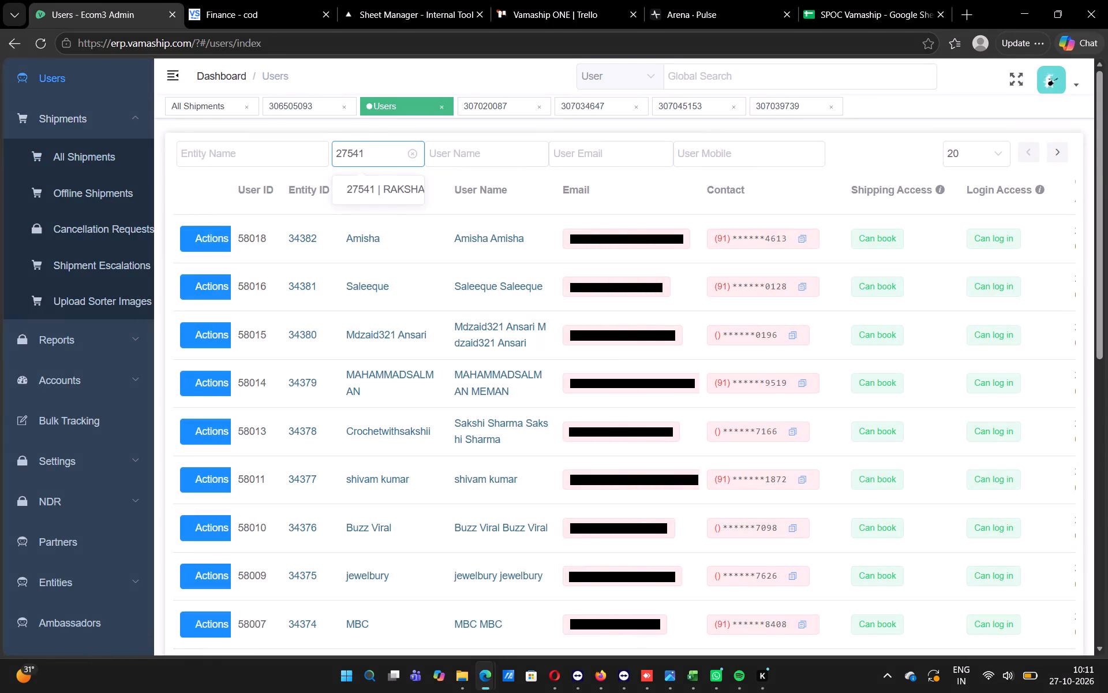
{"action": "left_click", "coordinate": [400, 187]}
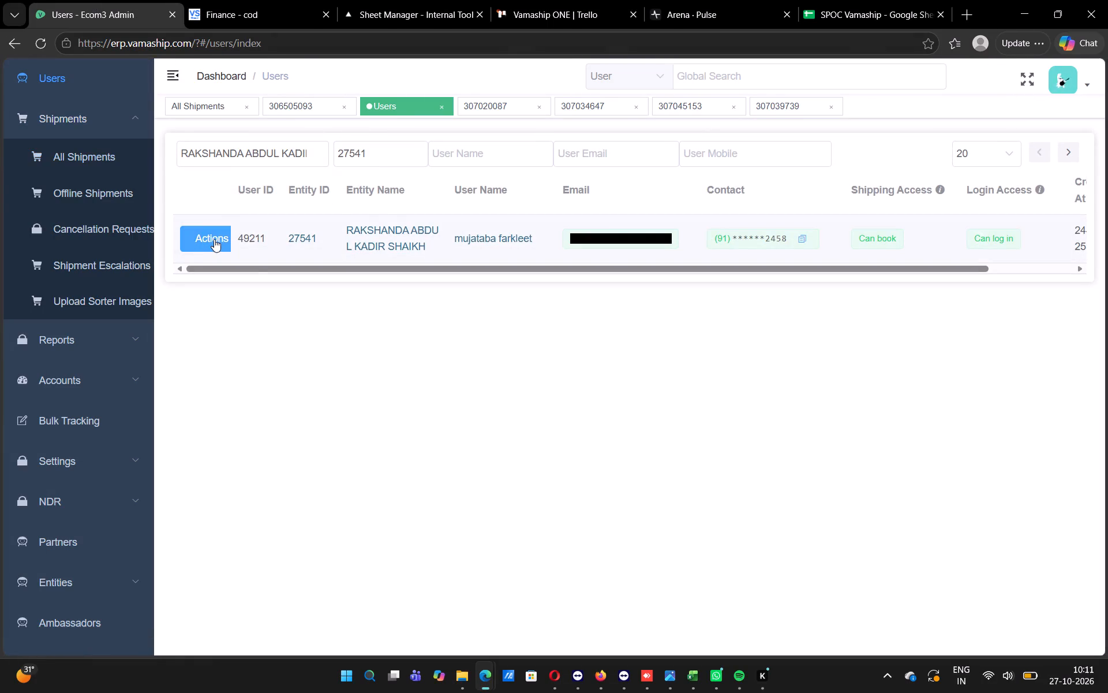
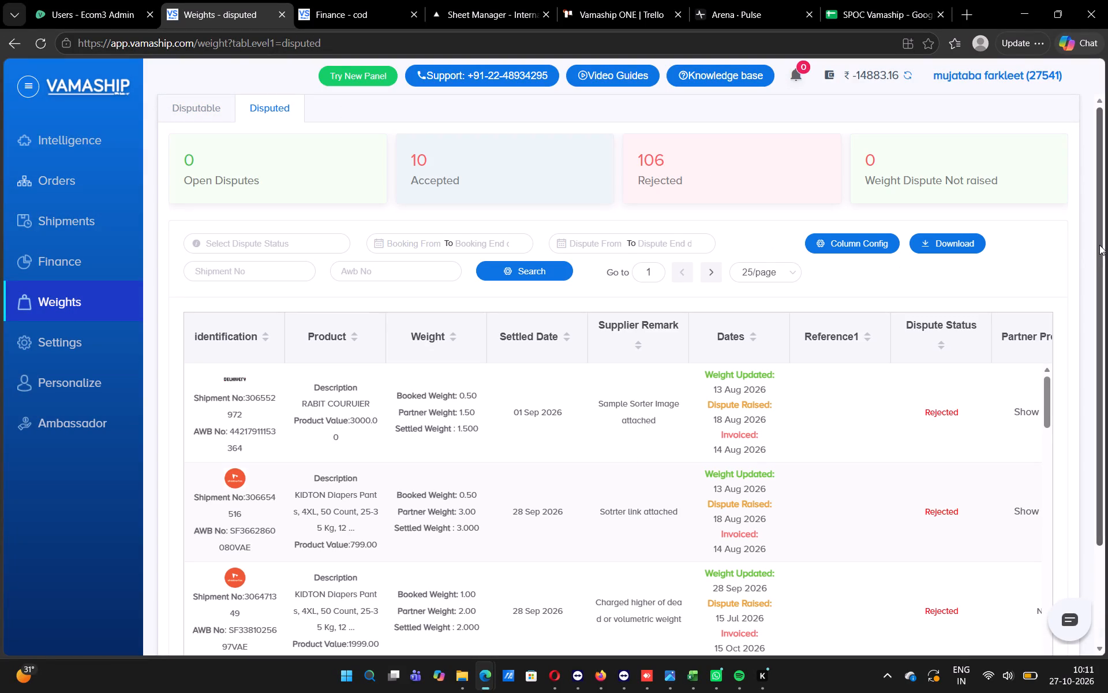
Look through the client's list of disputed weights.
{"action": "left_click_drag", "start_coordinate": [1102, 245], "coordinate": [1107, 302]}
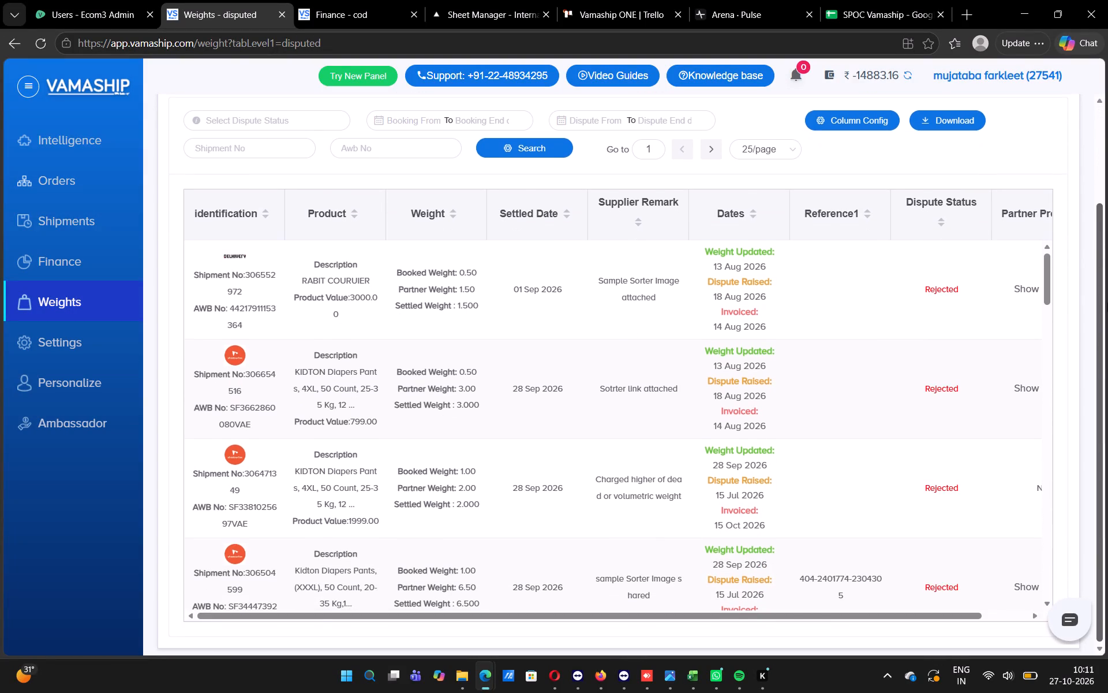
{"action": "left_click_drag", "start_coordinate": [1107, 302], "coordinate": [1107, 161]}
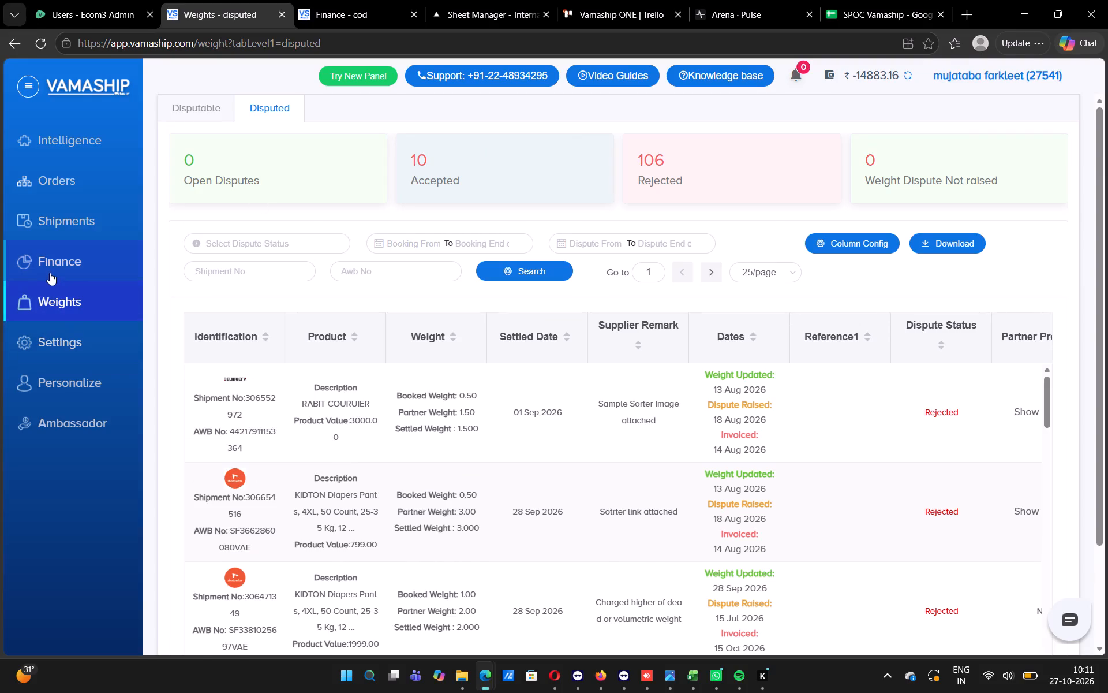
Examine the client's finances, covering COD, COD remittance, transaction payments and the ledger balance entries.
{"action": "left_click", "coordinate": [55, 259]}
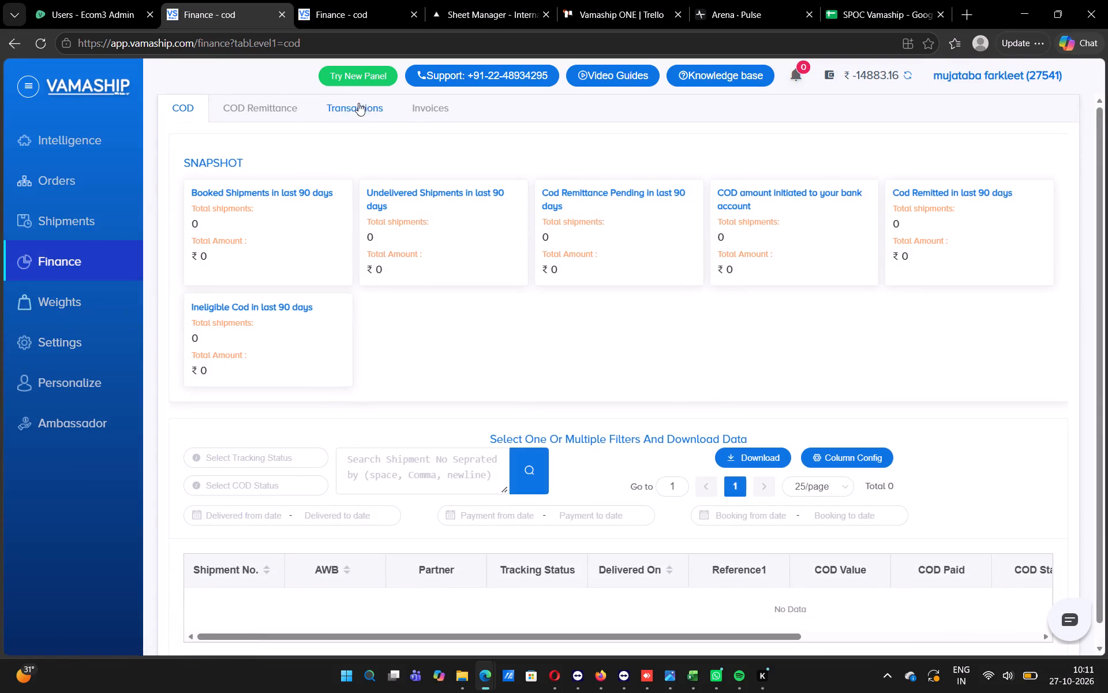
{"action": "left_click", "coordinate": [249, 107]}
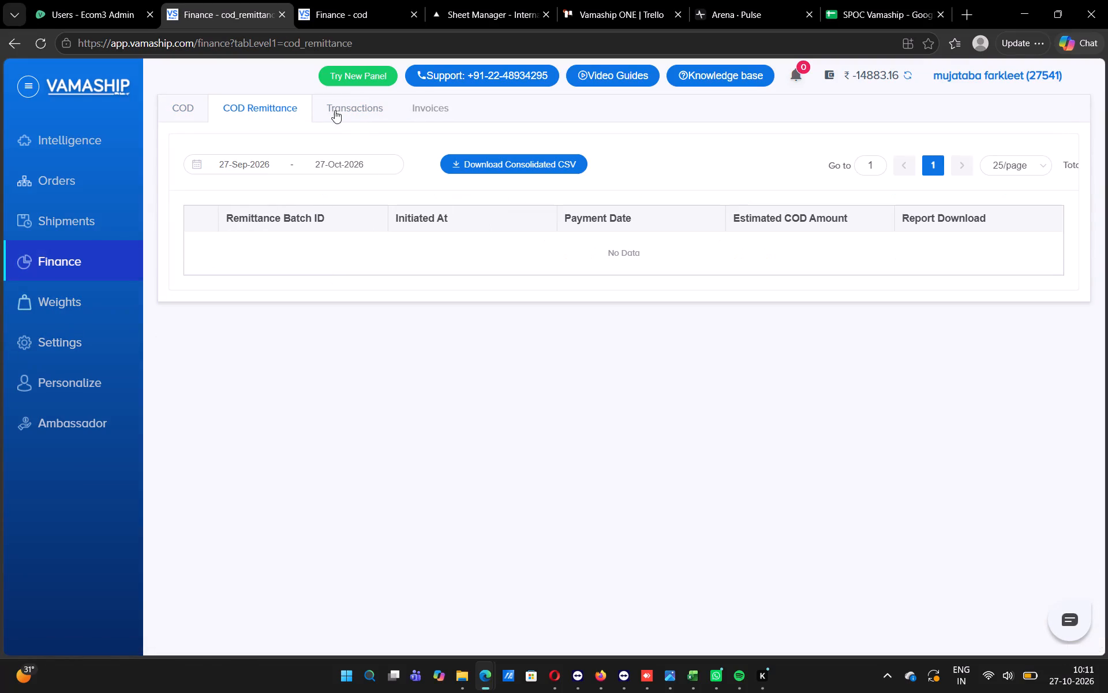
{"action": "left_click", "coordinate": [355, 114]}
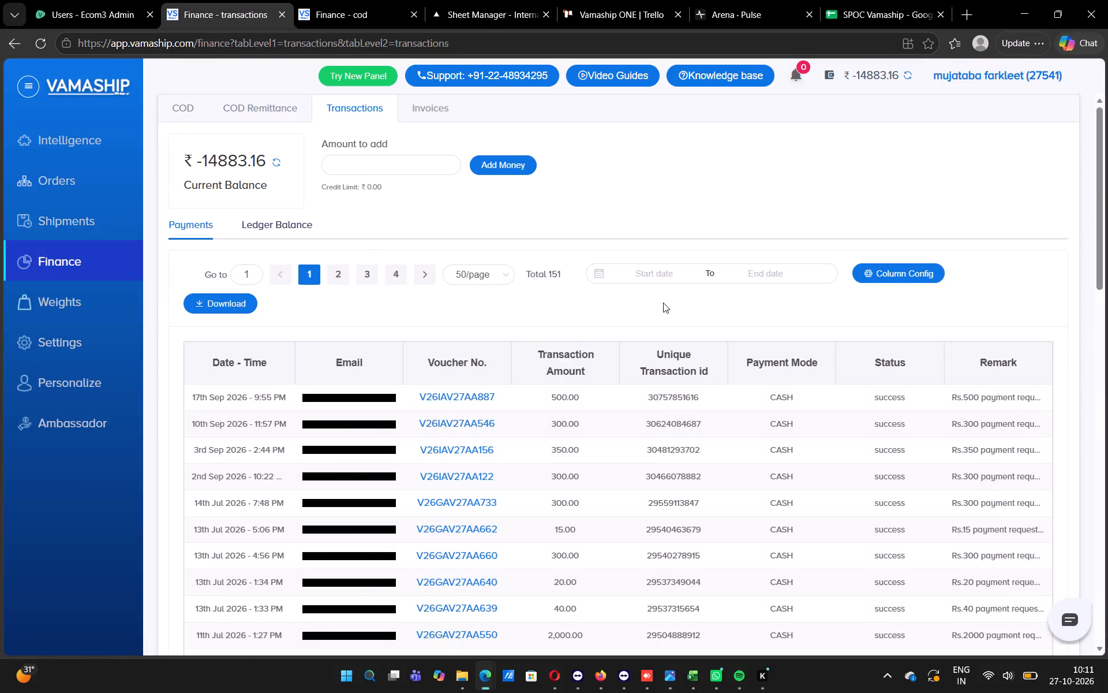
{"action": "left_click", "coordinate": [293, 226]}
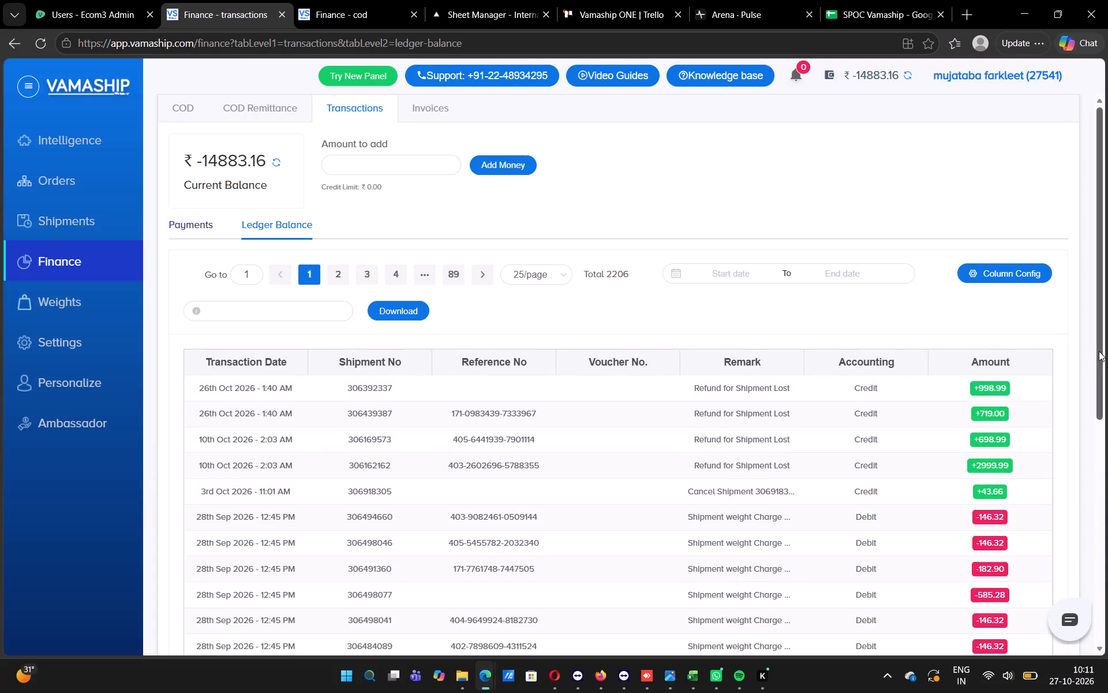
{"action": "left_click_drag", "start_coordinate": [1102, 353], "coordinate": [1107, 543]}
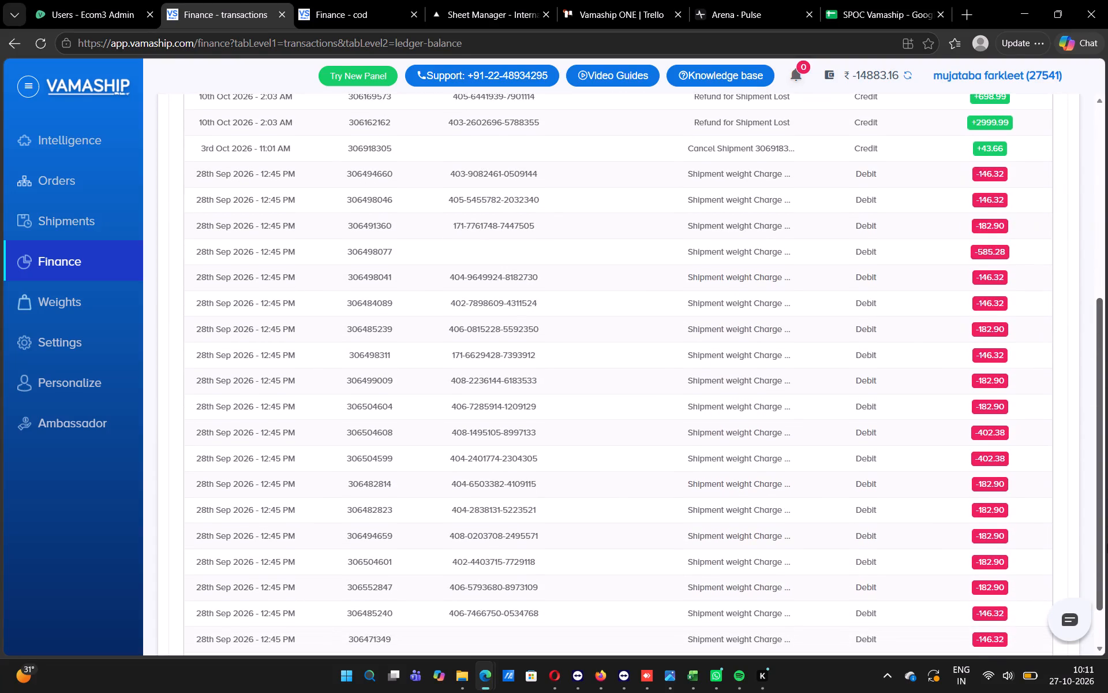
{"action": "left_click_drag", "start_coordinate": [1107, 543], "coordinate": [1105, 620]}
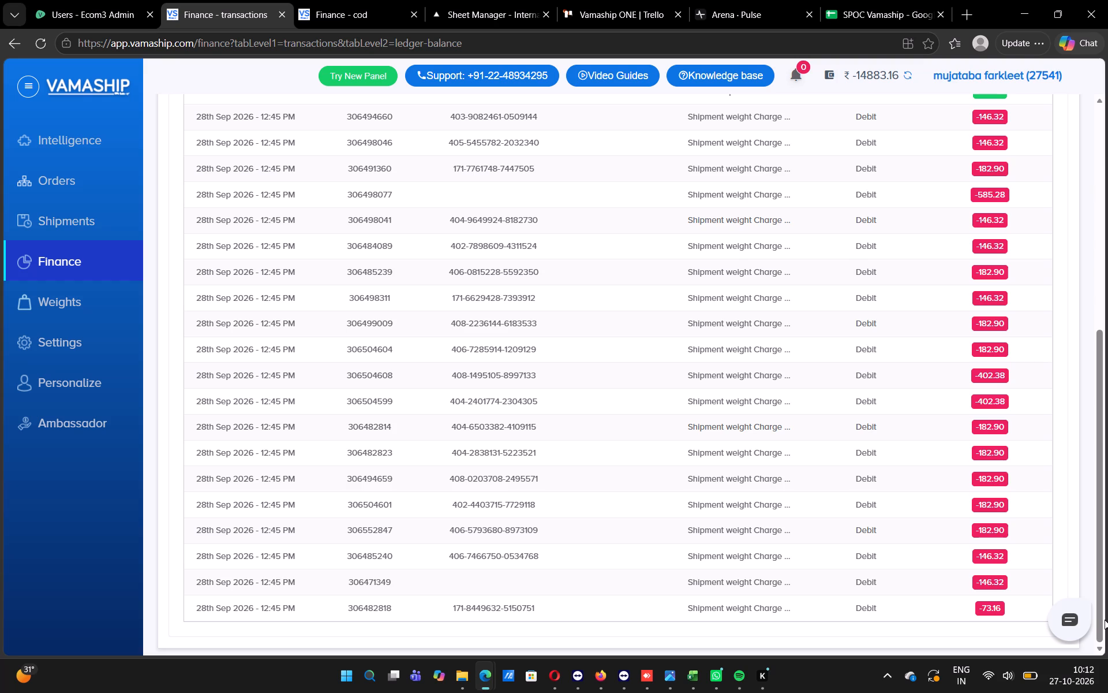
{"action": "left_click_drag", "start_coordinate": [337, 357], "coordinate": [404, 357]}
{"action": "key", "text": "ctrl+c"}
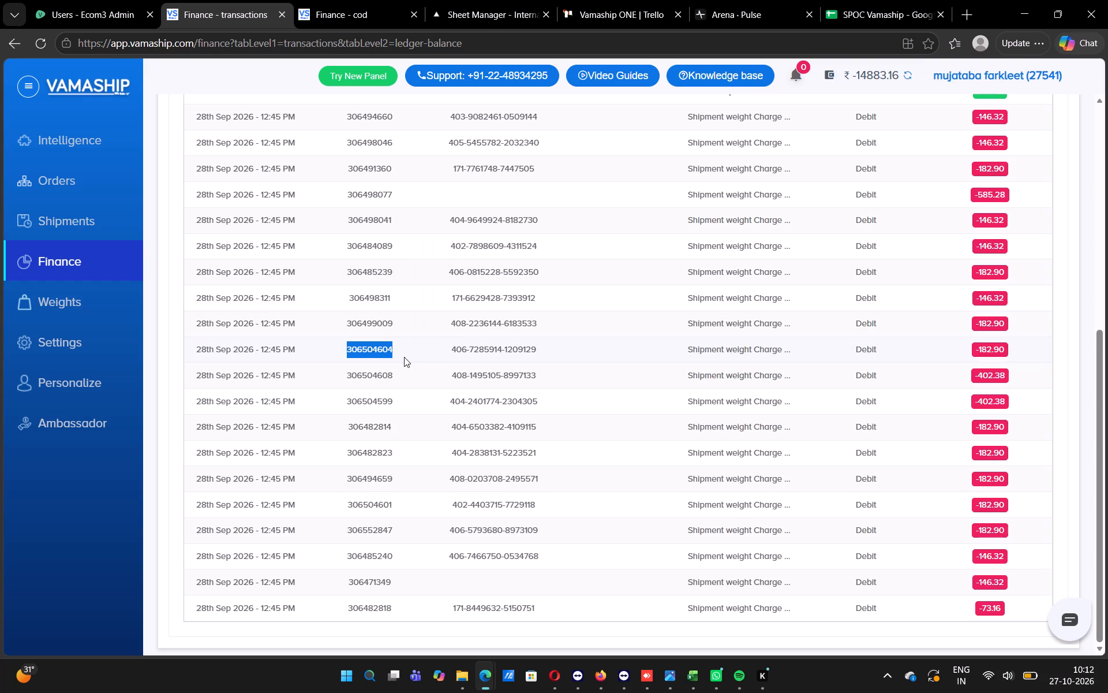
{"action": "left_click", "coordinate": [91, 5]}
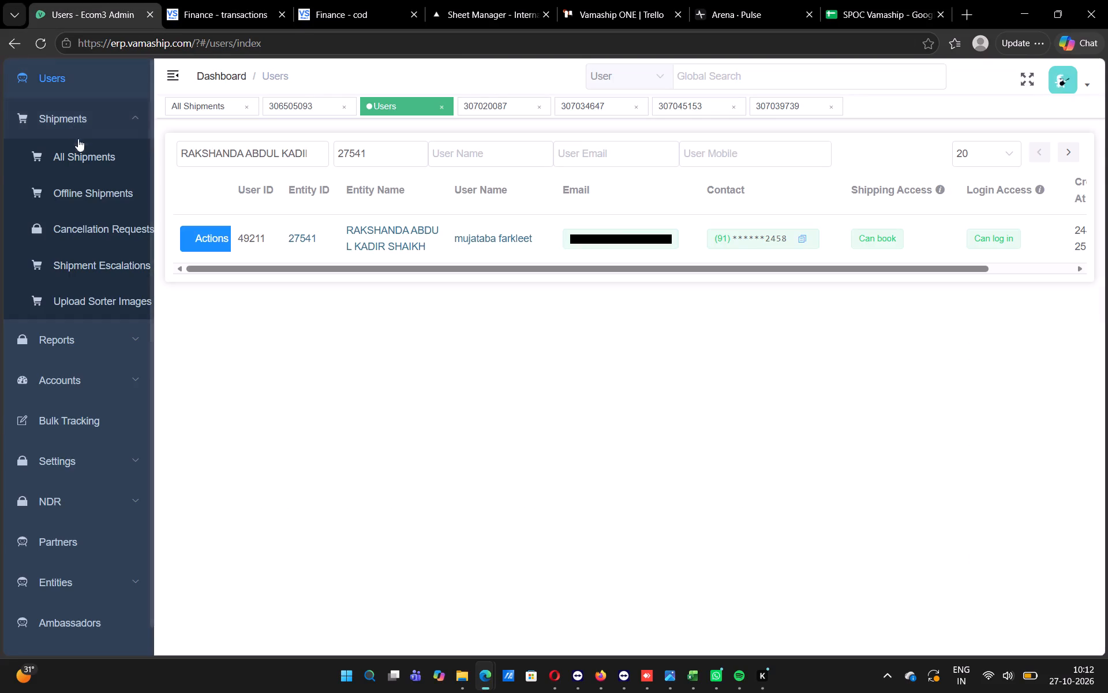
{"action": "left_click", "coordinate": [81, 159]}
{"action": "left_click", "coordinate": [212, 149]}
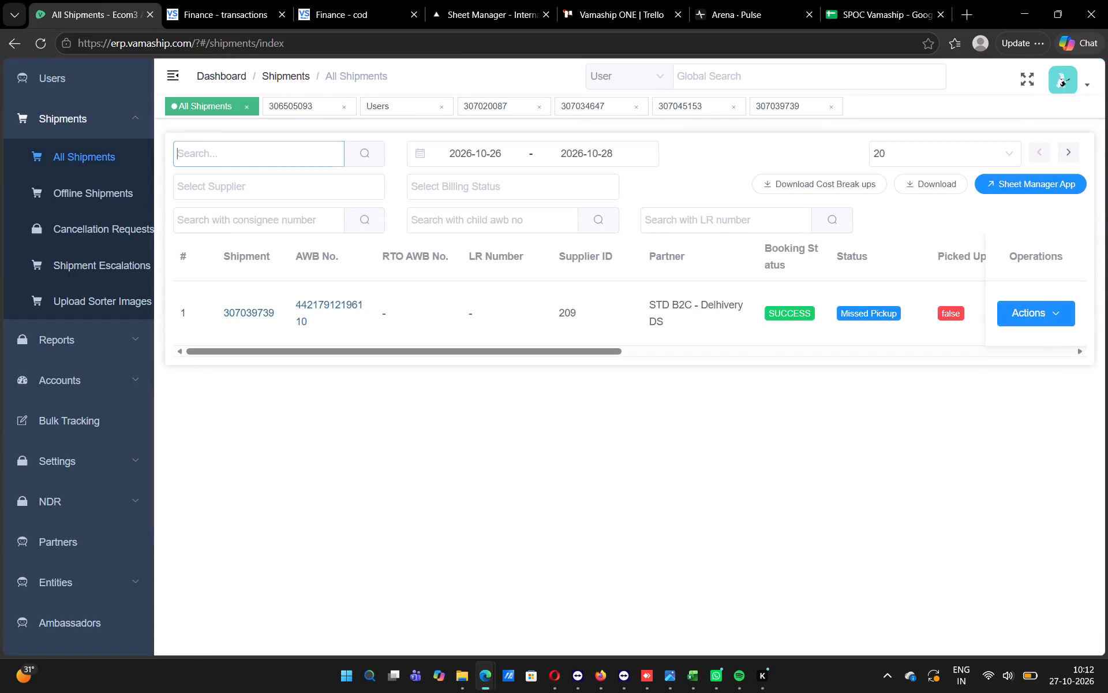
{"action": "key", "text": "ctrl+v"}
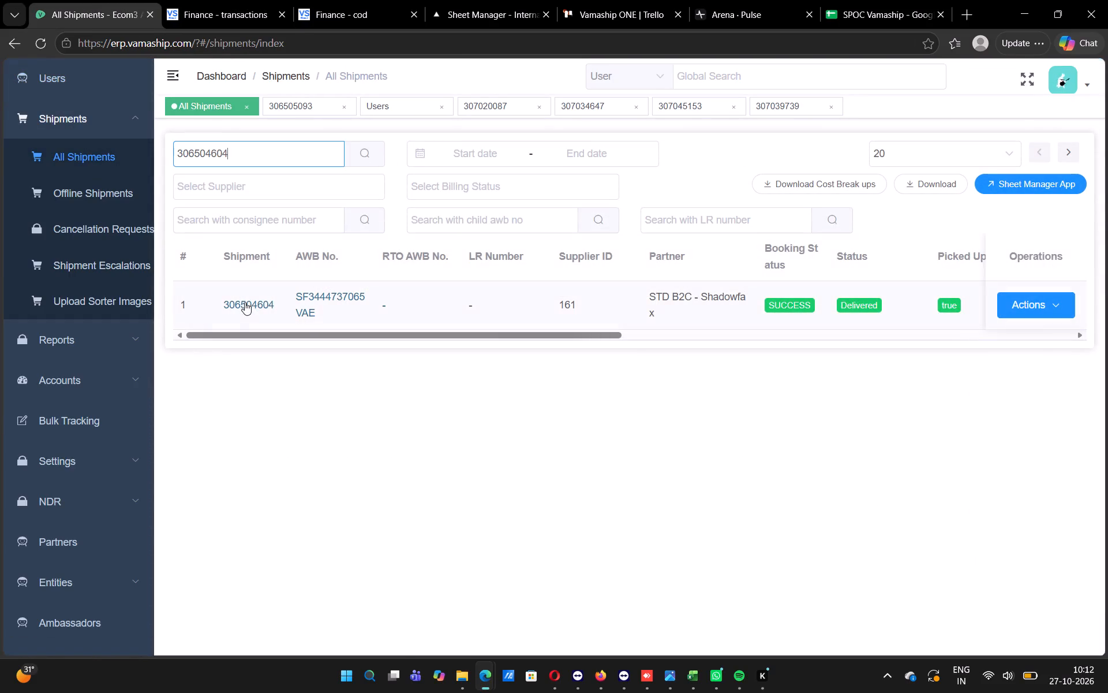
{"action": "left_click", "coordinate": [245, 304]}
{"action": "left_click", "coordinate": [256, 390]}
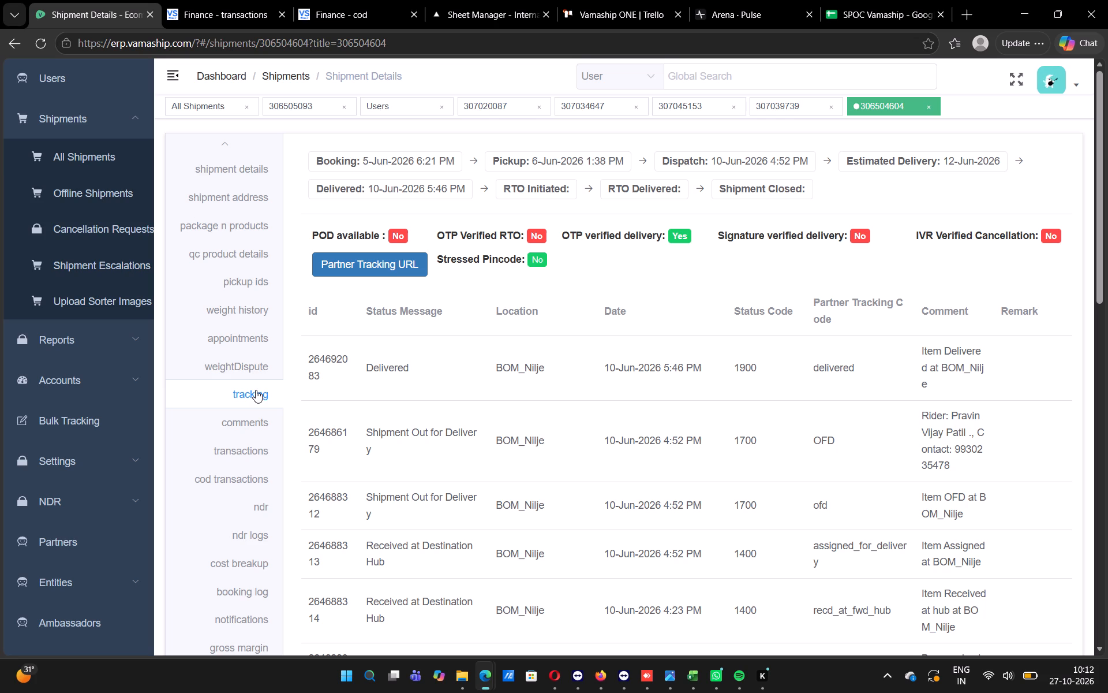
{"action": "left_click", "coordinate": [242, 450]}
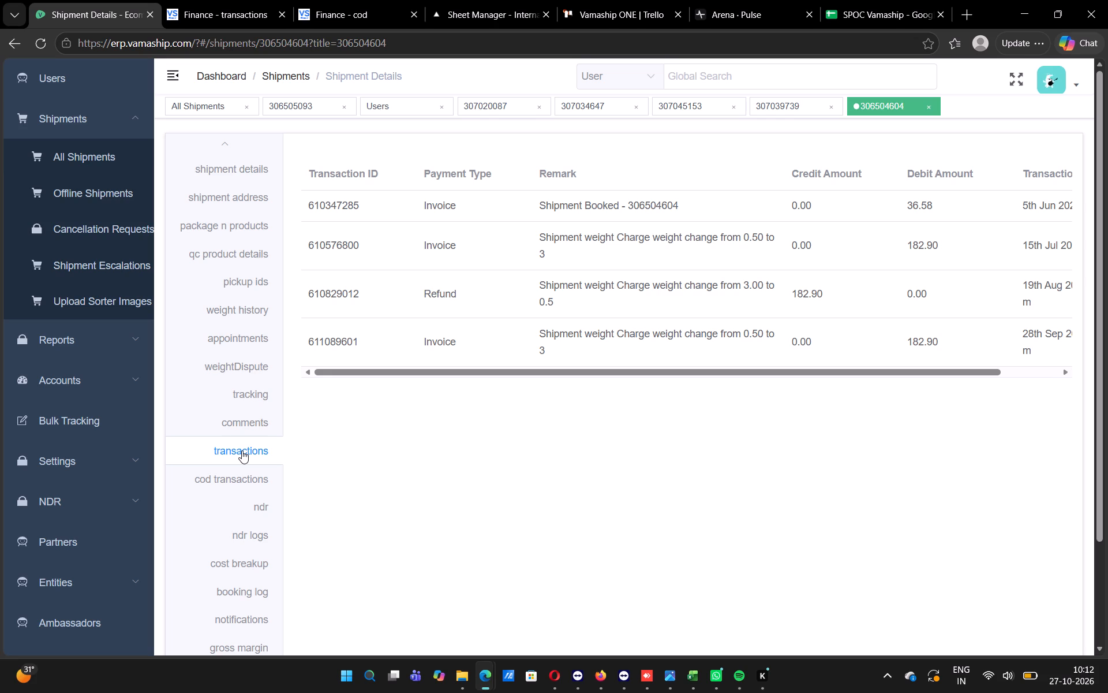
{"action": "left_click", "coordinate": [257, 0]}
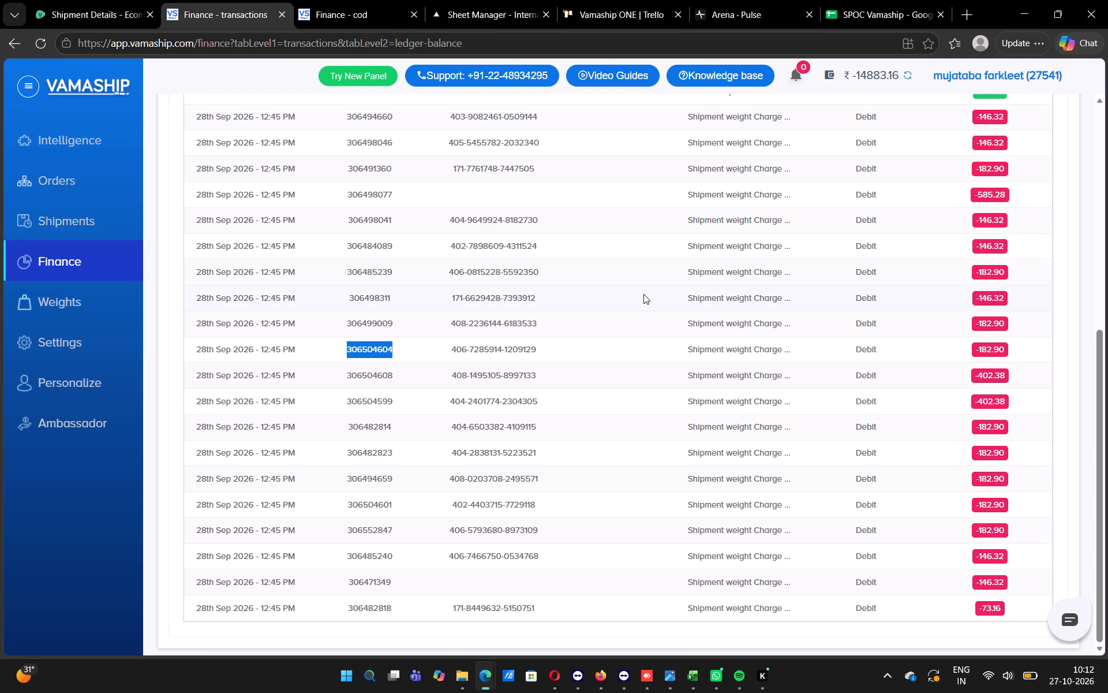
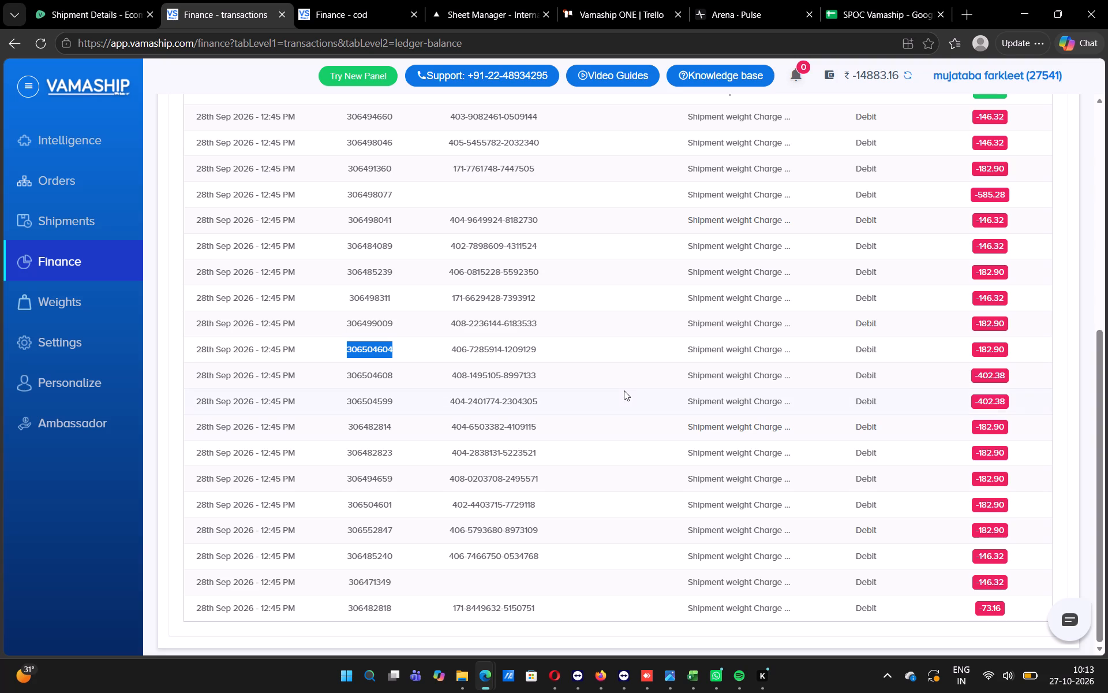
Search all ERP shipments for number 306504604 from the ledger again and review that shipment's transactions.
{"action": "key", "text": "ctrl+c"}
{"action": "left_click", "coordinate": [114, 0]}
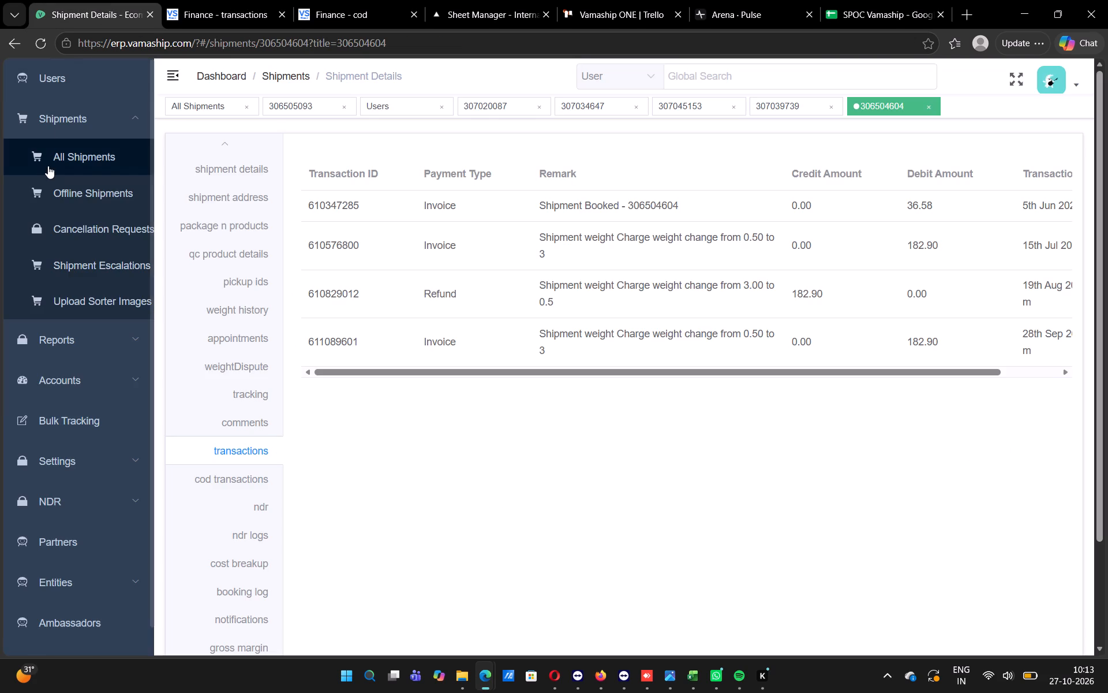
{"action": "left_click", "coordinate": [48, 166]}
{"action": "left_click", "coordinate": [208, 158]}
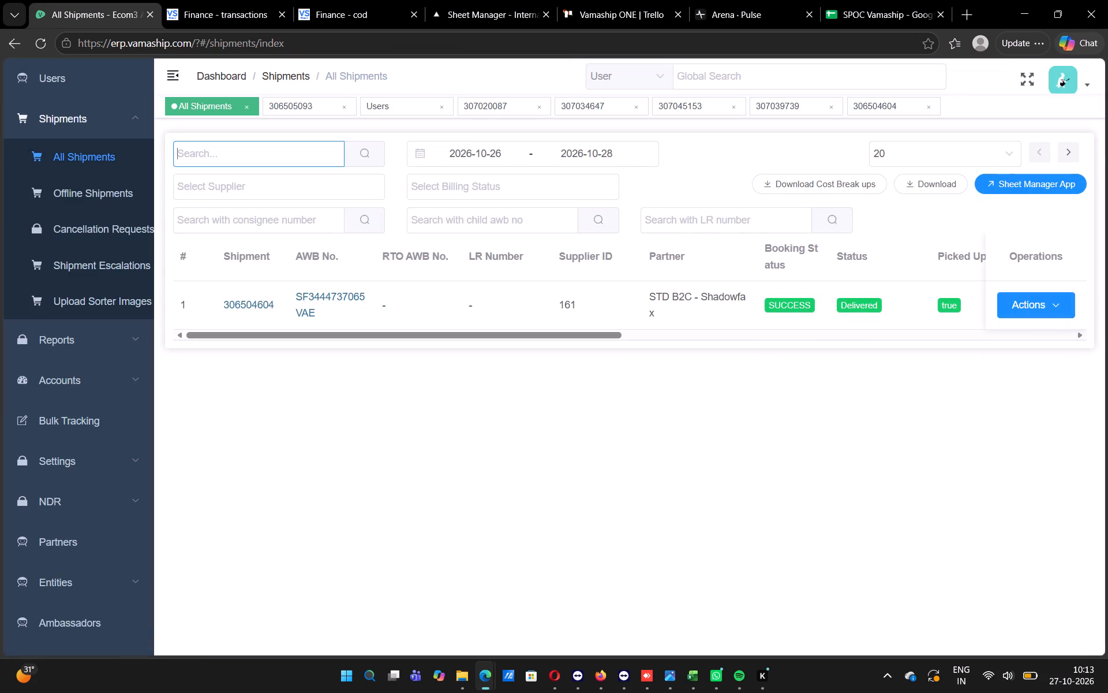
{"action": "key", "text": "ctrl+v"}
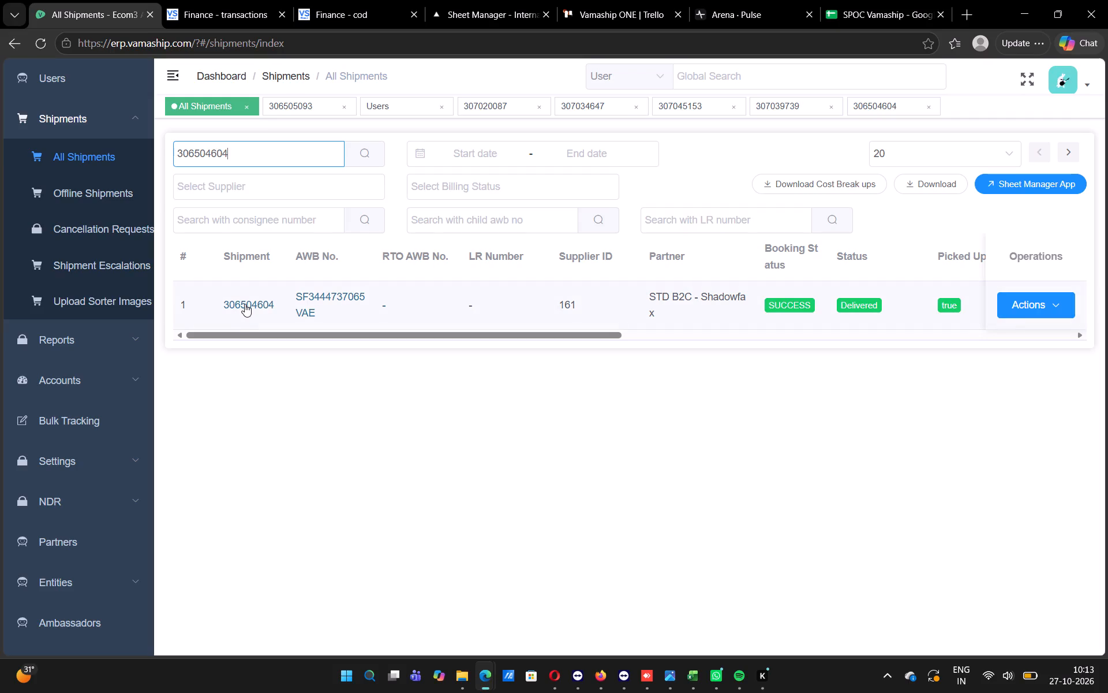
{"action": "left_click", "coordinate": [245, 304]}
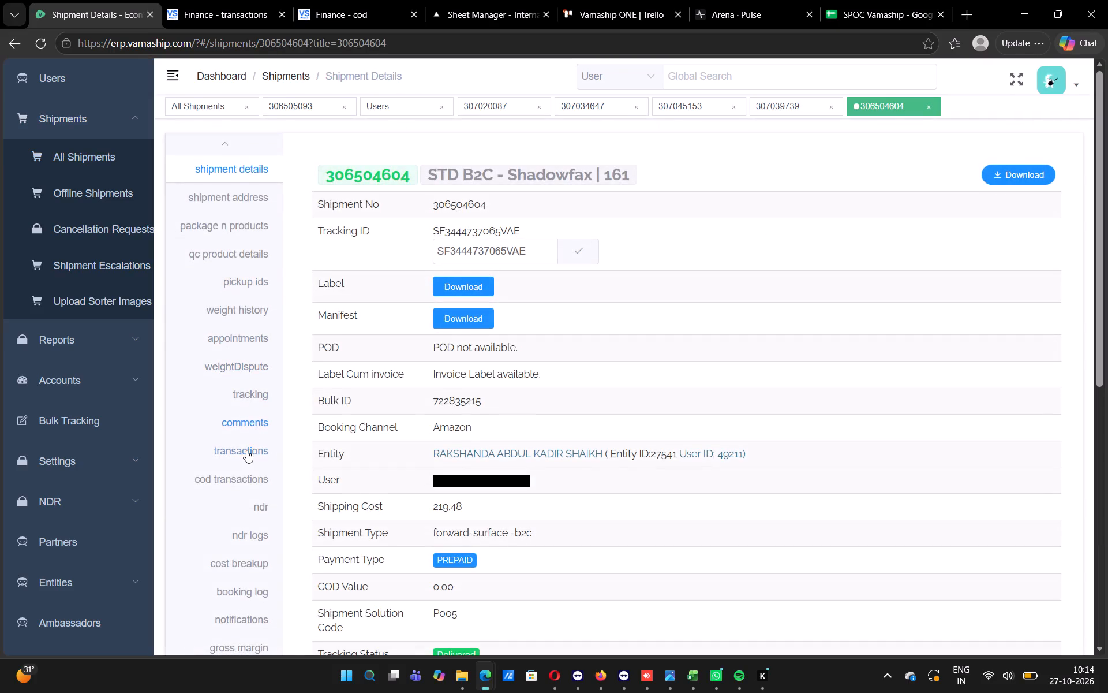
{"action": "left_click", "coordinate": [246, 451]}
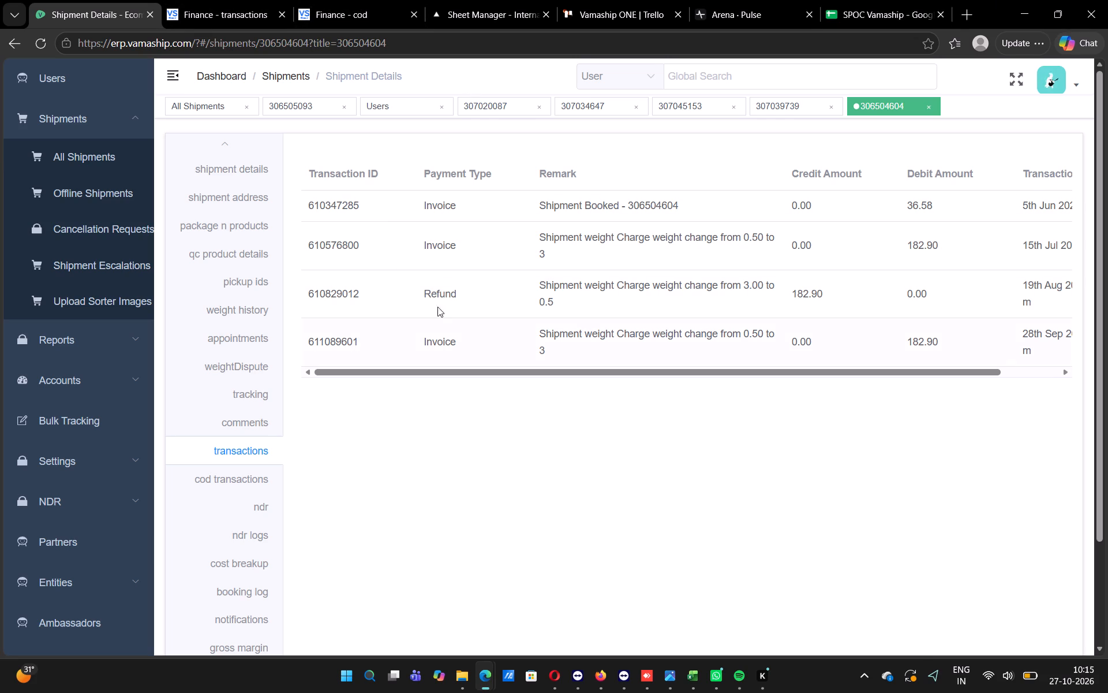
Examine the client's ledger balance entries, comparing the refund credits with the shipment weight charge debits, and return to the ERP shipment details.
{"action": "left_click", "coordinate": [220, 6]}
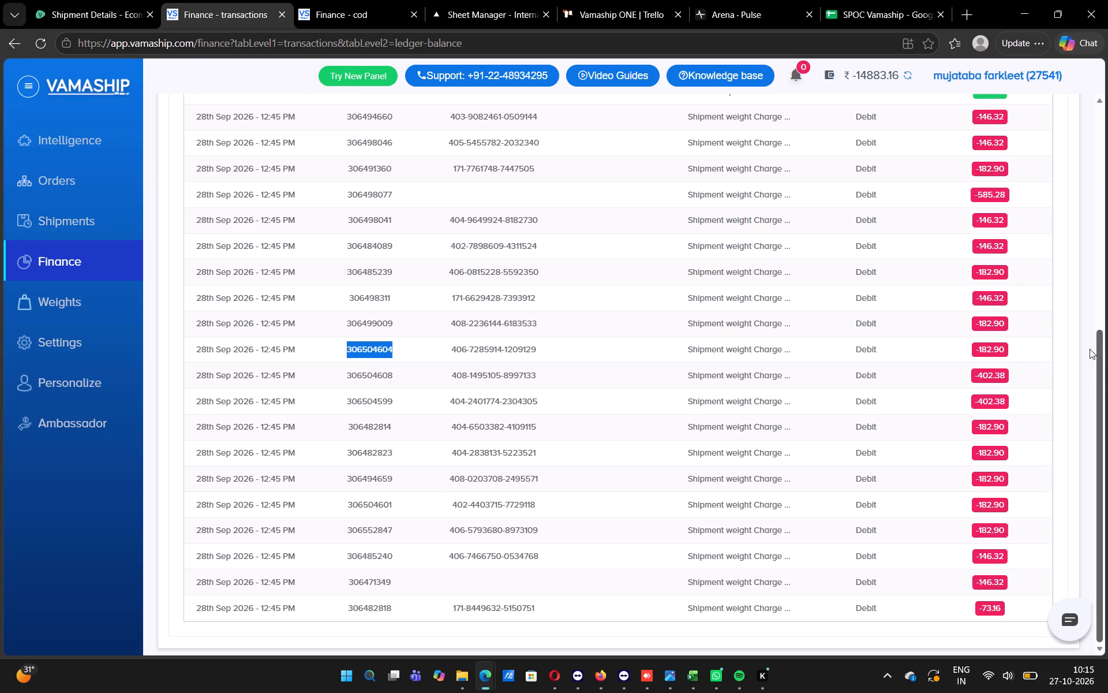
{"action": "left_click_drag", "start_coordinate": [1101, 382], "coordinate": [1107, 192]}
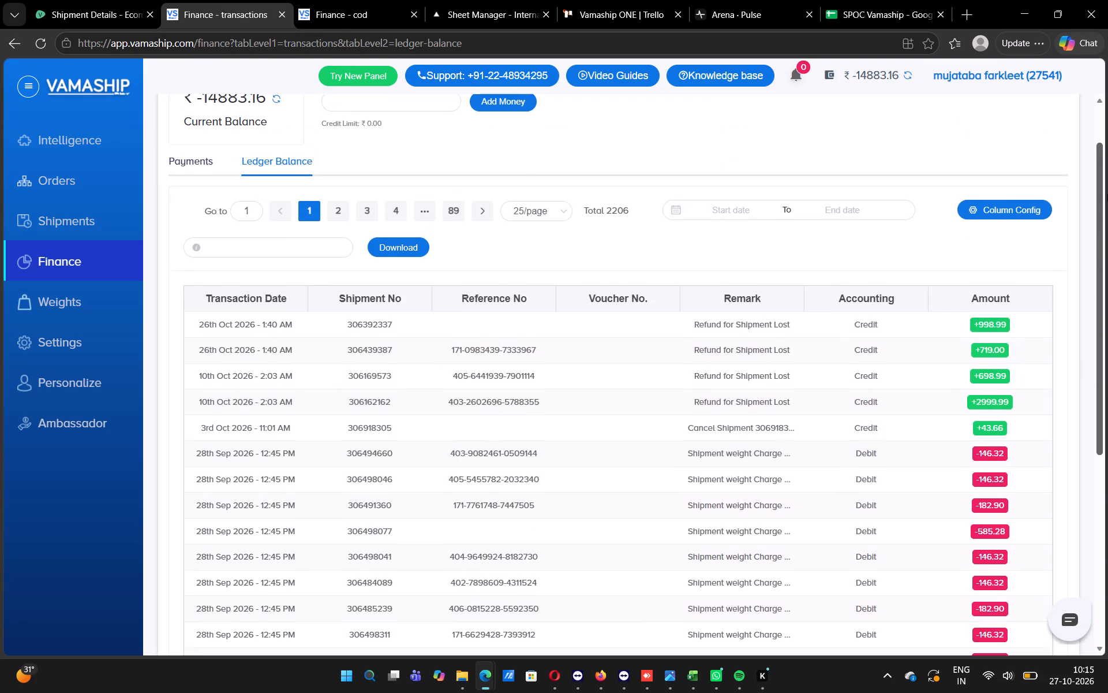
{"action": "left_click_drag", "start_coordinate": [1107, 192], "coordinate": [1107, 211]}
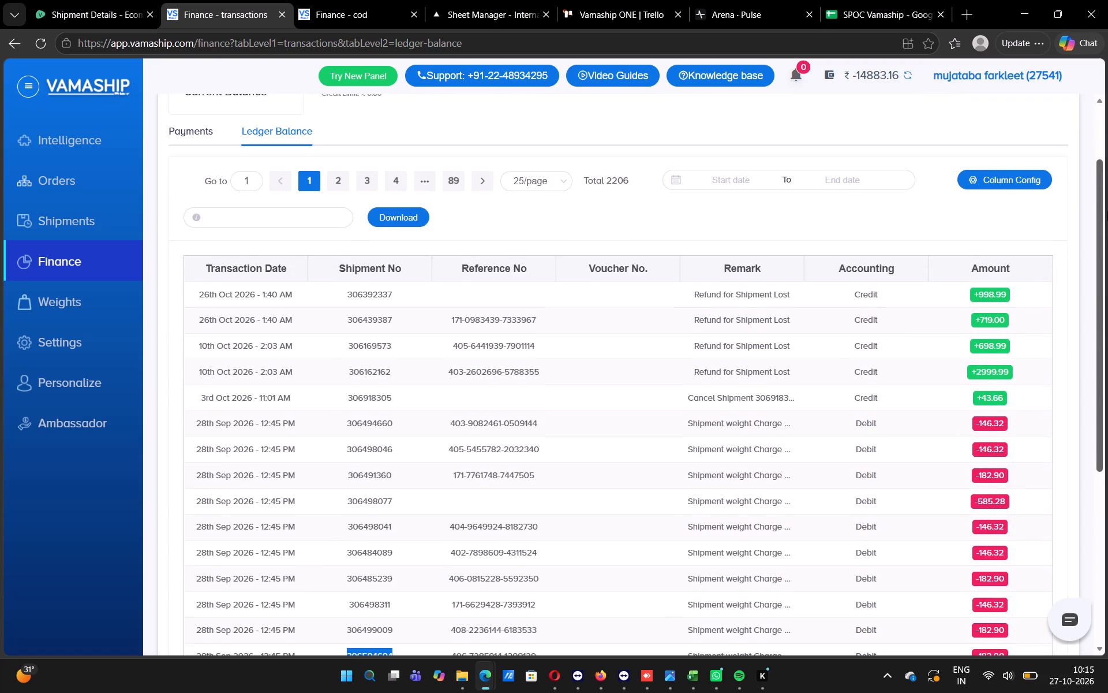
{"action": "left_click_drag", "start_coordinate": [1107, 211], "coordinate": [1107, 226]}
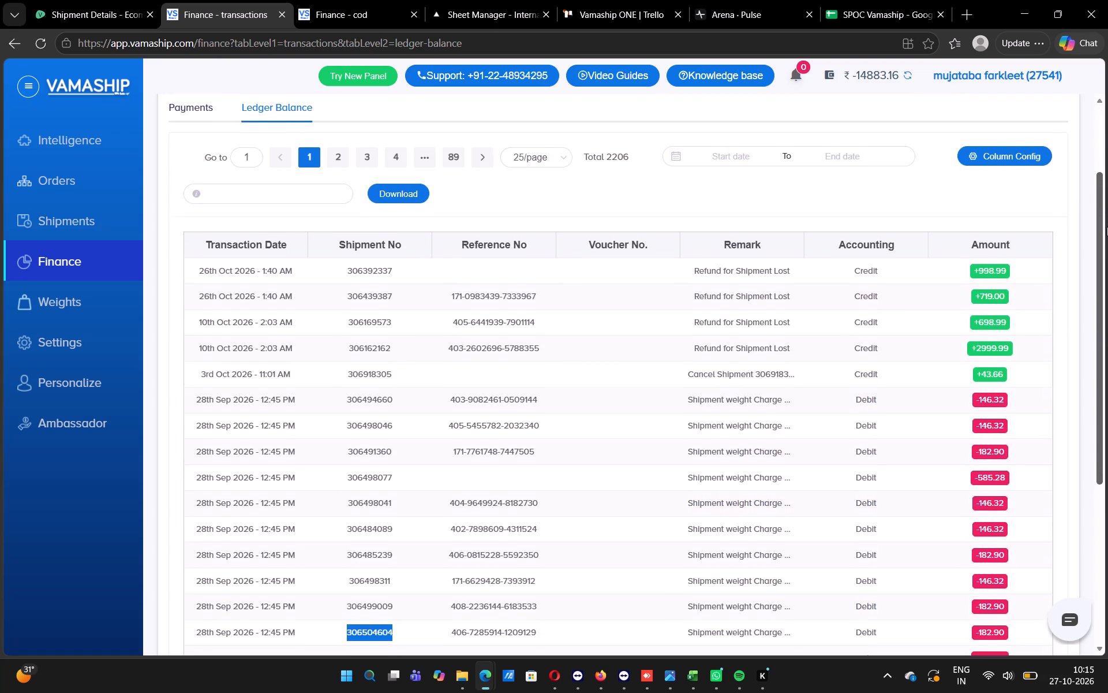
{"action": "left_click_drag", "start_coordinate": [1107, 226], "coordinate": [1107, 266]}
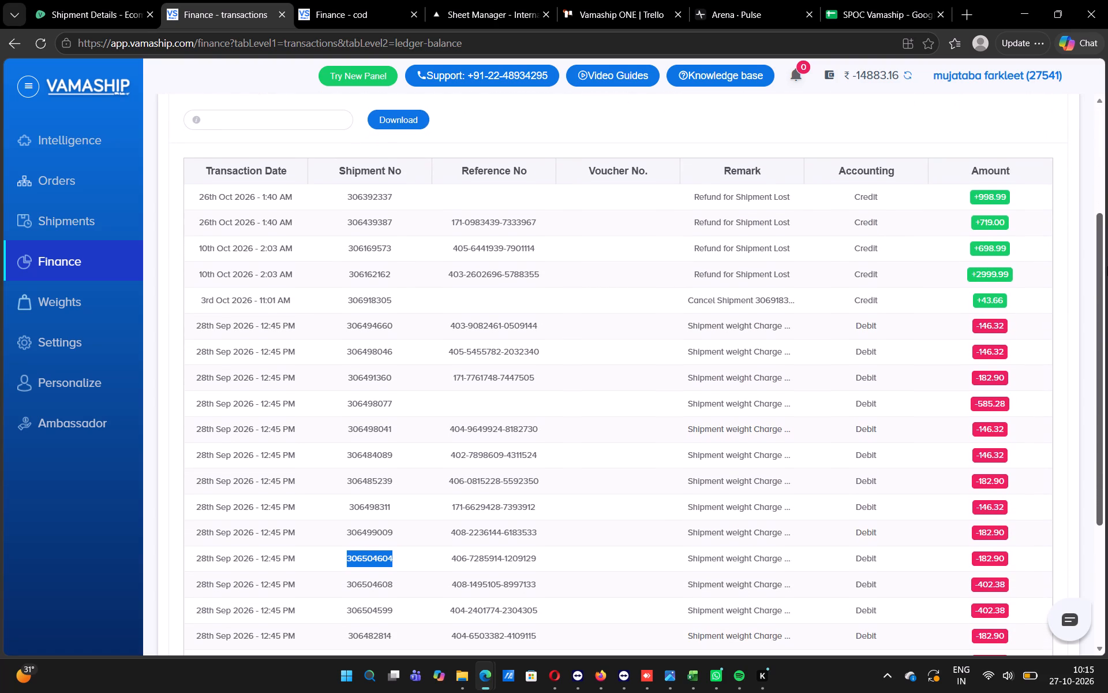
{"action": "left_click_drag", "start_coordinate": [1107, 266], "coordinate": [1107, 280]}
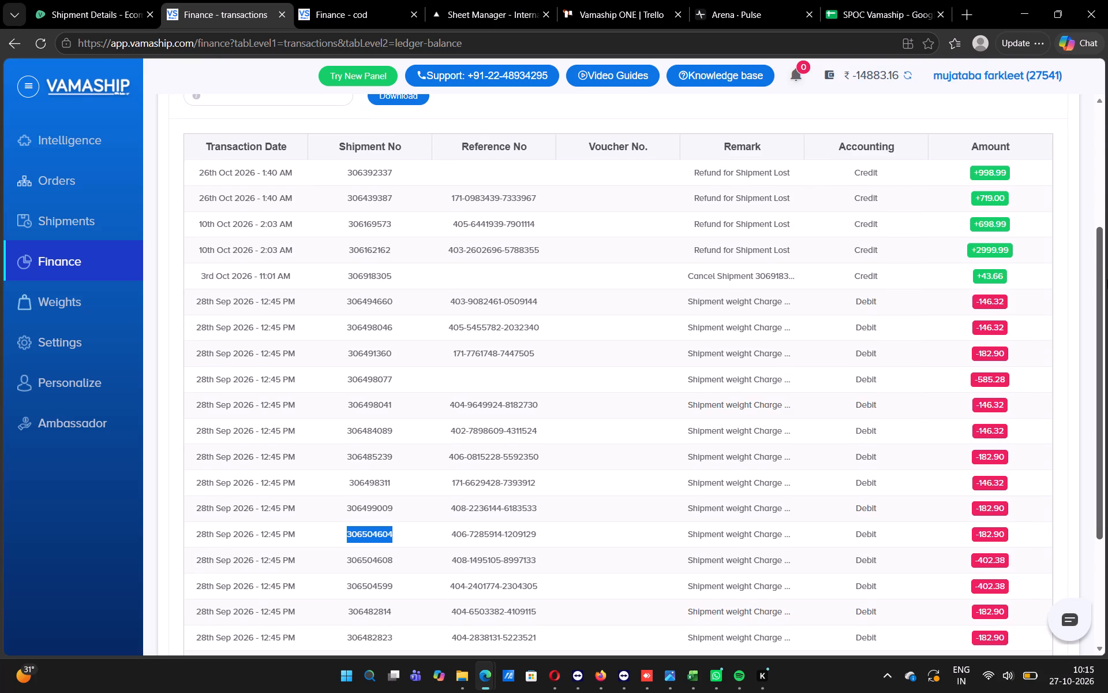
{"action": "left_click_drag", "start_coordinate": [1107, 280], "coordinate": [1107, 280]}
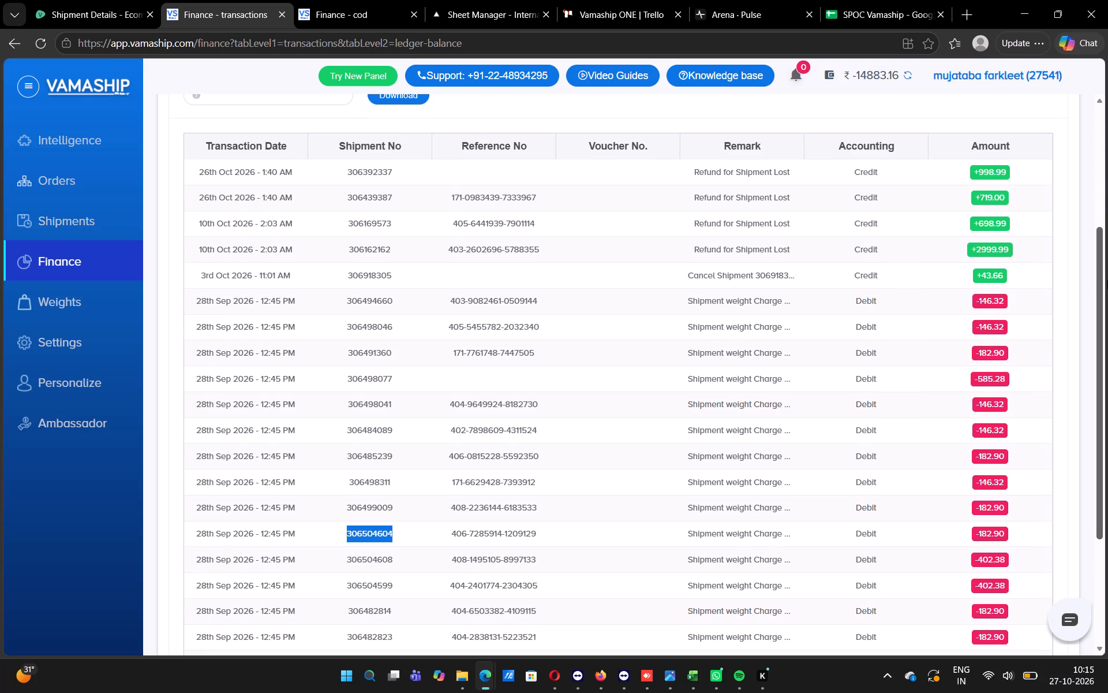
{"action": "left_click_drag", "start_coordinate": [1107, 280], "coordinate": [1107, 280]}
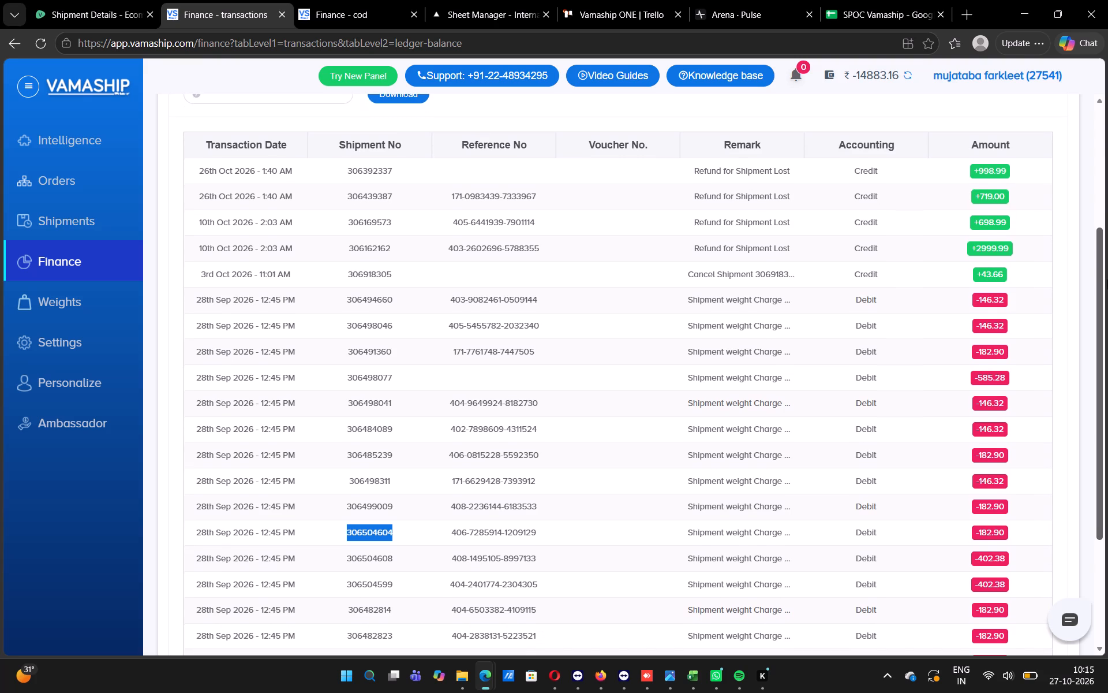
{"action": "left_click_drag", "start_coordinate": [1107, 280], "coordinate": [1107, 124]}
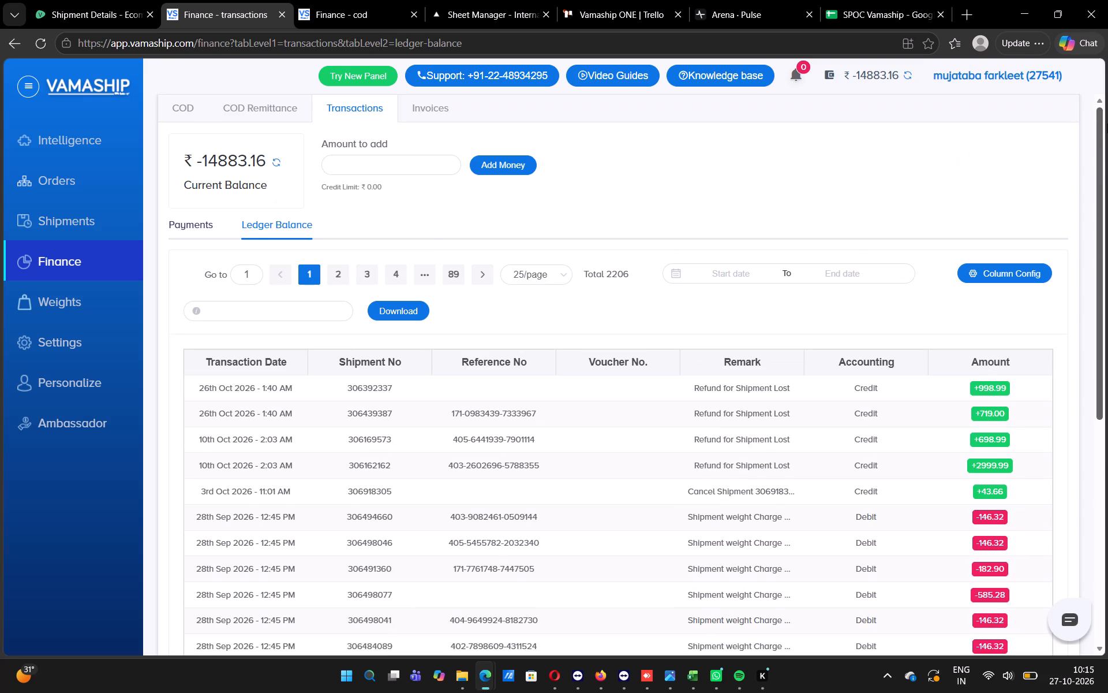
{"action": "left_click_drag", "start_coordinate": [1107, 124], "coordinate": [1105, 301]}
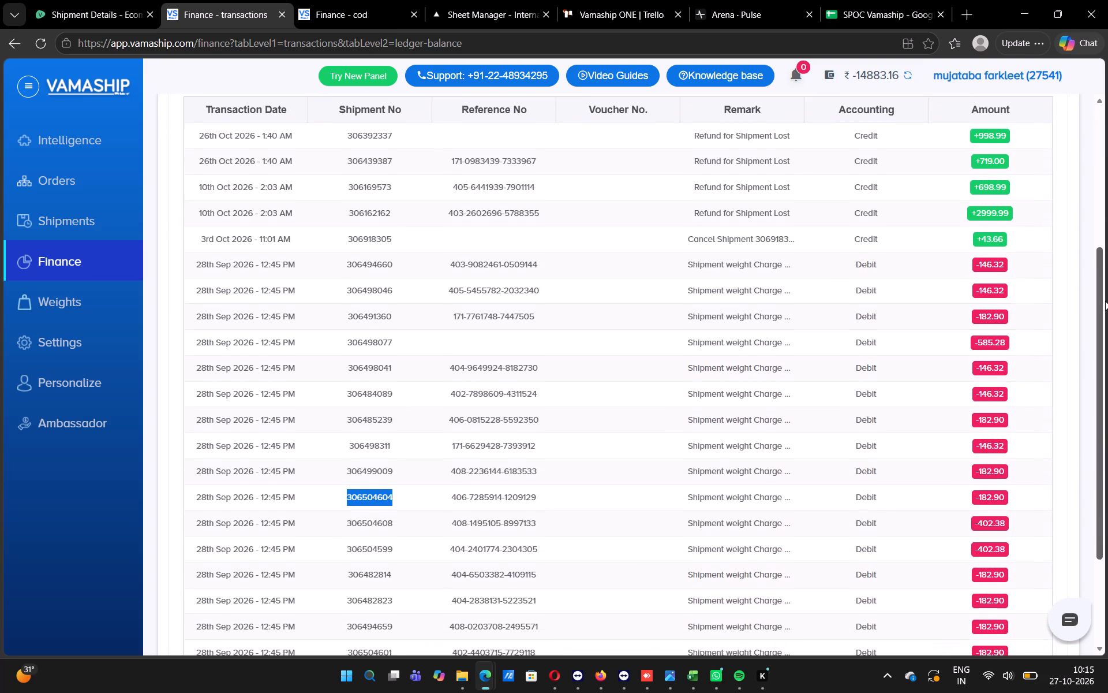
{"action": "left_click_drag", "start_coordinate": [1105, 301], "coordinate": [1107, 70]}
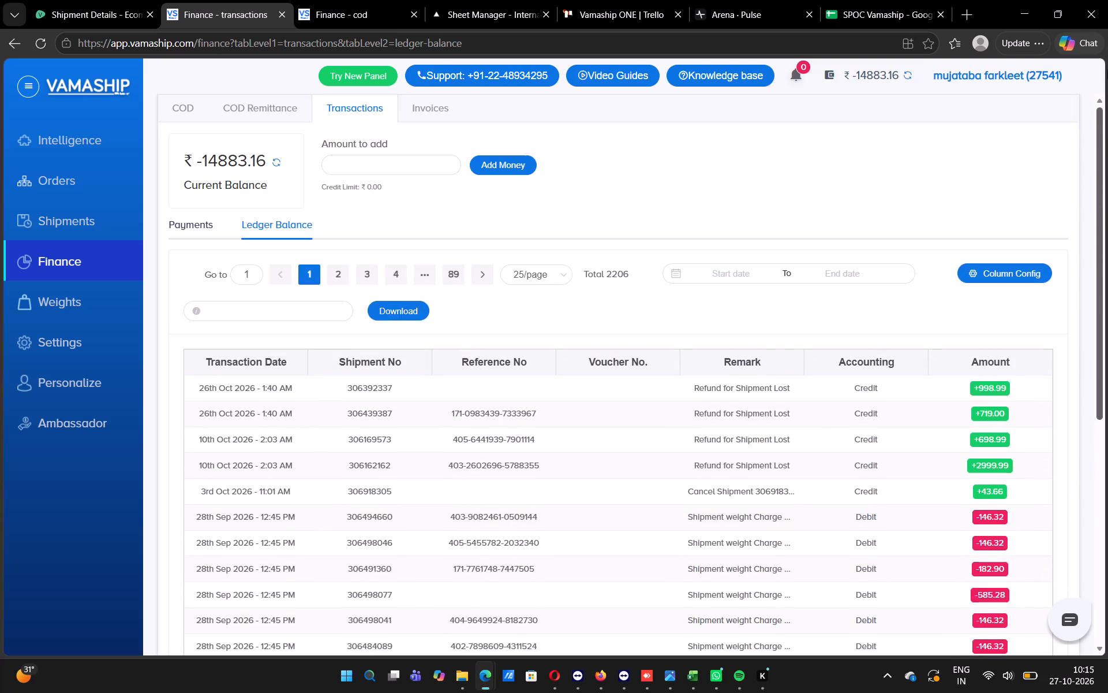
{"action": "left_click_drag", "start_coordinate": [1107, 70], "coordinate": [1105, 71]}
{"action": "left_click", "coordinate": [802, 165]}
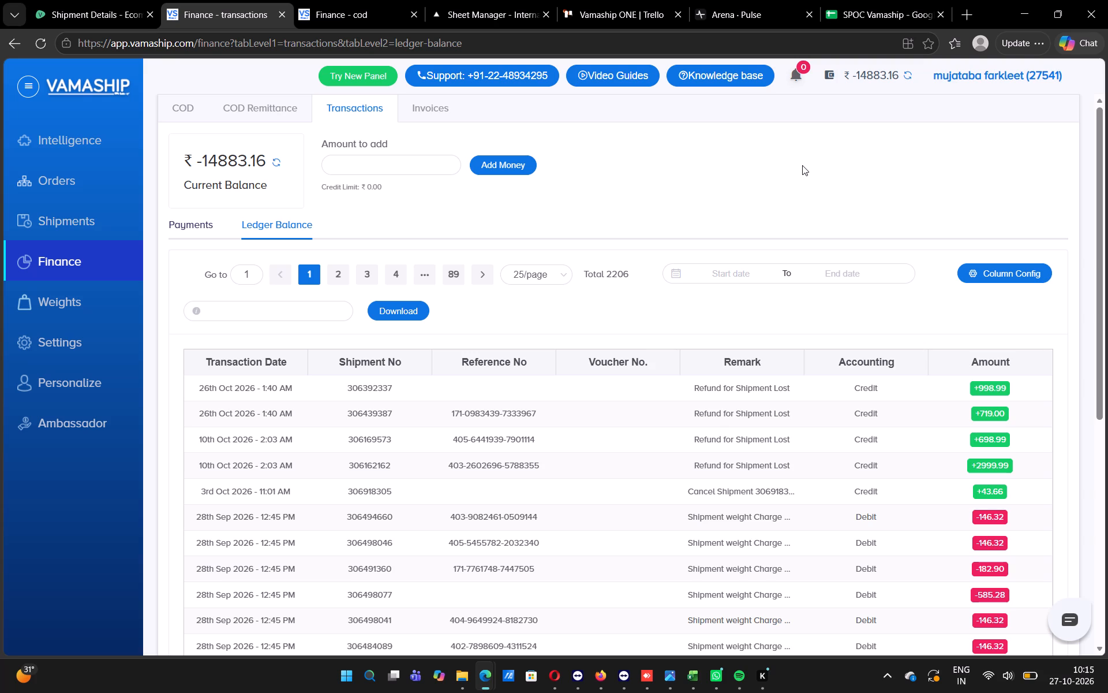
{"action": "left_click_drag", "start_coordinate": [1100, 191], "coordinate": [1106, 58]}
{"action": "left_click", "coordinate": [799, 175]}
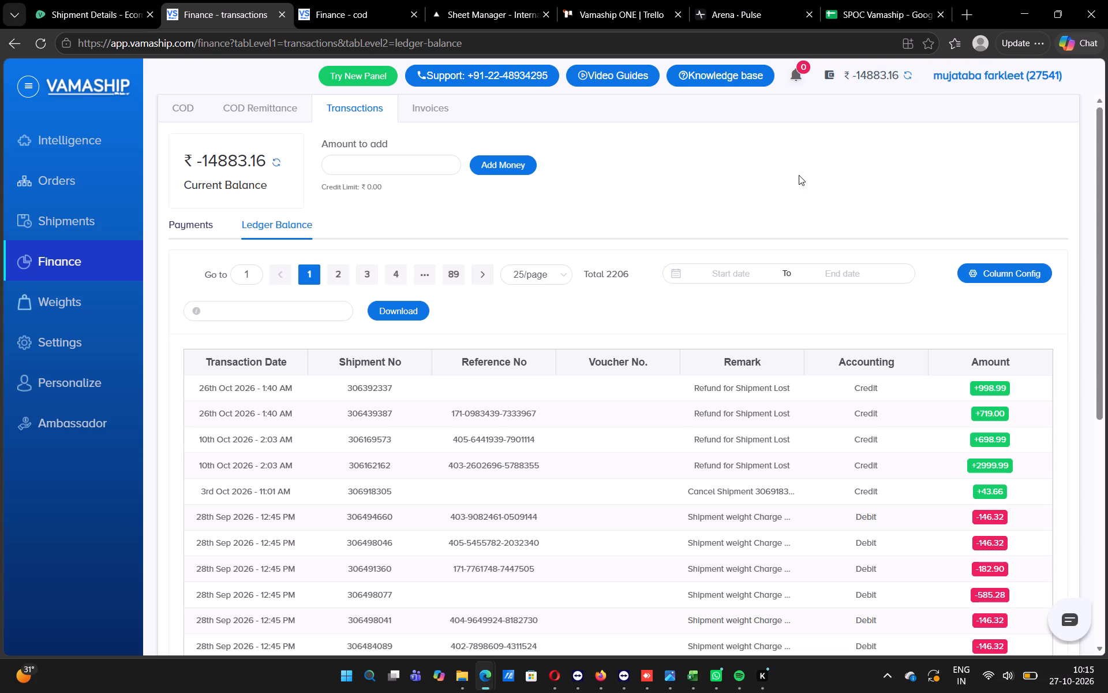
{"action": "left_click", "coordinate": [98, 6]}
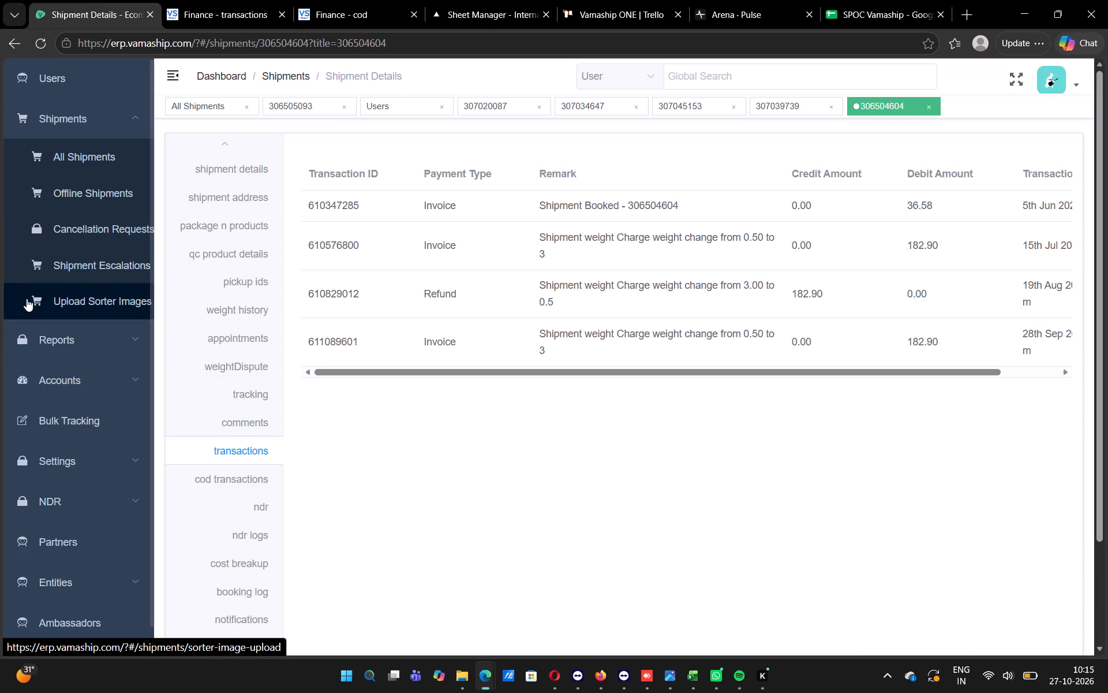
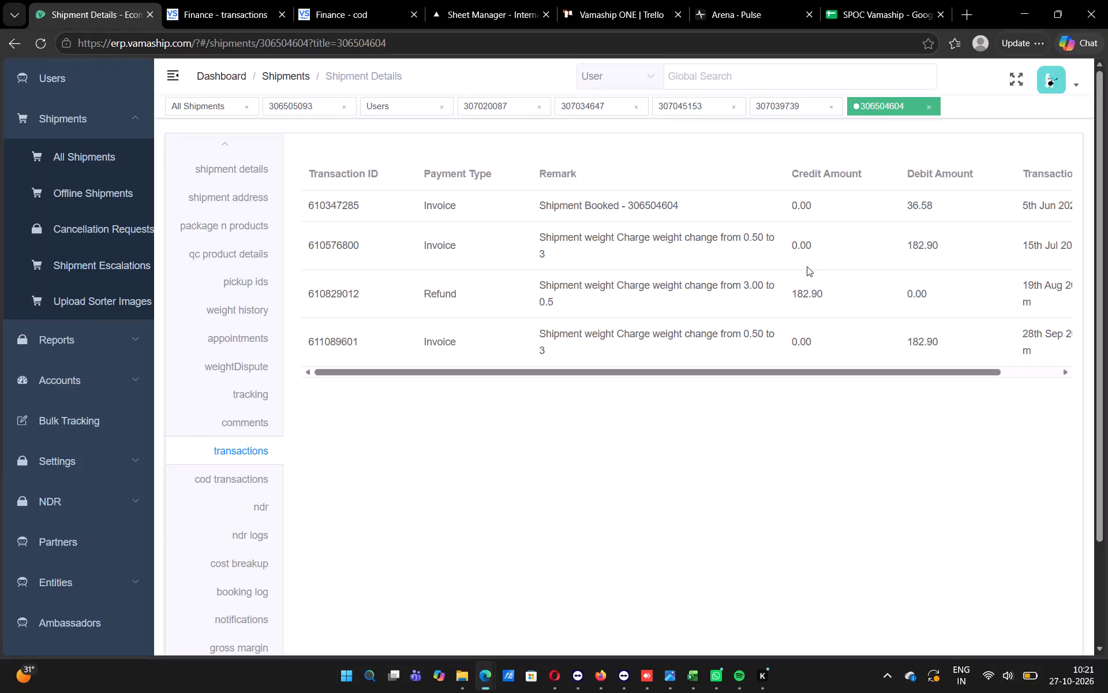
{"action": "left_click", "coordinate": [223, 167]}
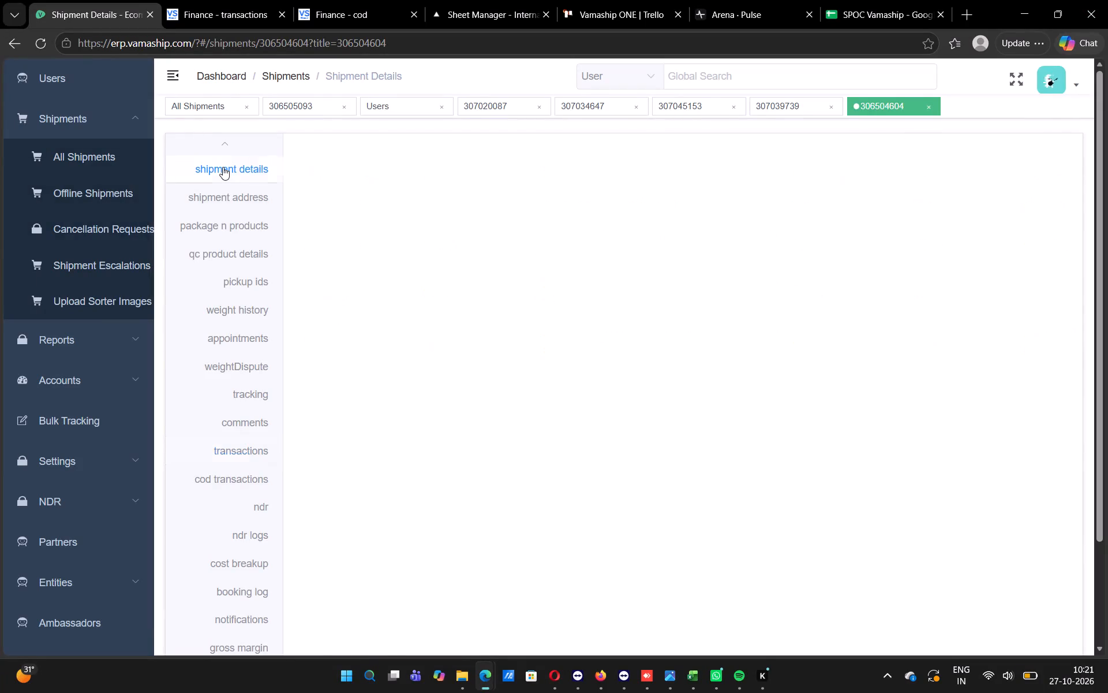
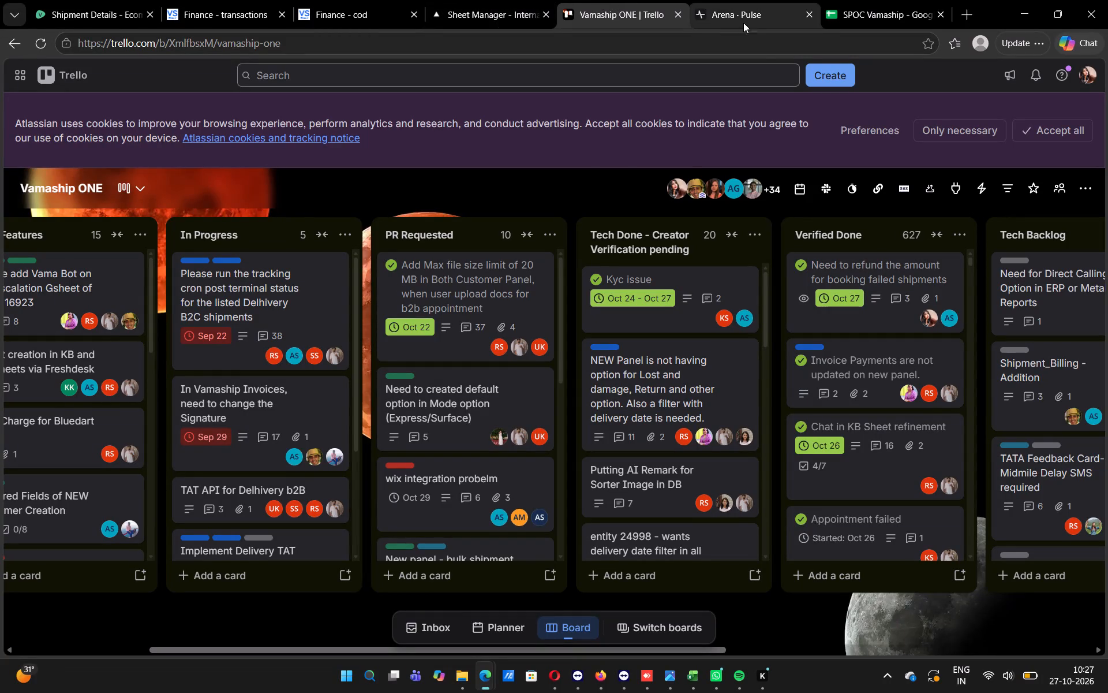
{"action": "left_click", "coordinate": [884, 1]}
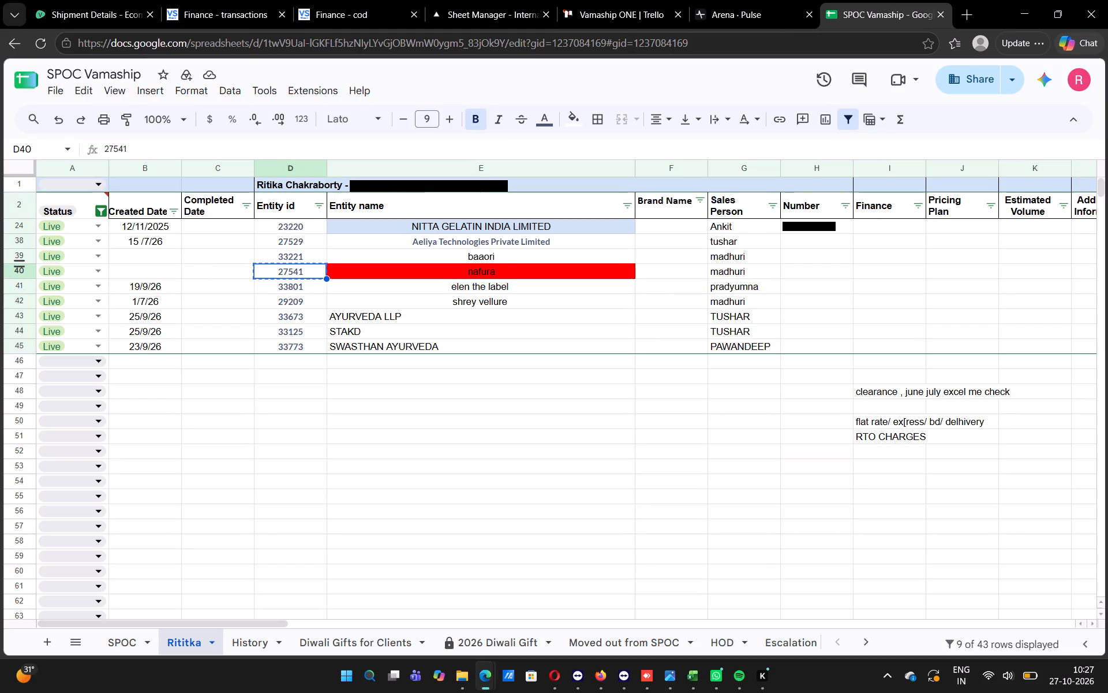
{"action": "left_click", "coordinate": [16, 269]}
{"action": "right_click", "coordinate": [16, 269]}
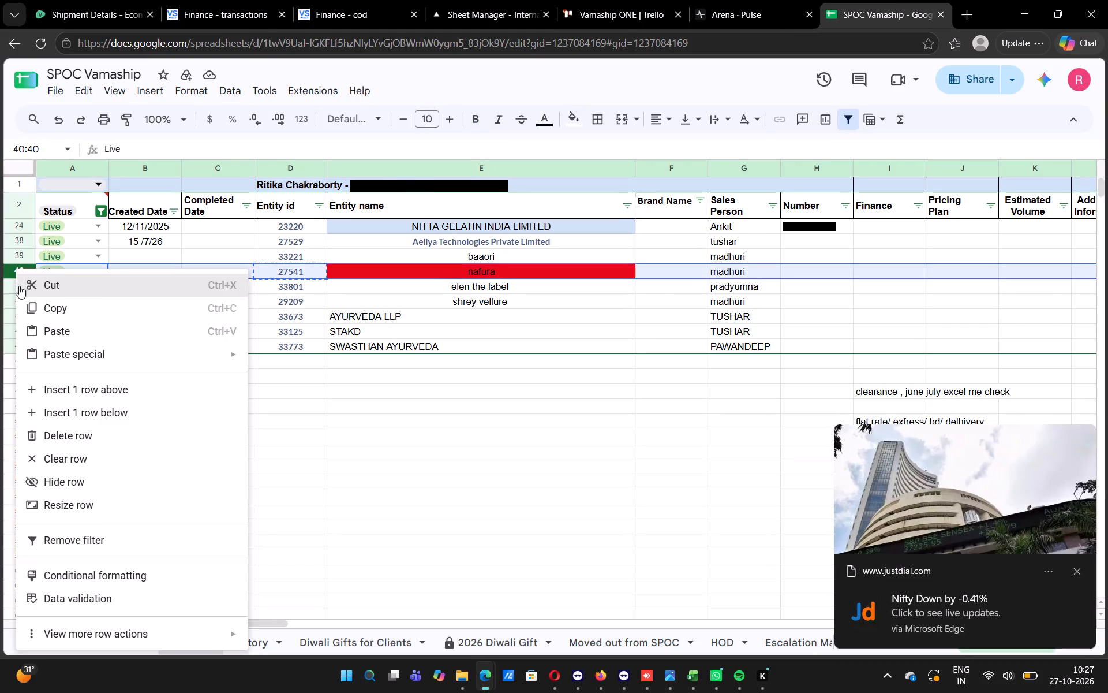
{"action": "left_click", "coordinate": [69, 435]}
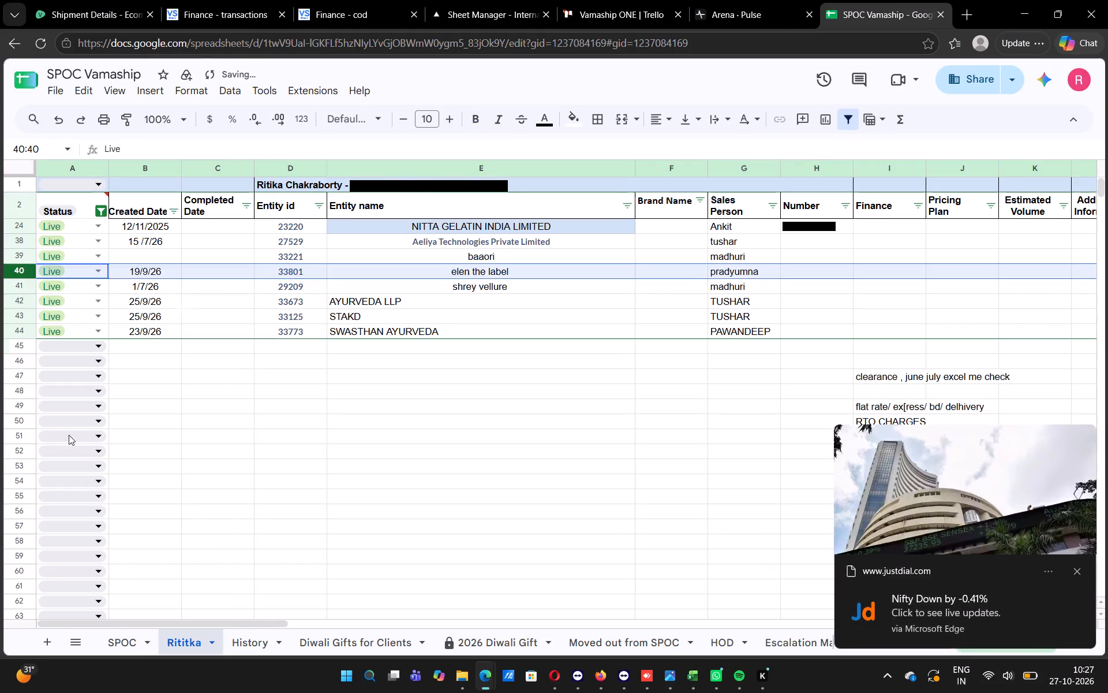
{"action": "left_click", "coordinate": [381, 419]}
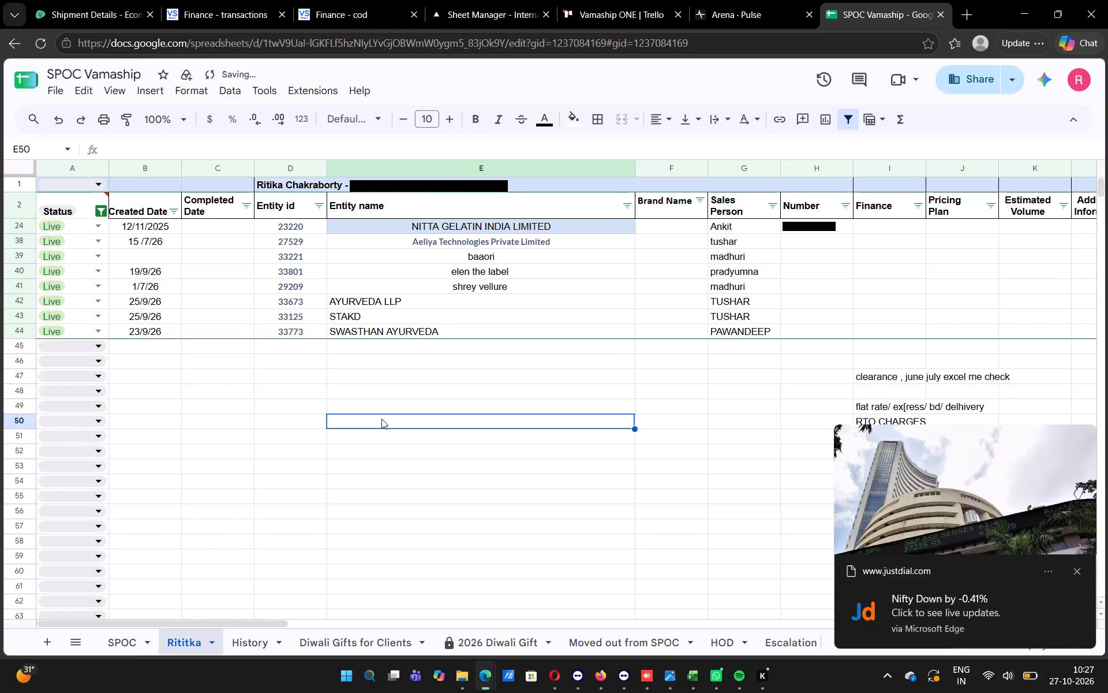
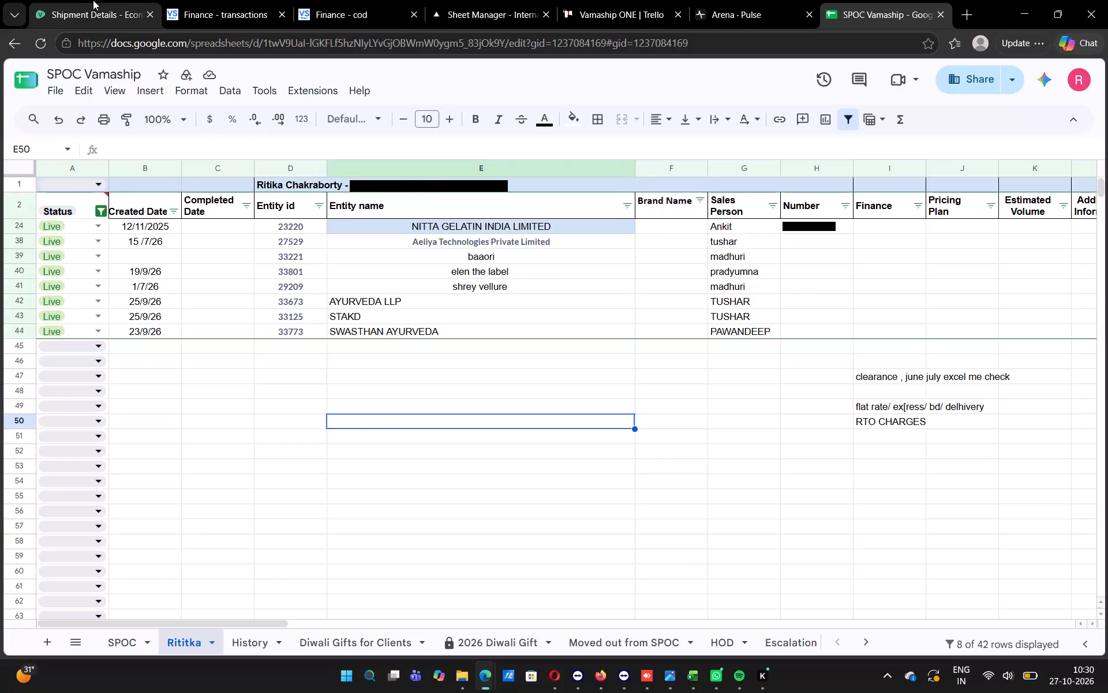
{"action": "left_click", "coordinate": [95, 1]}
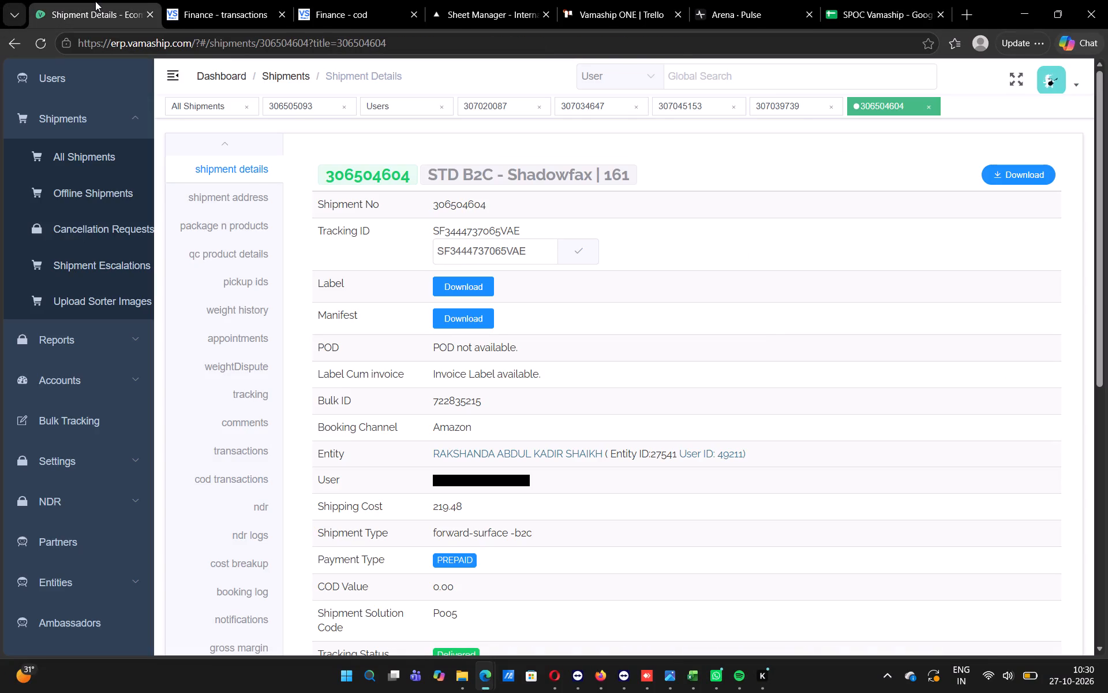
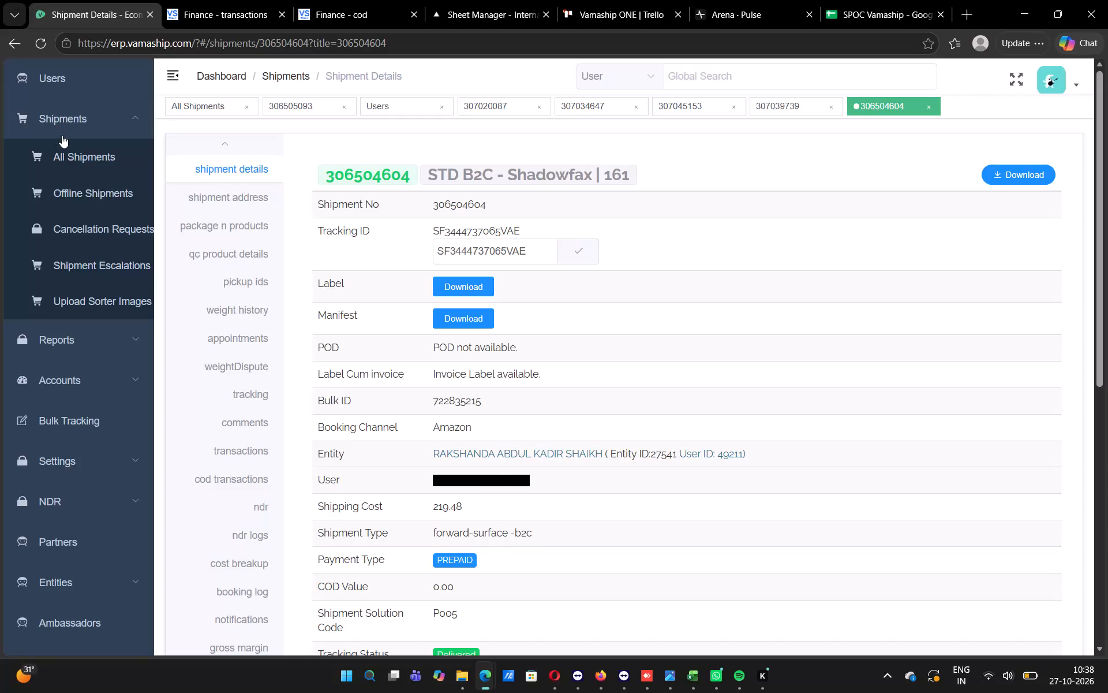
Switch from the shipment's details to the list of all shipments.
{"action": "double_click", "coordinate": [66, 141]}
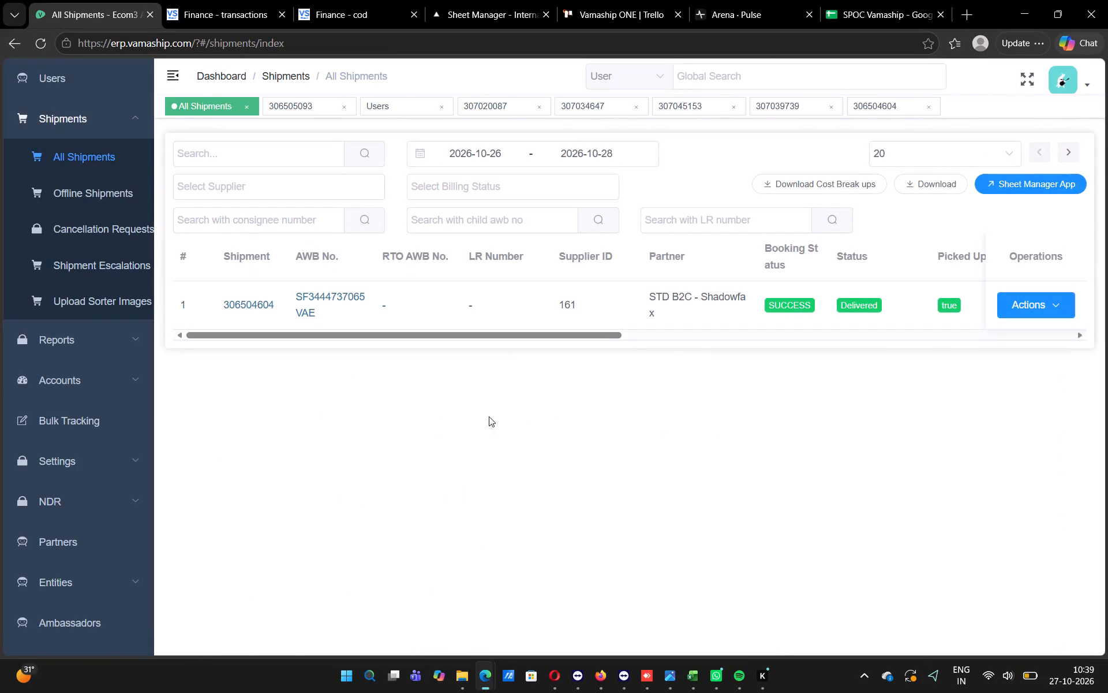
Bring up the client's Finance transactions page with the ledger balance and close that browser page.
{"action": "left_click", "coordinate": [222, 10]}
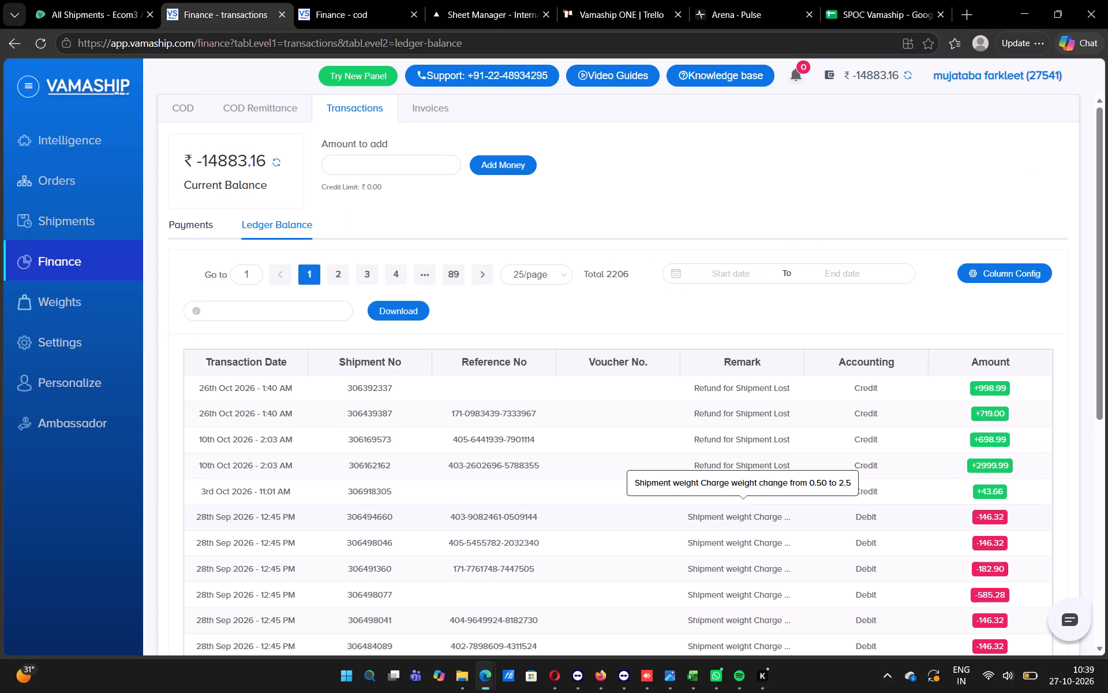
{"action": "left_click", "coordinate": [284, 16]}
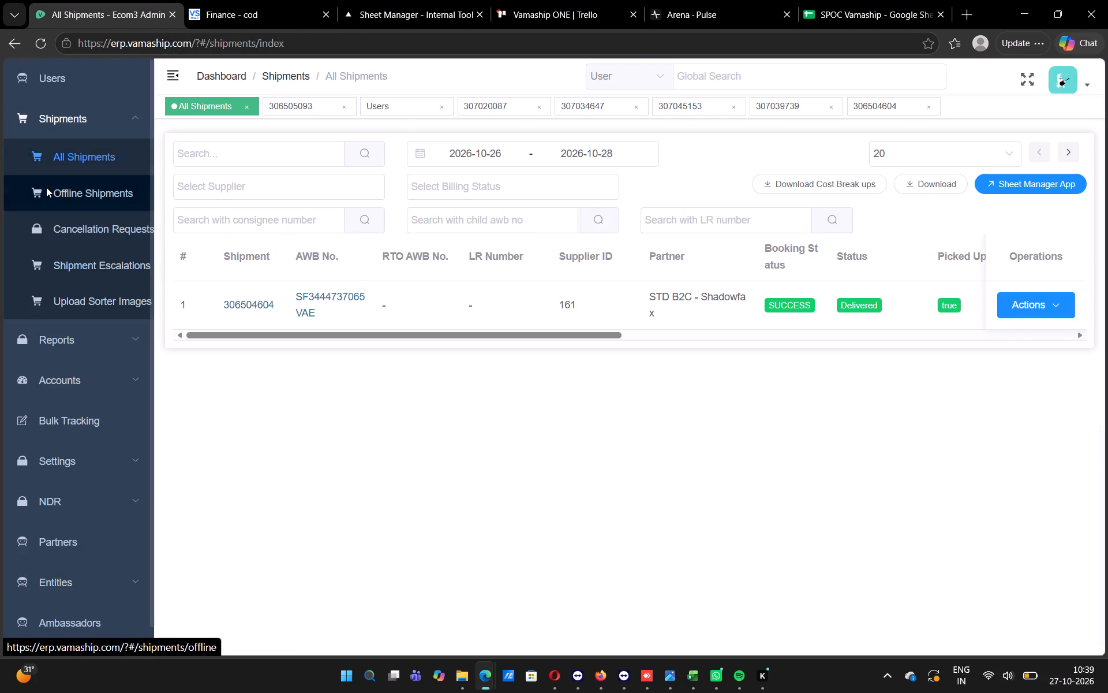
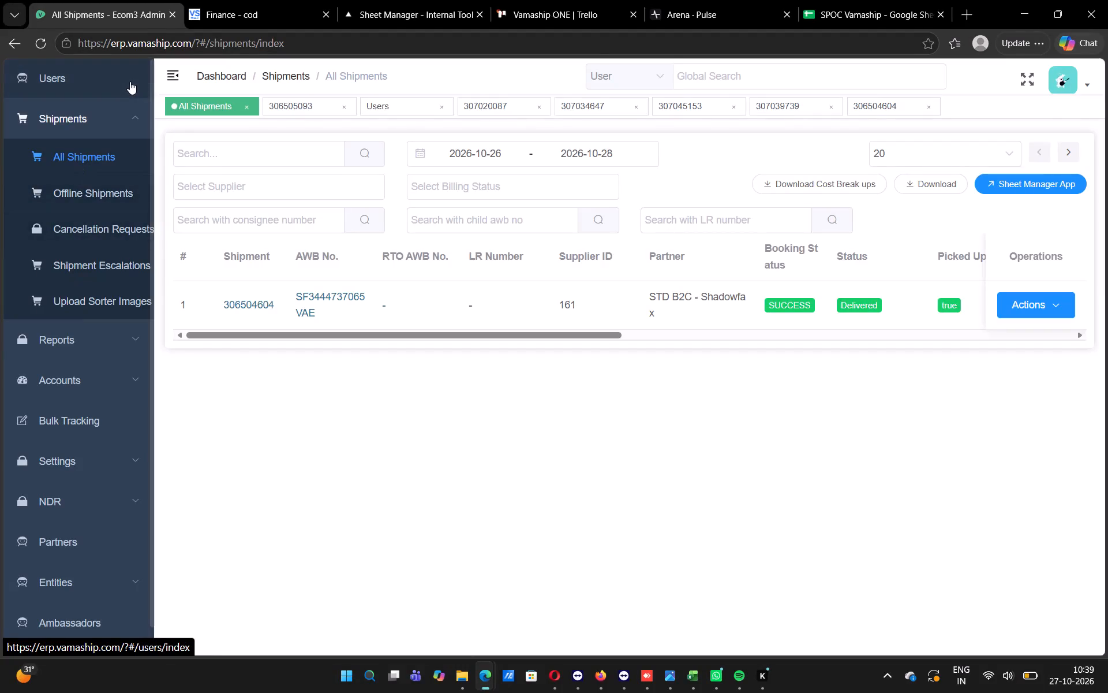
Find the WNTR LIFESTYLE PRIVATE LIMITED entity in the users list by searching for wntr, and open the actions for its user.
{"action": "left_click", "coordinate": [130, 81]}
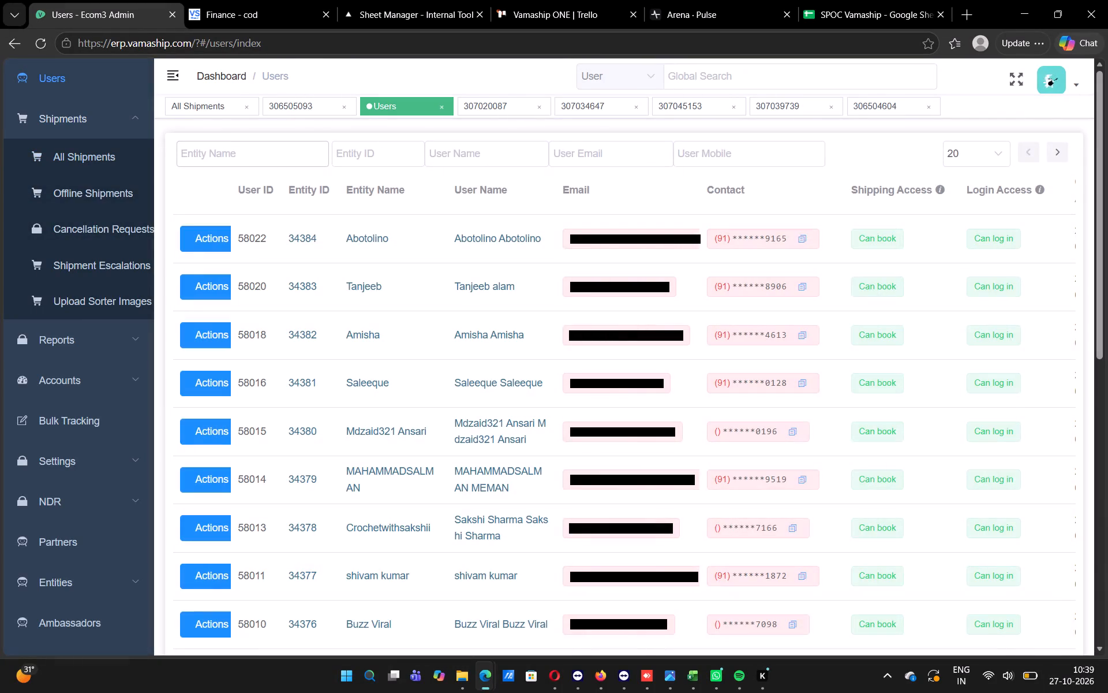
{"action": "left_click", "coordinate": [242, 152]}
{"action": "type", "text": "wntr"}
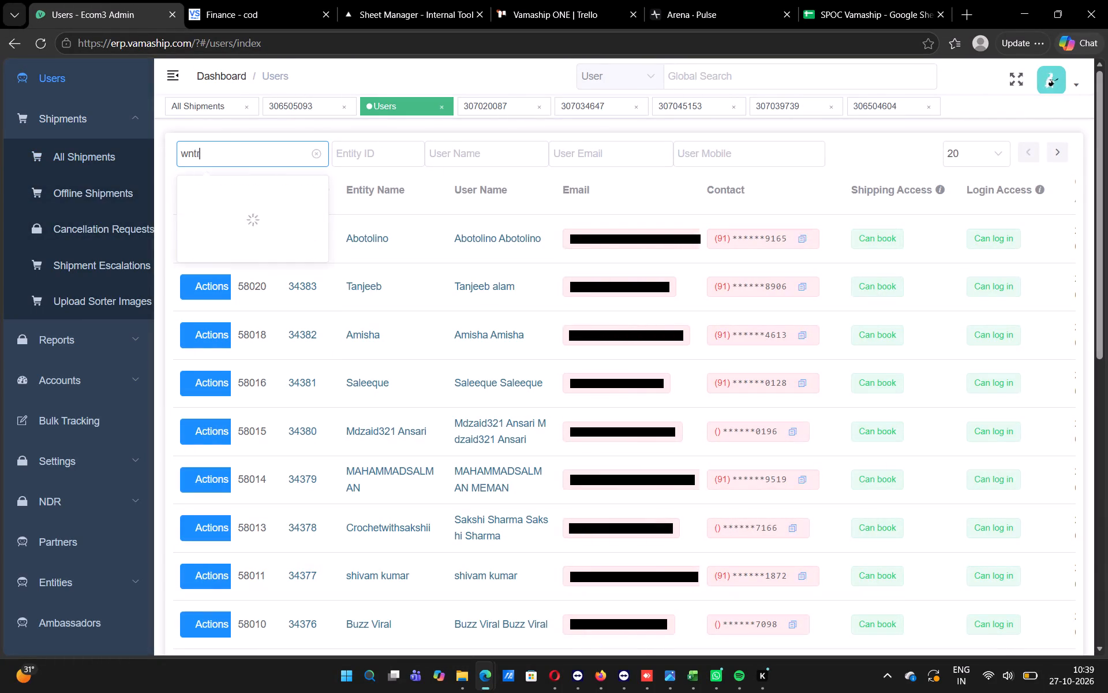
{"action": "left_click", "coordinate": [279, 193]}
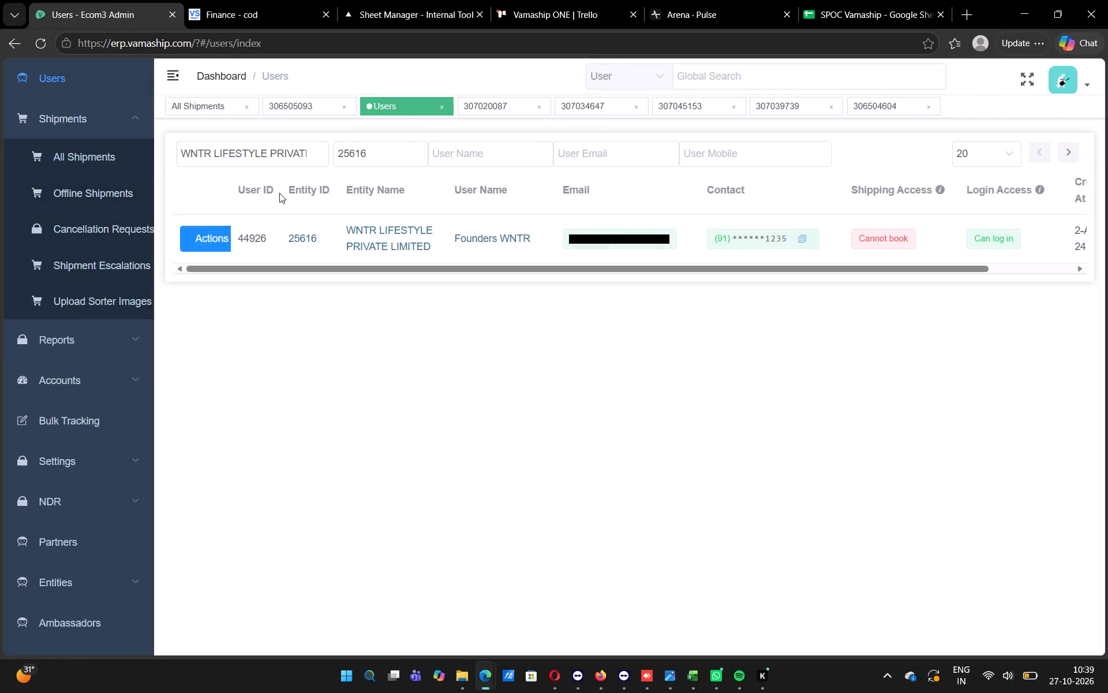
{"action": "left_click", "coordinate": [215, 246]}
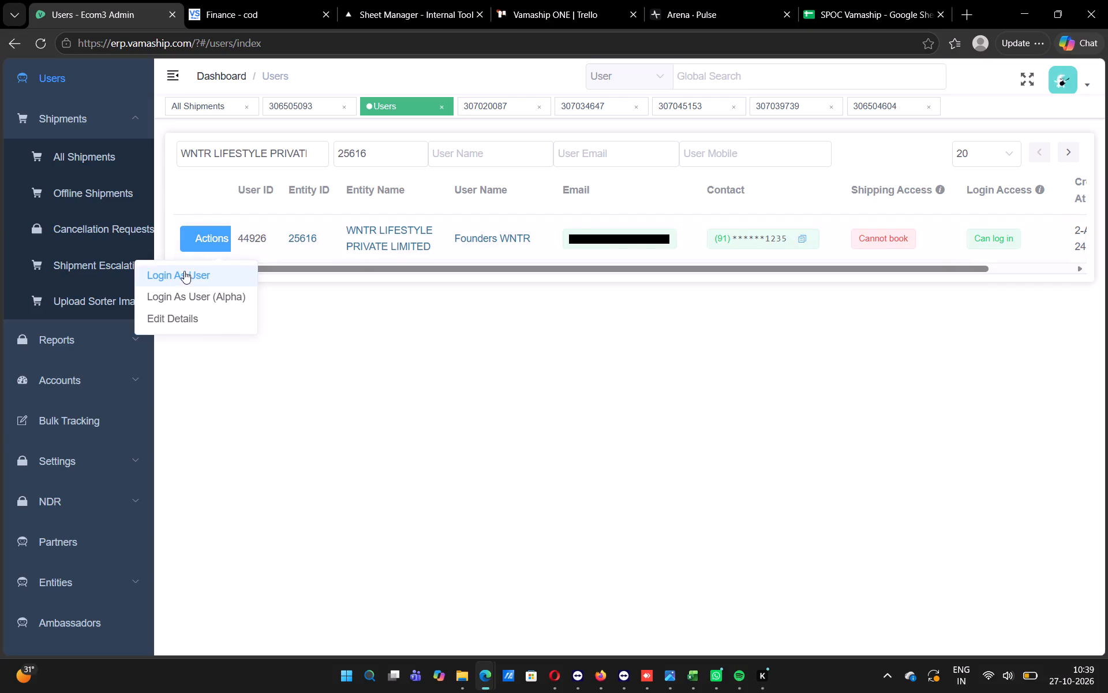
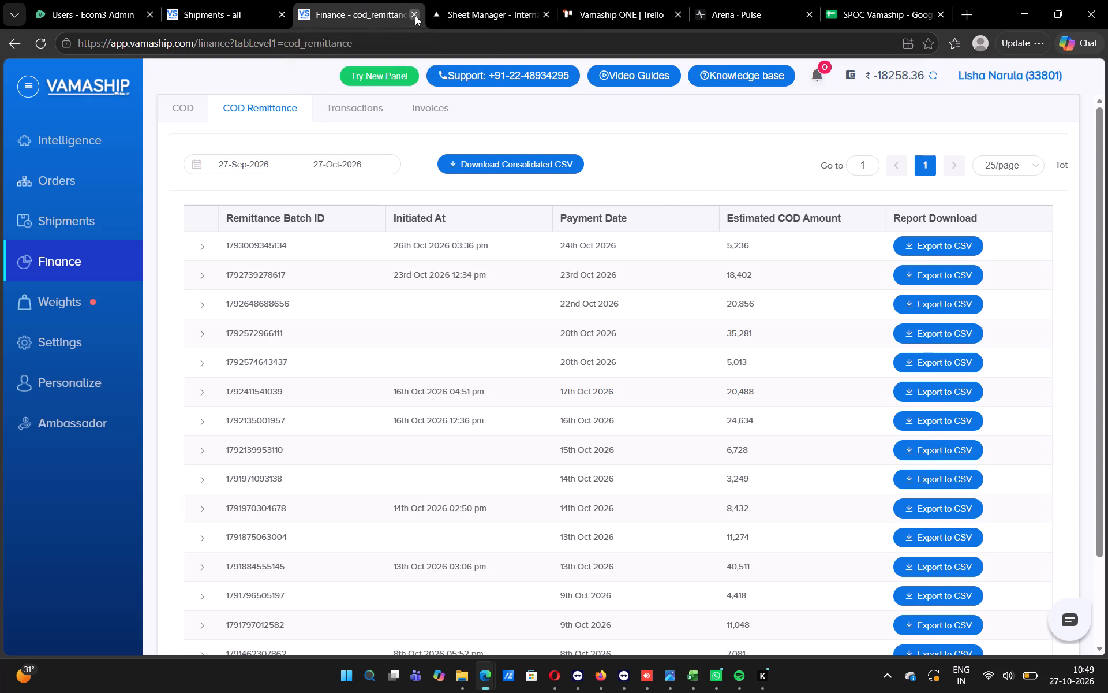
Switch from the client's finance page back to Ecom3 Admin and open the list of all shipments.
{"action": "left_click", "coordinate": [466, 11]}
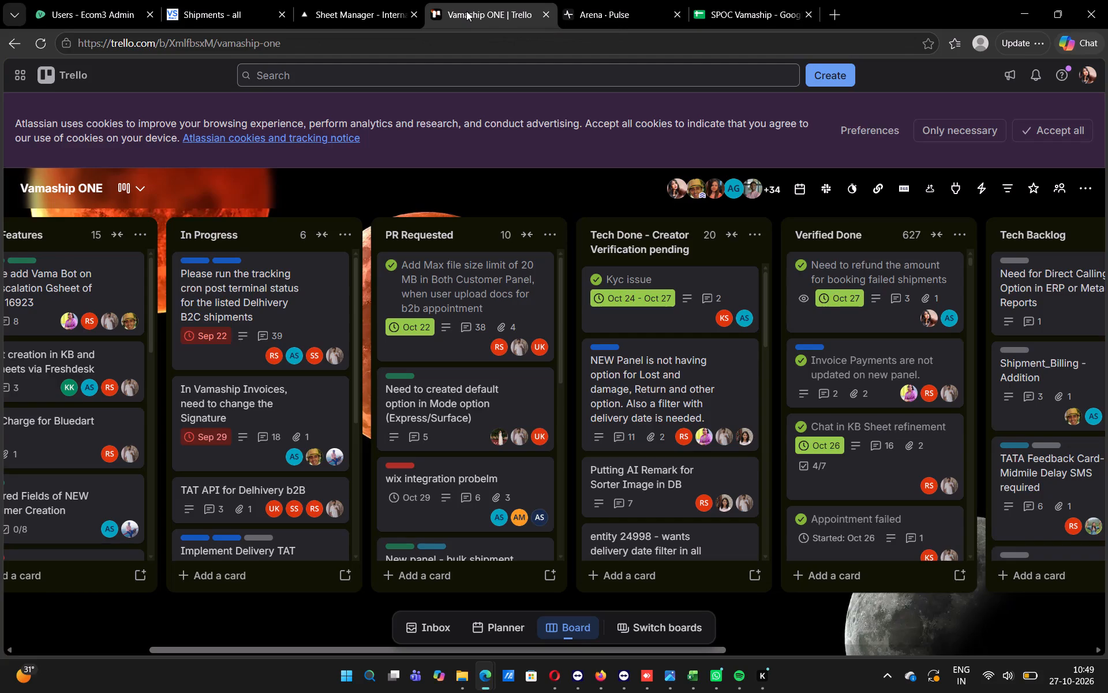
{"action": "left_click", "coordinate": [93, 0]}
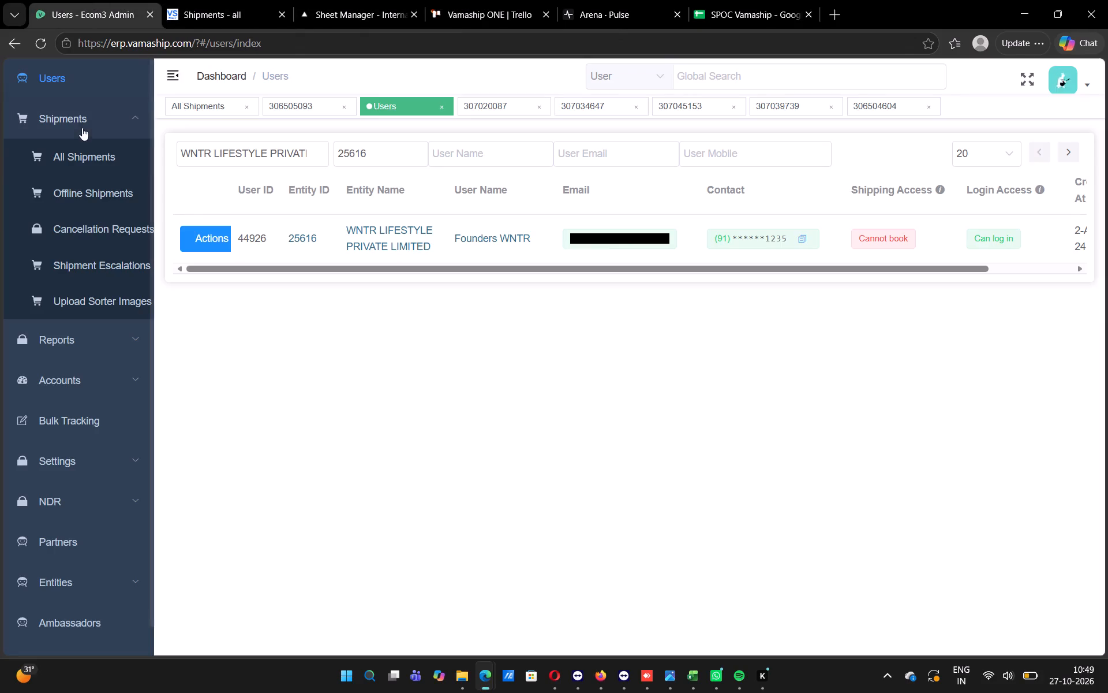
{"action": "left_click", "coordinate": [86, 159]}
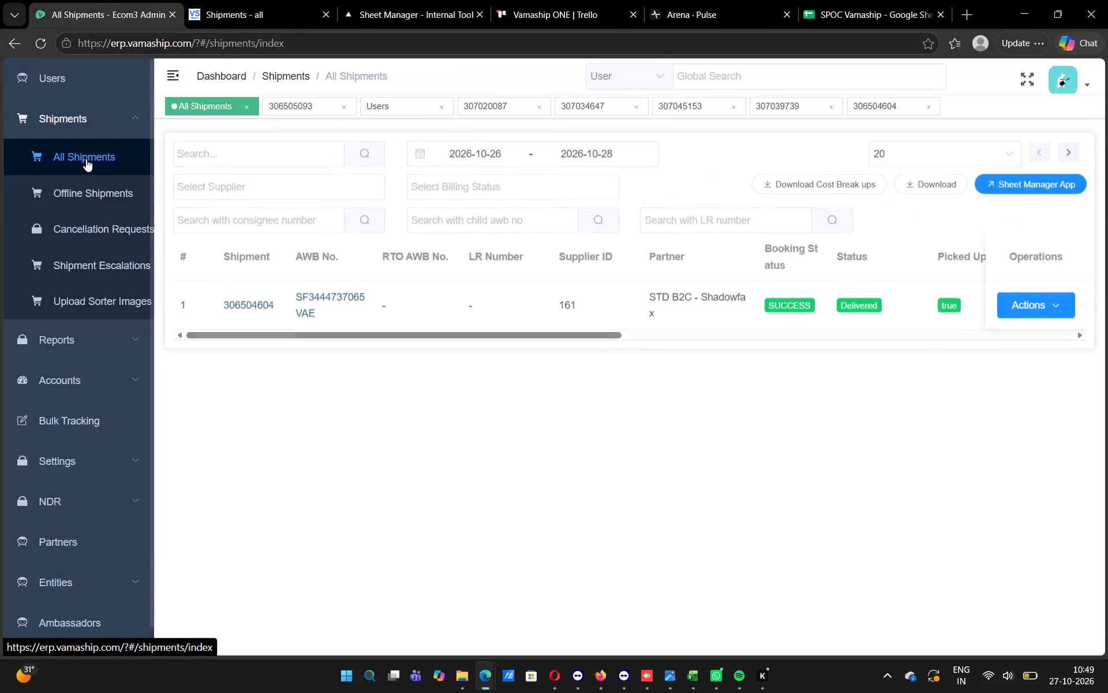
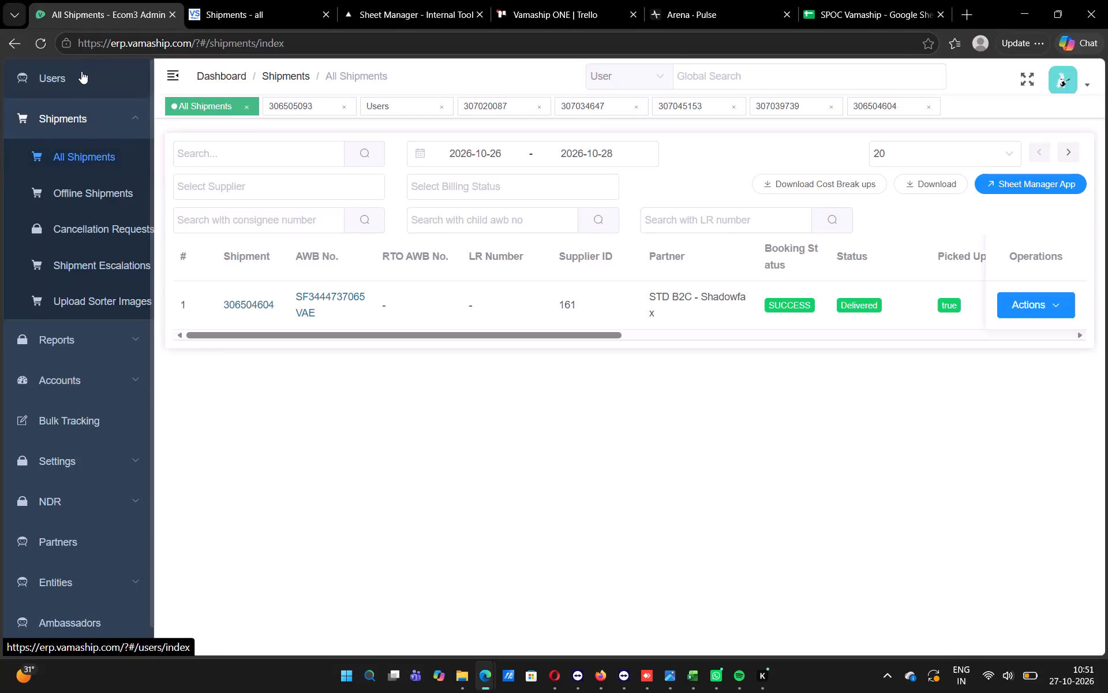
Find the client WNTR LIFESTYLE PRIVATE LIMITED in the users list by entity name and bring up the actions for its user account.
{"action": "left_click", "coordinate": [82, 73]}
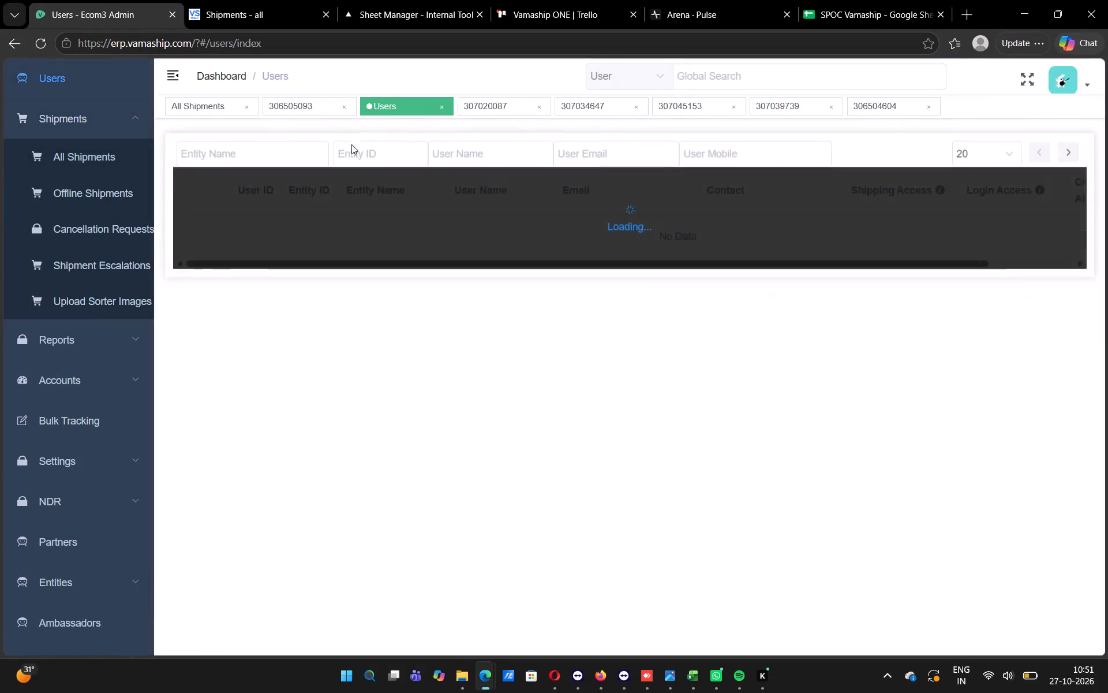
{"action": "left_click", "coordinate": [251, 154]}
{"action": "type", "text": "wn"}
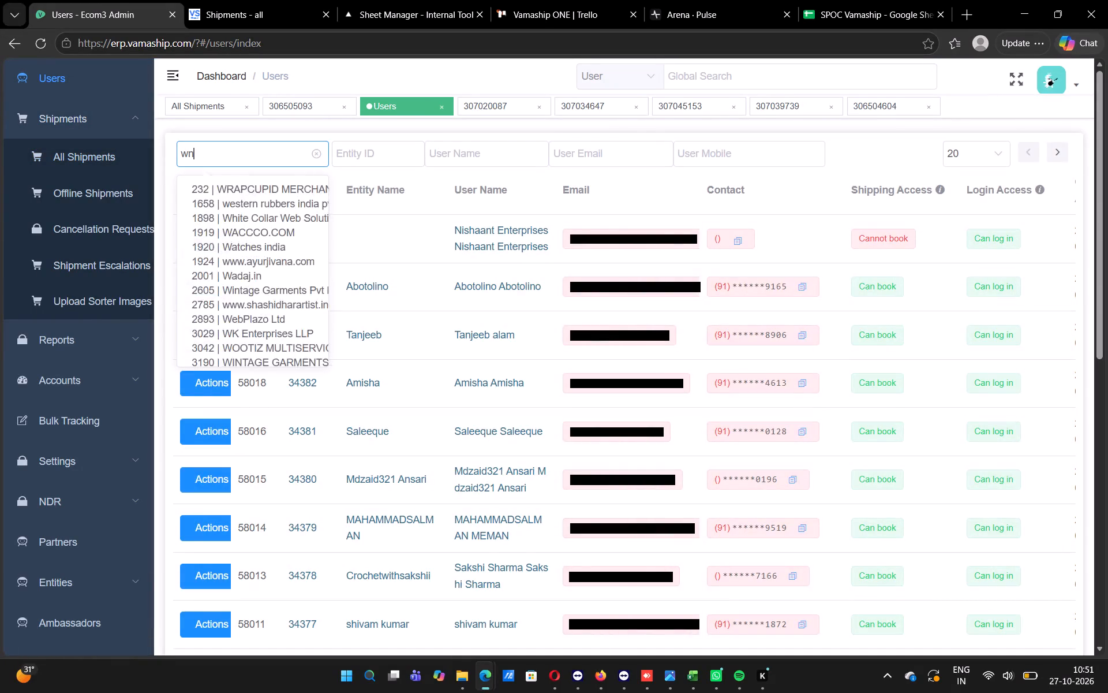
{"action": "left_click", "coordinate": [264, 186]}
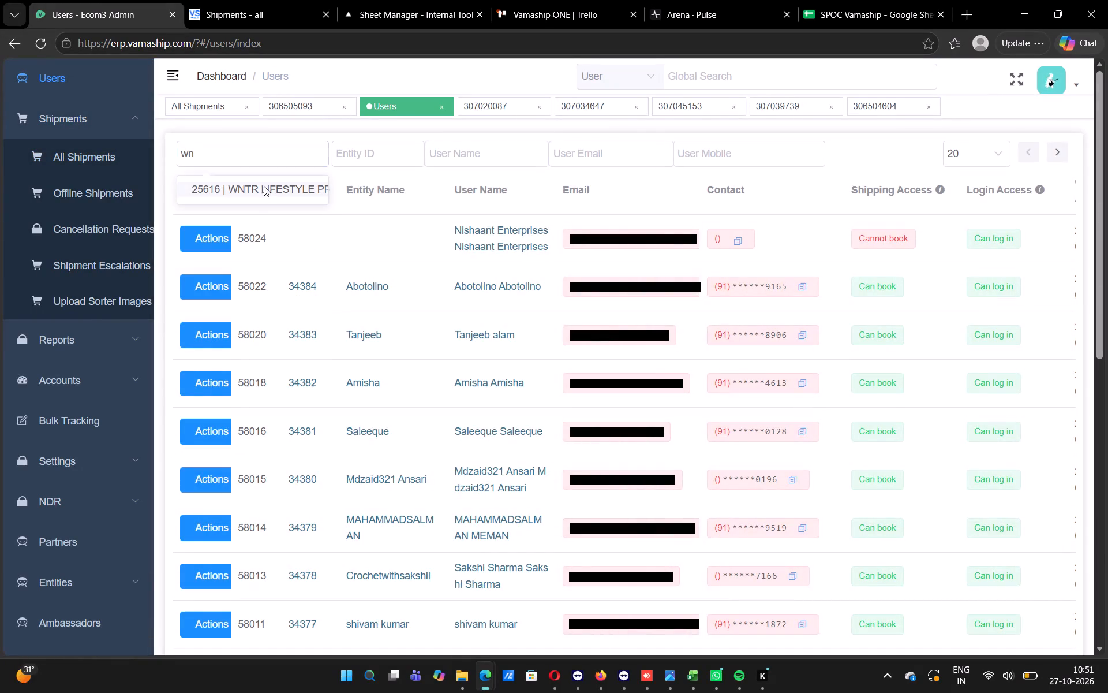
{"action": "left_click", "coordinate": [214, 236]}
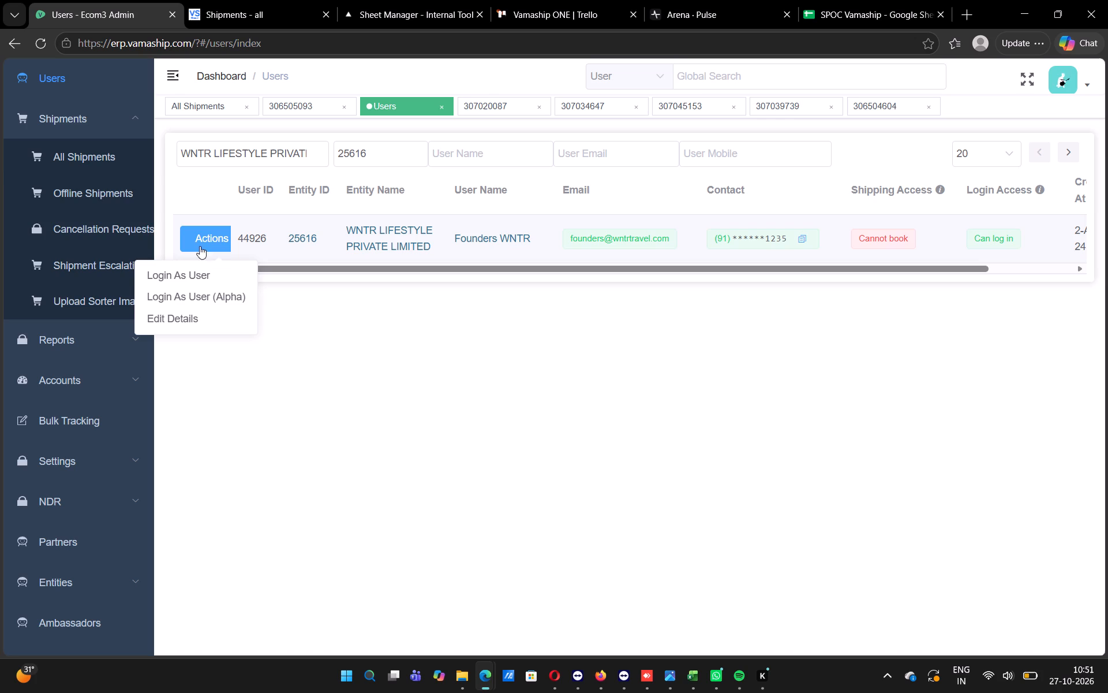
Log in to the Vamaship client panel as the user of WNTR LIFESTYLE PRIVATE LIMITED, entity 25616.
{"action": "left_click", "coordinate": [179, 275]}
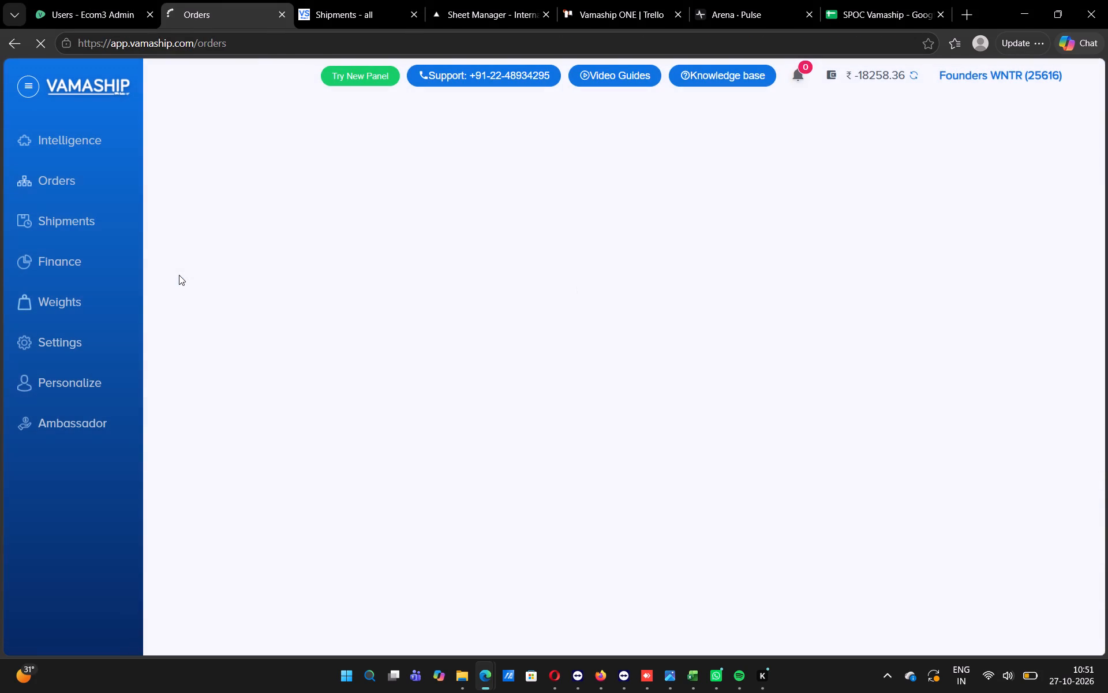
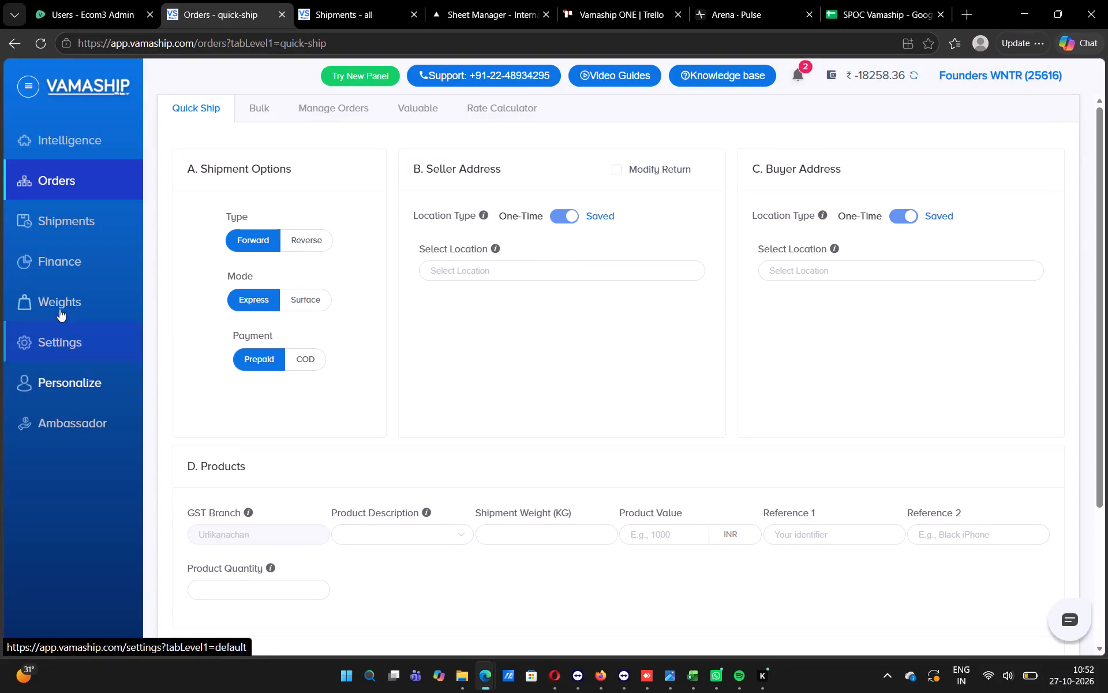
Review the WNTR client's finance transactions, examining the ledger balance entries and the payments list.
{"action": "left_click", "coordinate": [55, 267]}
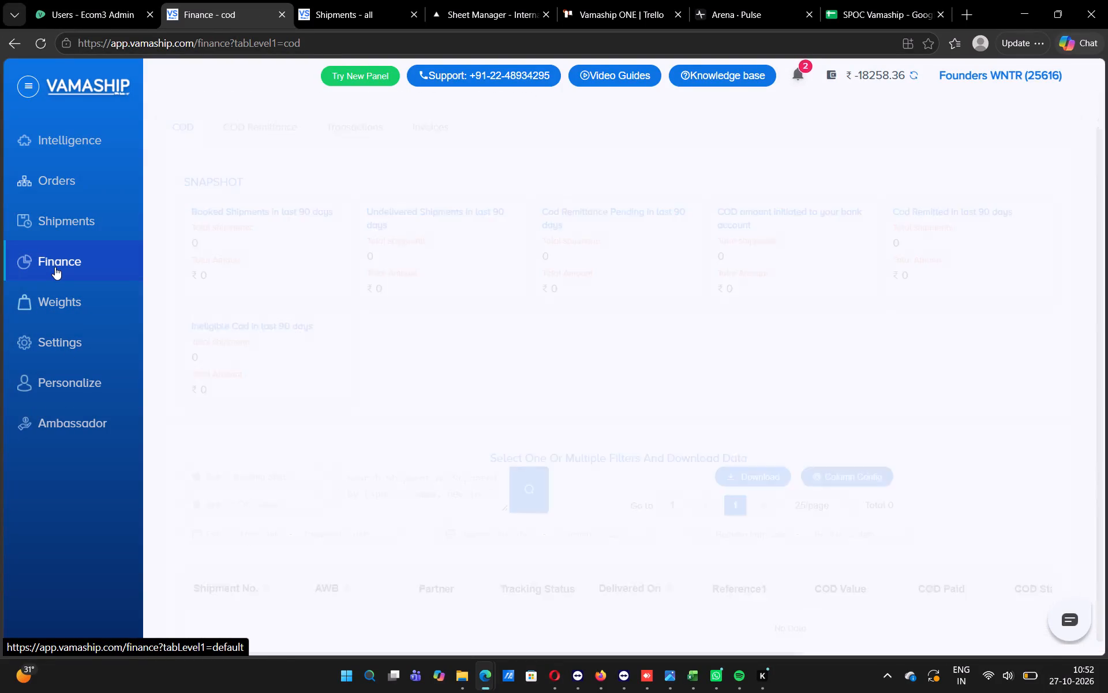
{"action": "left_click", "coordinate": [354, 114]}
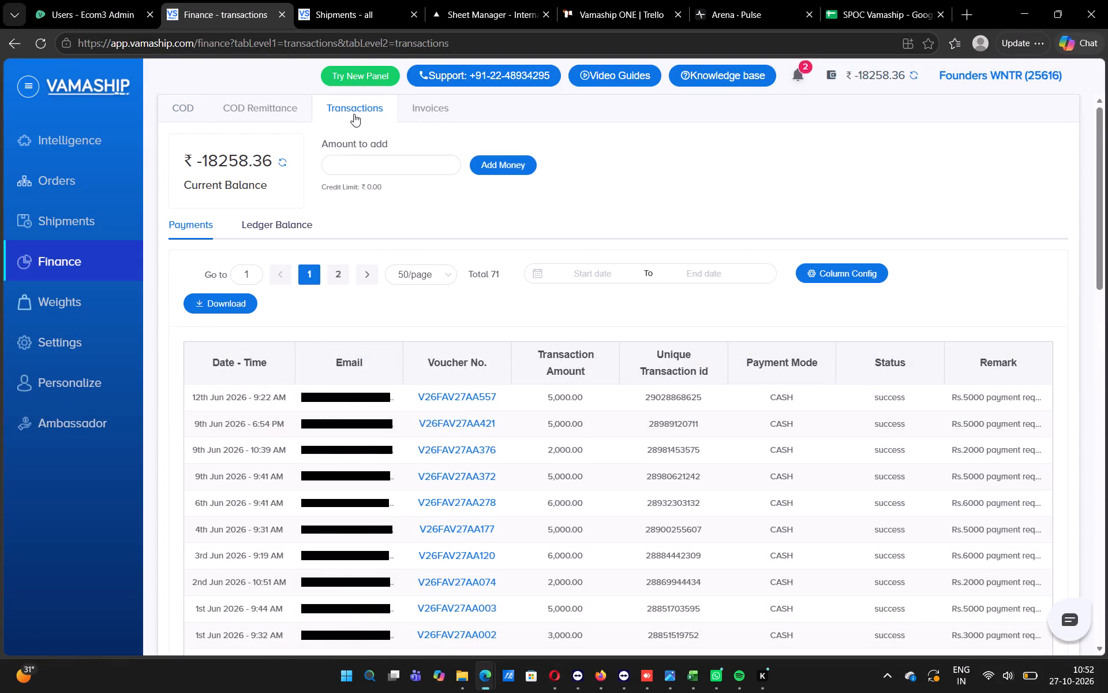
{"action": "left_click", "coordinate": [275, 225]}
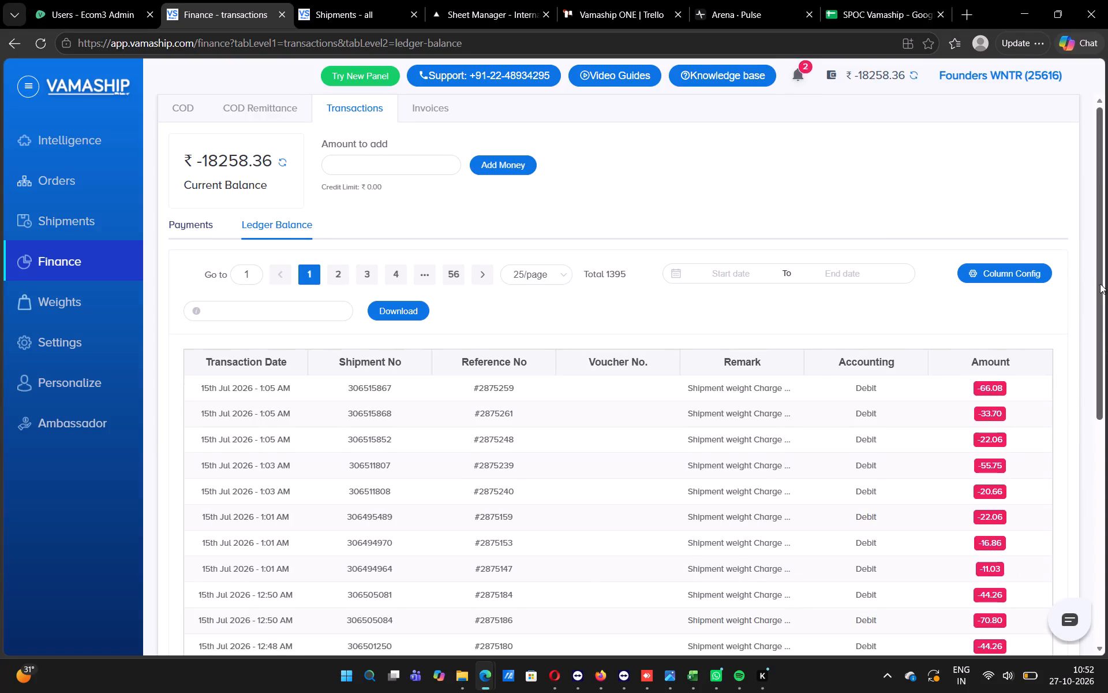
{"action": "left_click_drag", "start_coordinate": [1102, 285], "coordinate": [1106, 517]}
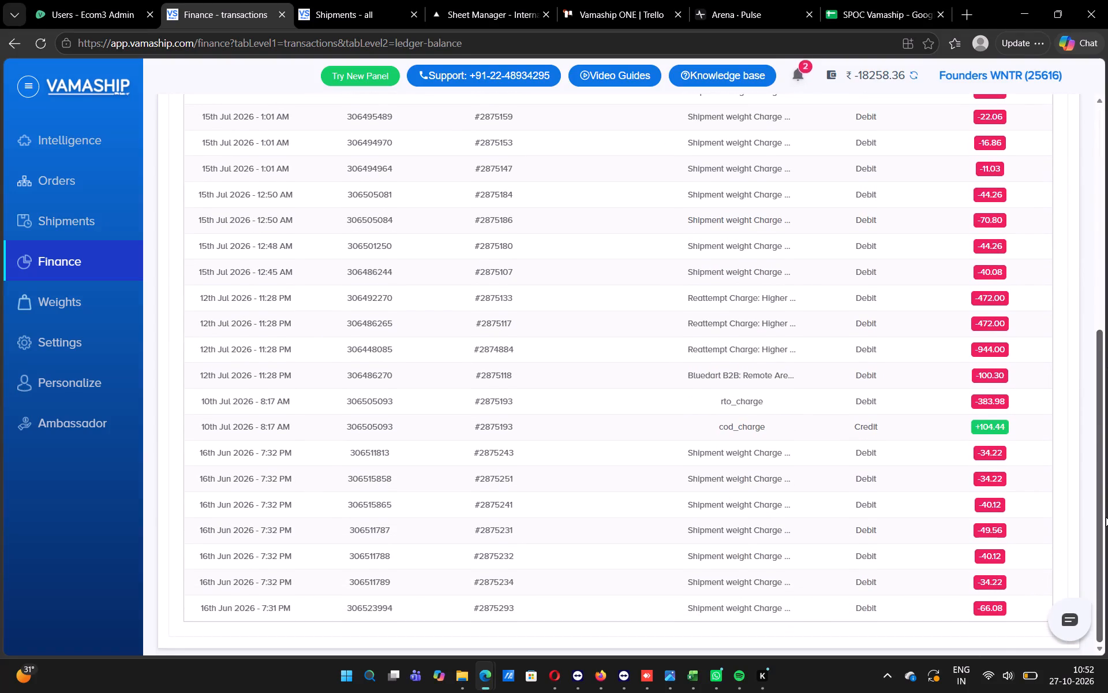
{"action": "left_click_drag", "start_coordinate": [1106, 517], "coordinate": [1107, 326]}
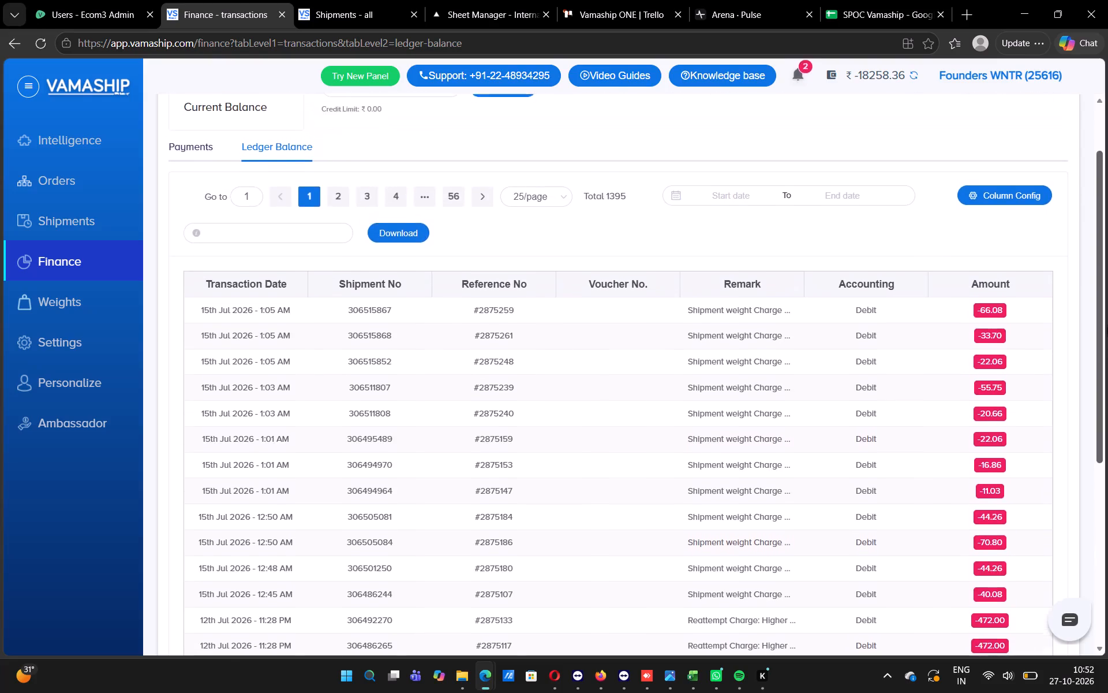
{"action": "left_click_drag", "start_coordinate": [1107, 326], "coordinate": [1107, 271]}
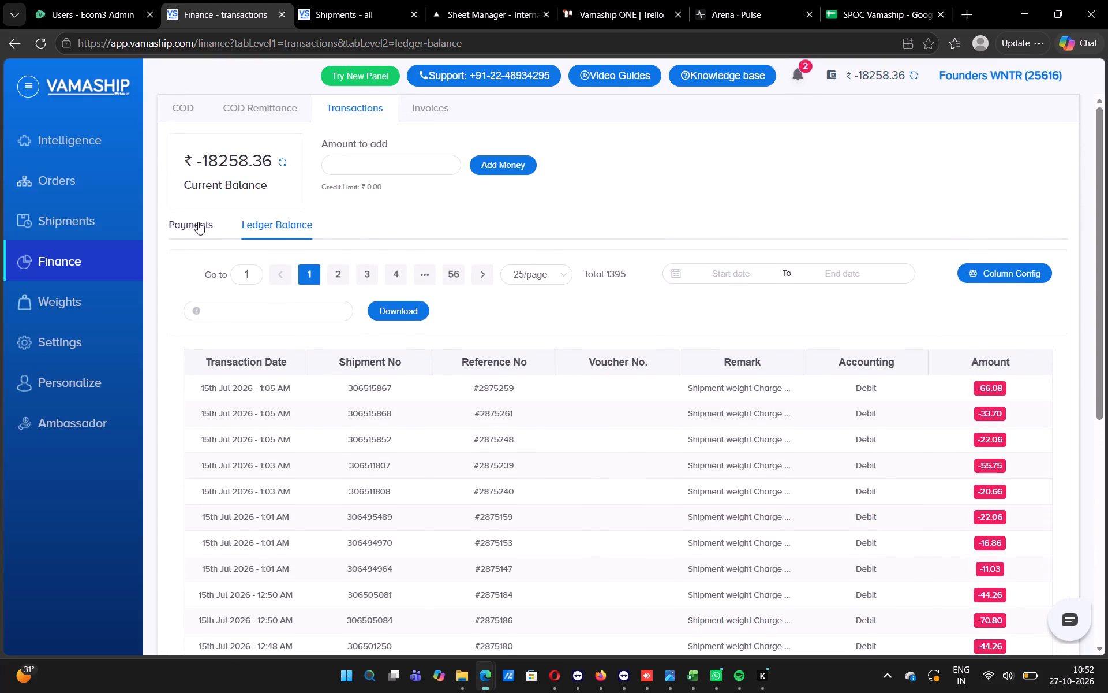
{"action": "left_click", "coordinate": [198, 222]}
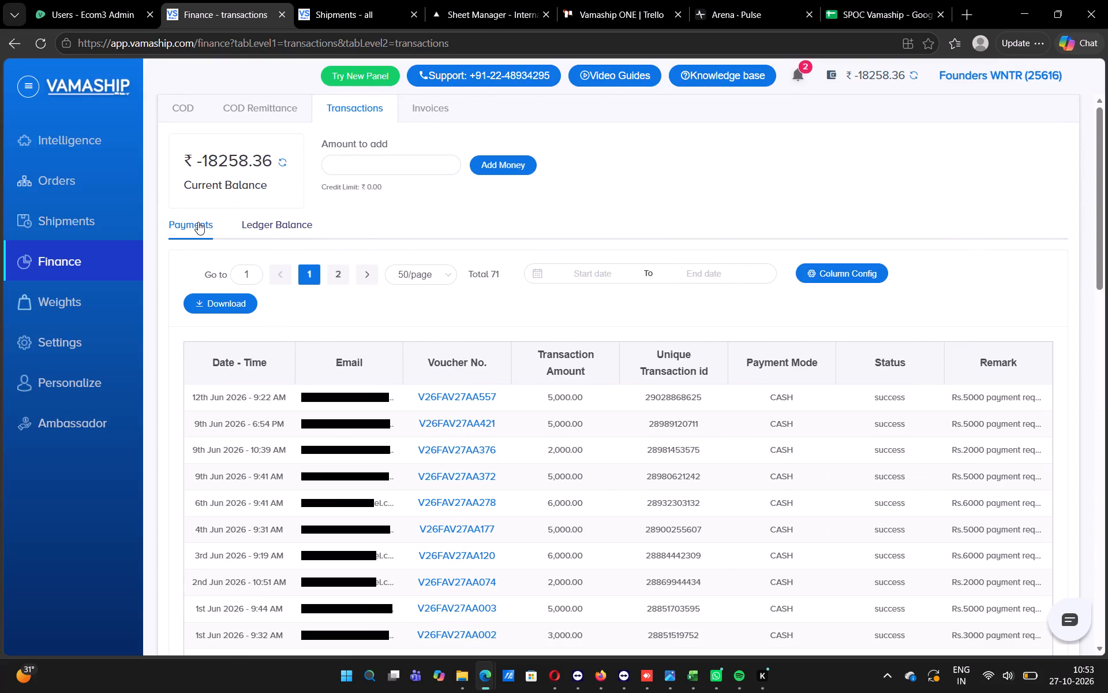
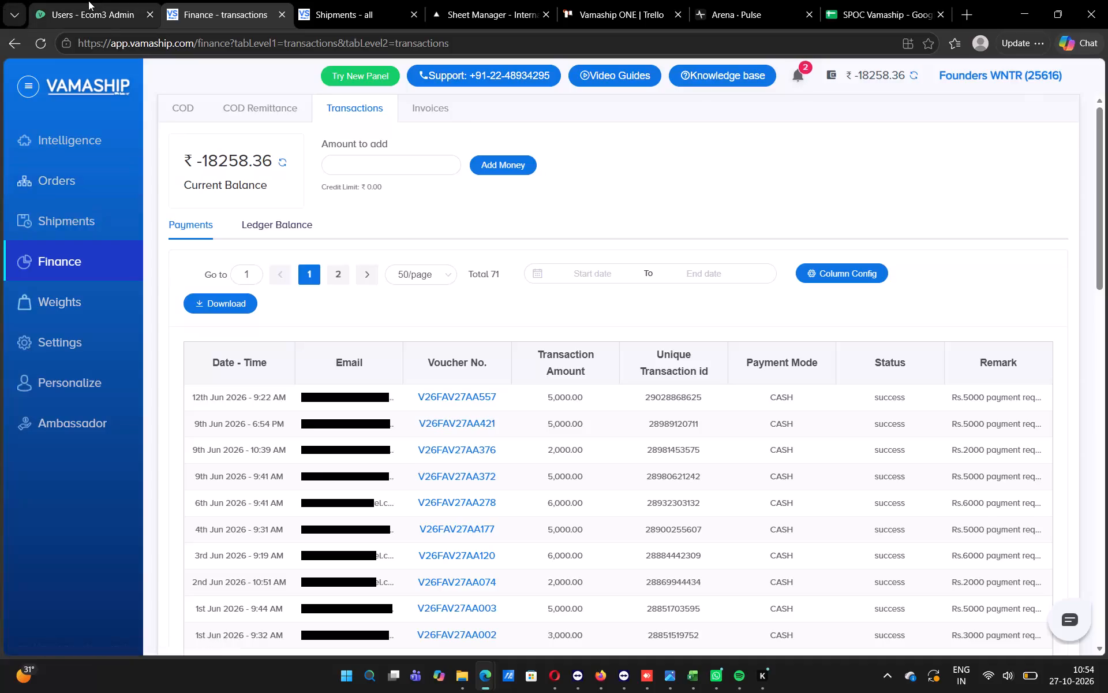
{"action": "left_click", "coordinate": [88, 1]}
{"action": "left_click", "coordinate": [88, 164]}
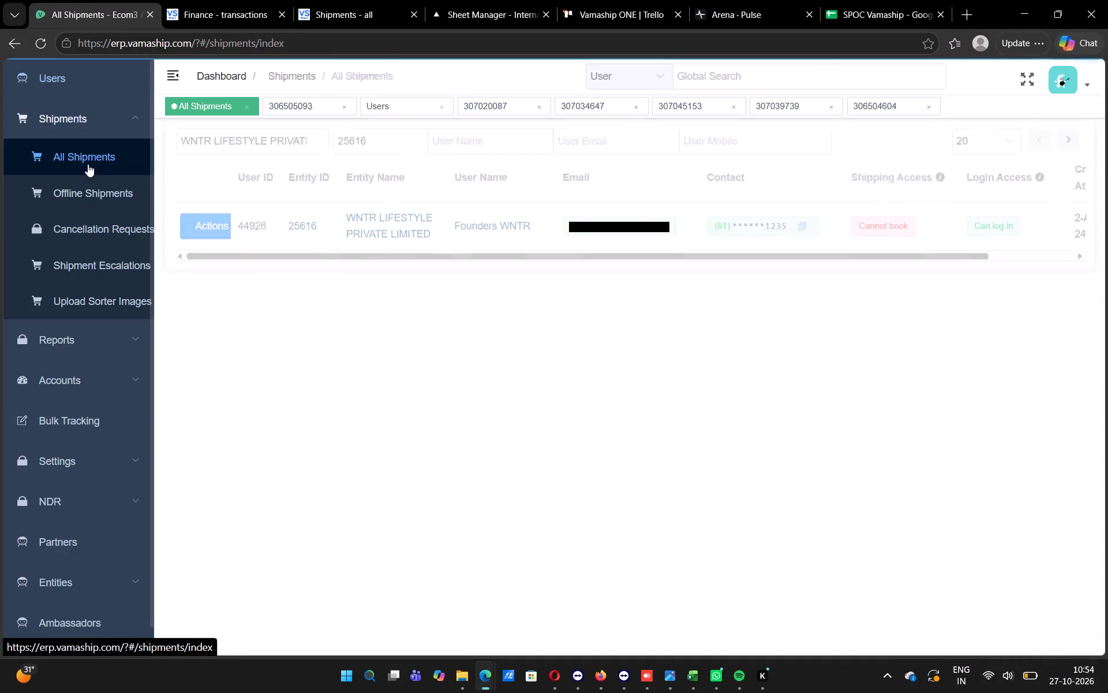
{"action": "left_click", "coordinate": [200, 159]}
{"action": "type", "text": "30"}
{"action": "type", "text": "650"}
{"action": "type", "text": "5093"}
{"action": "left_click", "coordinate": [354, 154]}
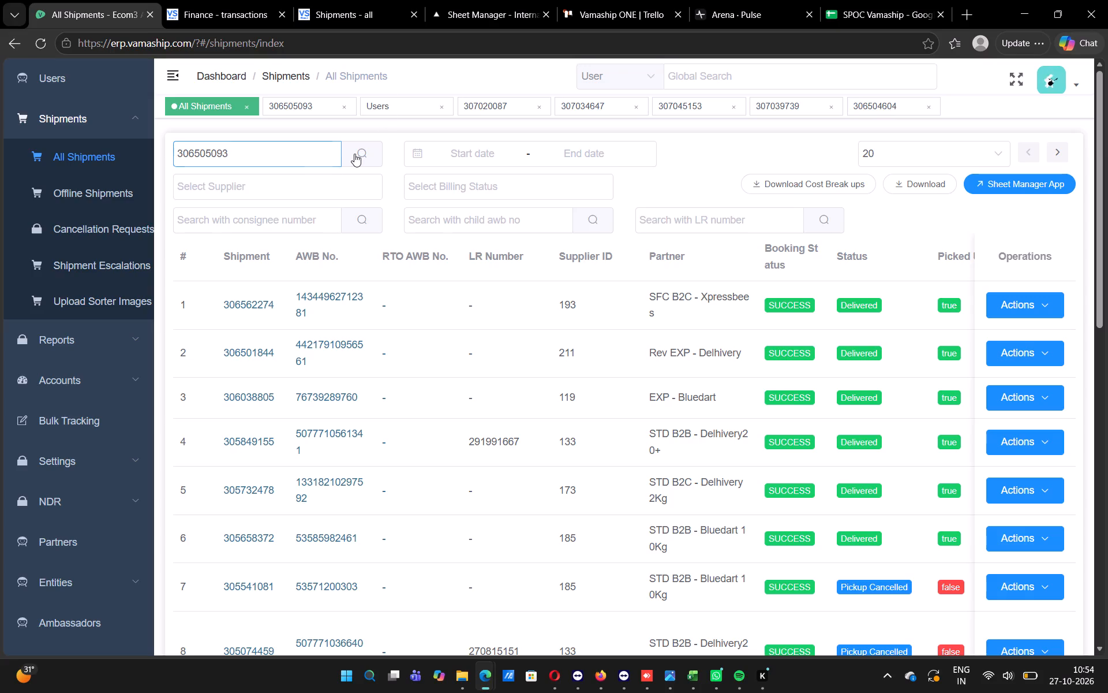
{"action": "left_click", "coordinate": [244, 303]}
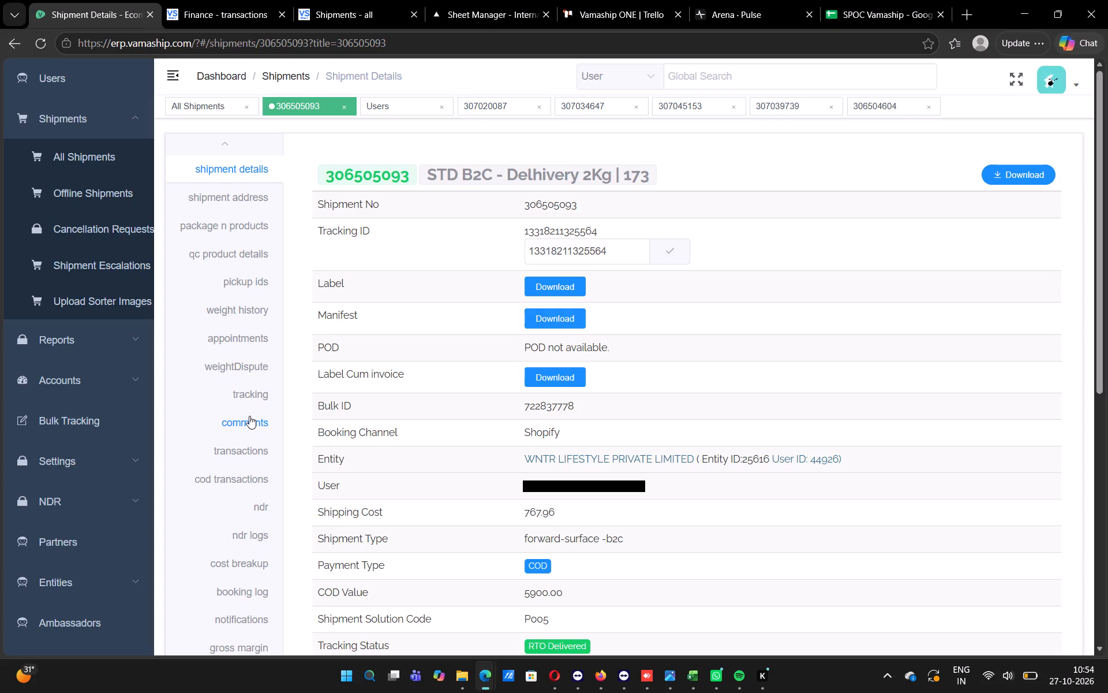
{"action": "left_click", "coordinate": [239, 2]}
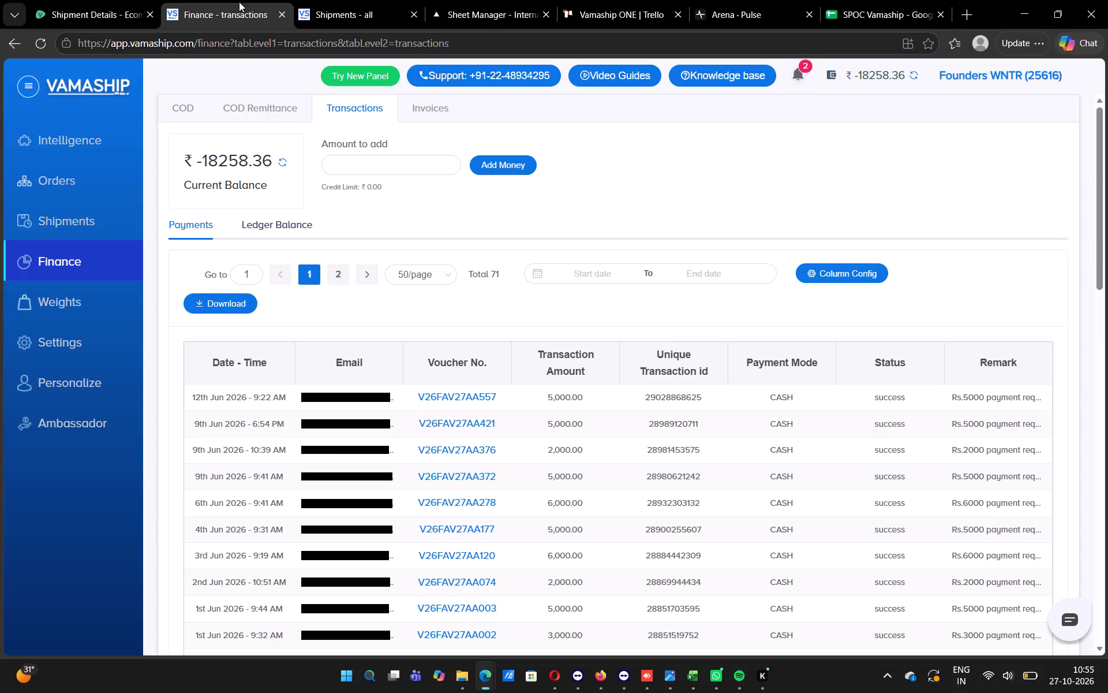
{"action": "left_click", "coordinate": [101, 1]}
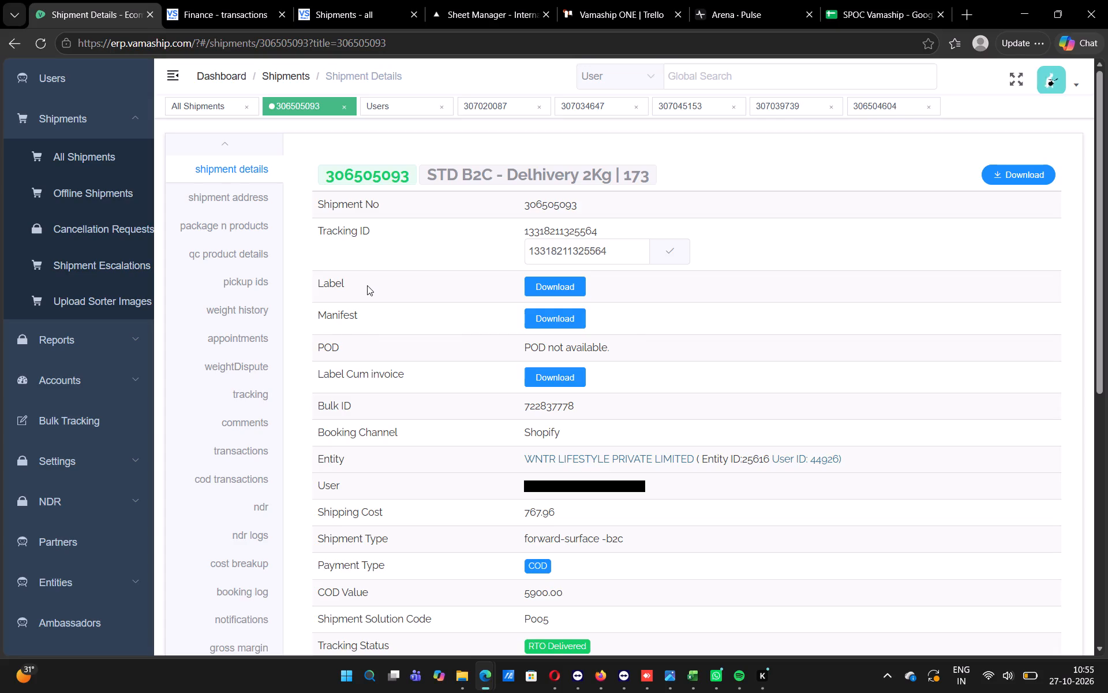
{"action": "left_click", "coordinate": [220, 0]}
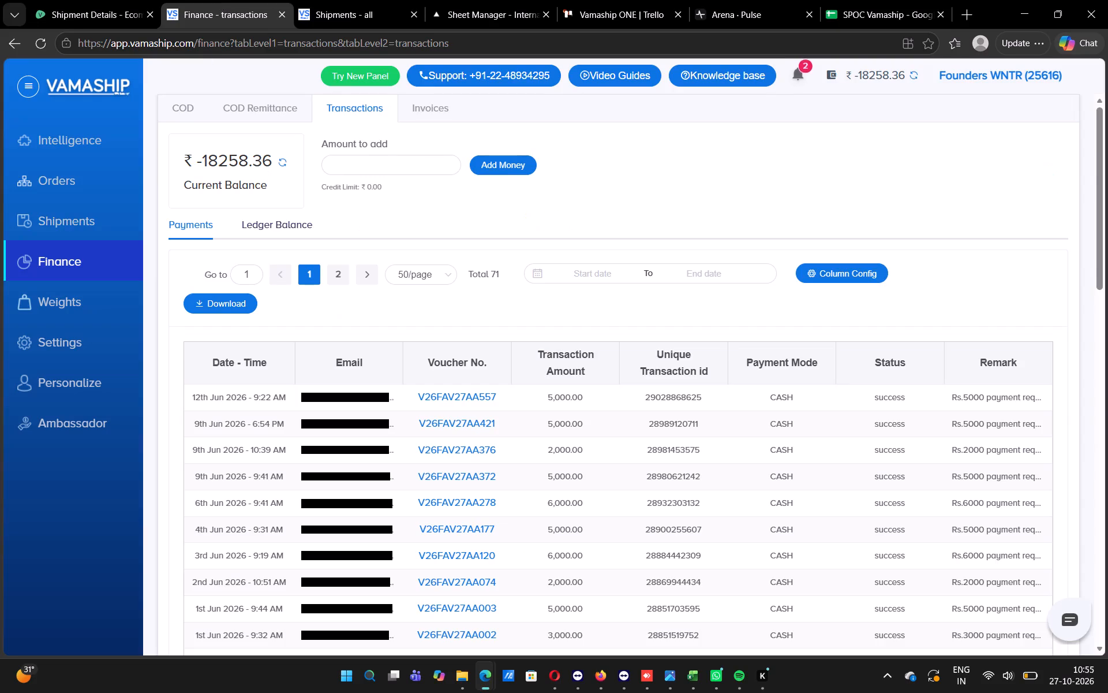
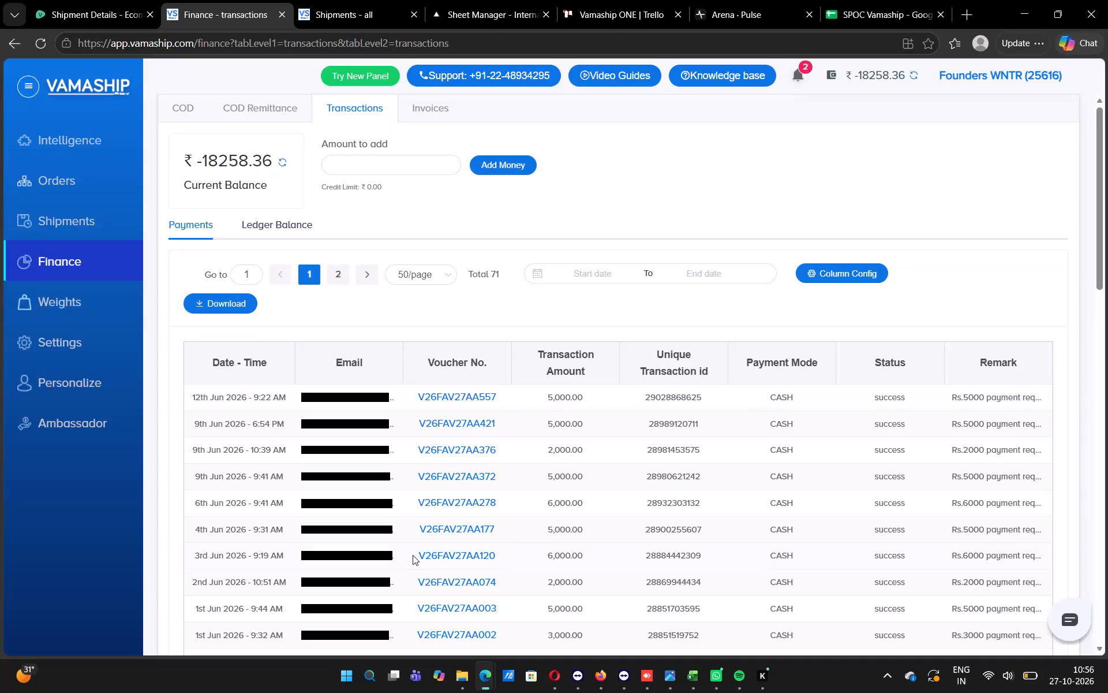
Return to the ERP admin and open the list of all shipments.
{"action": "left_click", "coordinate": [93, 1]}
{"action": "left_click", "coordinate": [111, 166]}
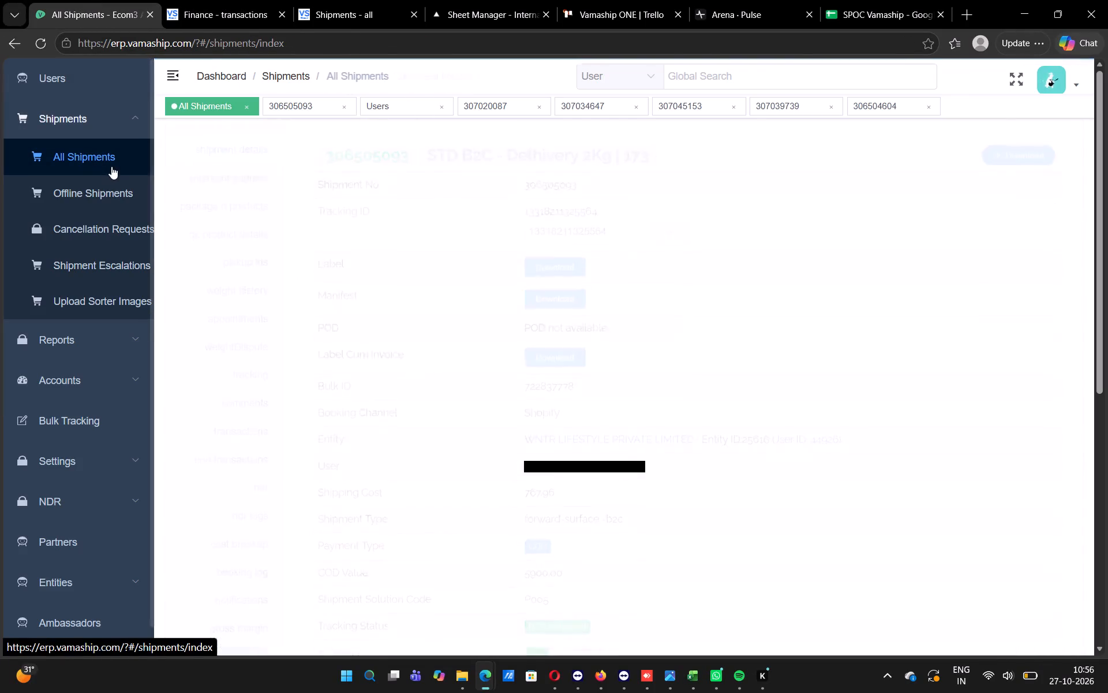
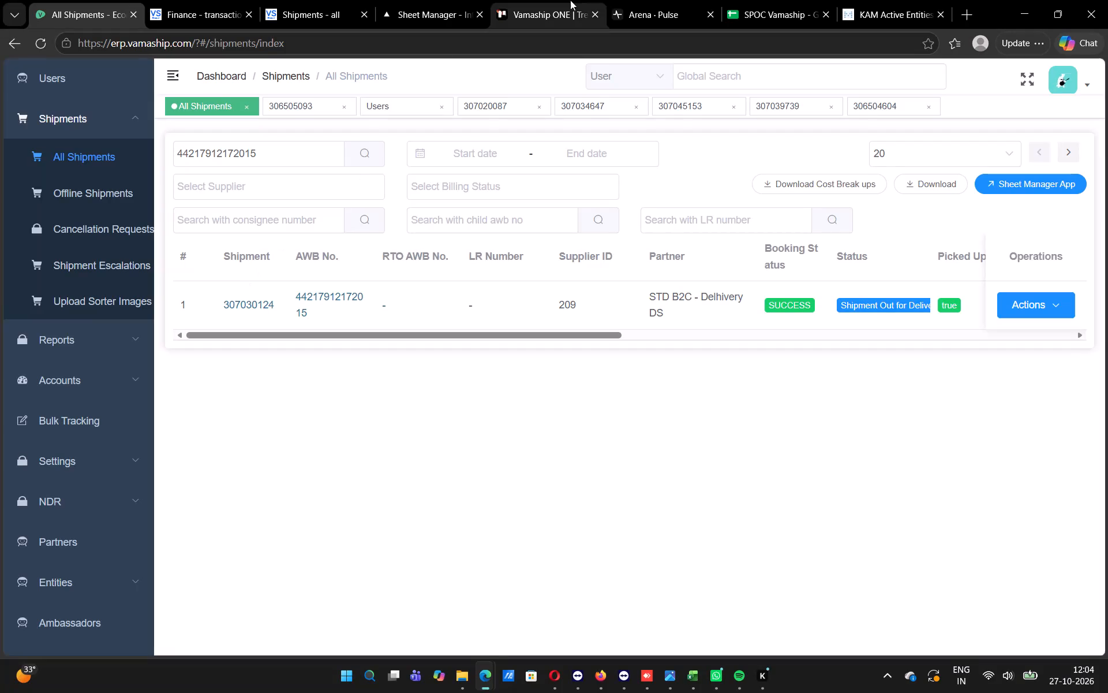
Glance at the Vamaship ONE board, then look through the Escalation Matrix, Sheet15 and Action Plan sheets of the SPOC Vamaship spreadsheet.
{"action": "left_click", "coordinate": [557, 0]}
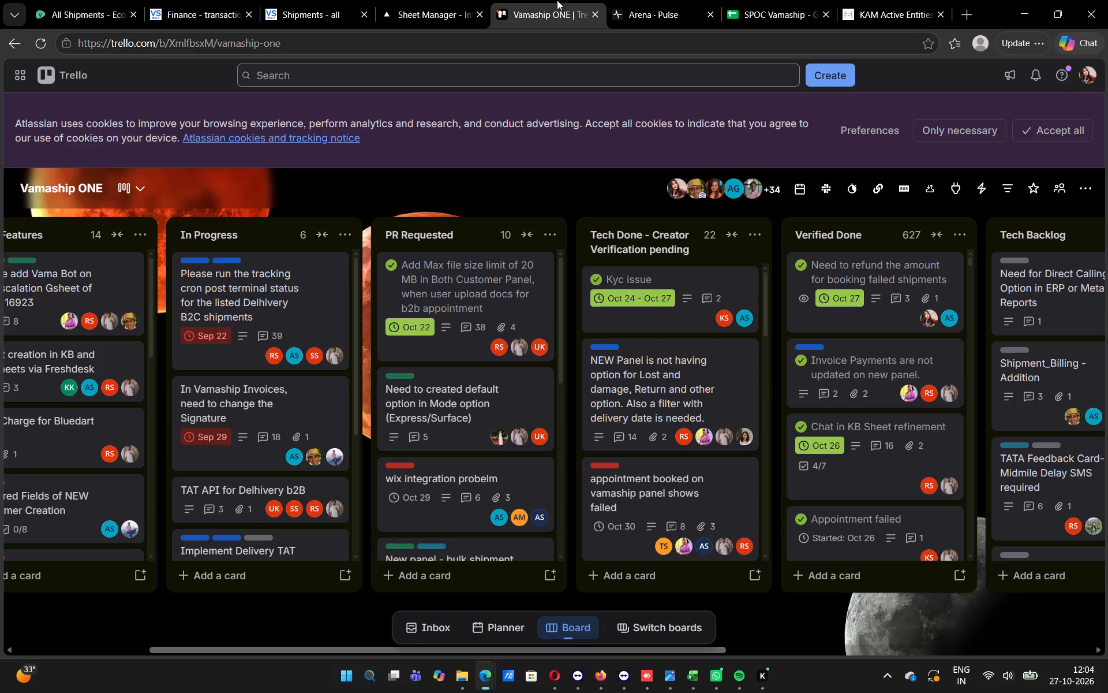
{"action": "left_click", "coordinate": [745, 8]}
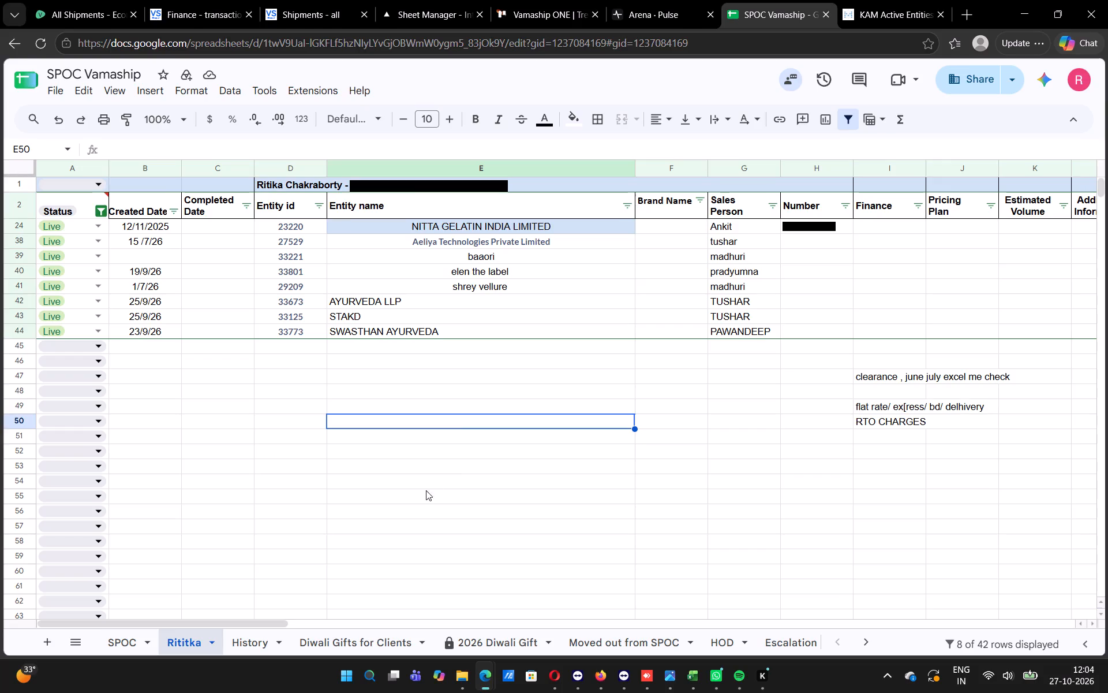
{"action": "left_click", "coordinate": [781, 640]}
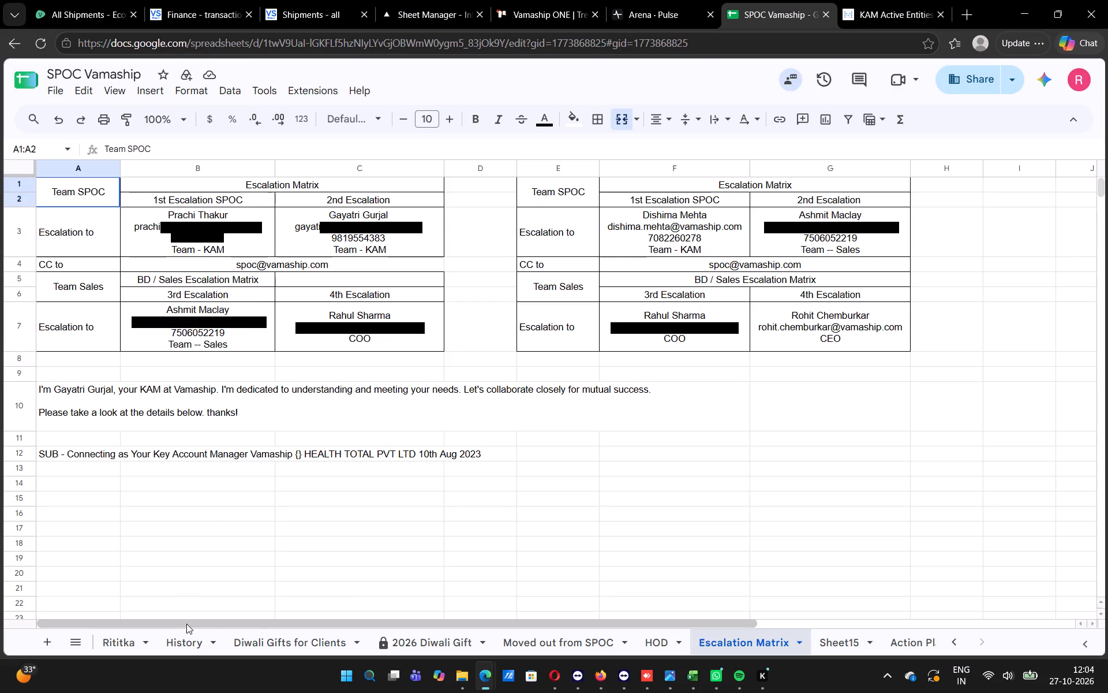
{"action": "left_click", "coordinate": [840, 639]}
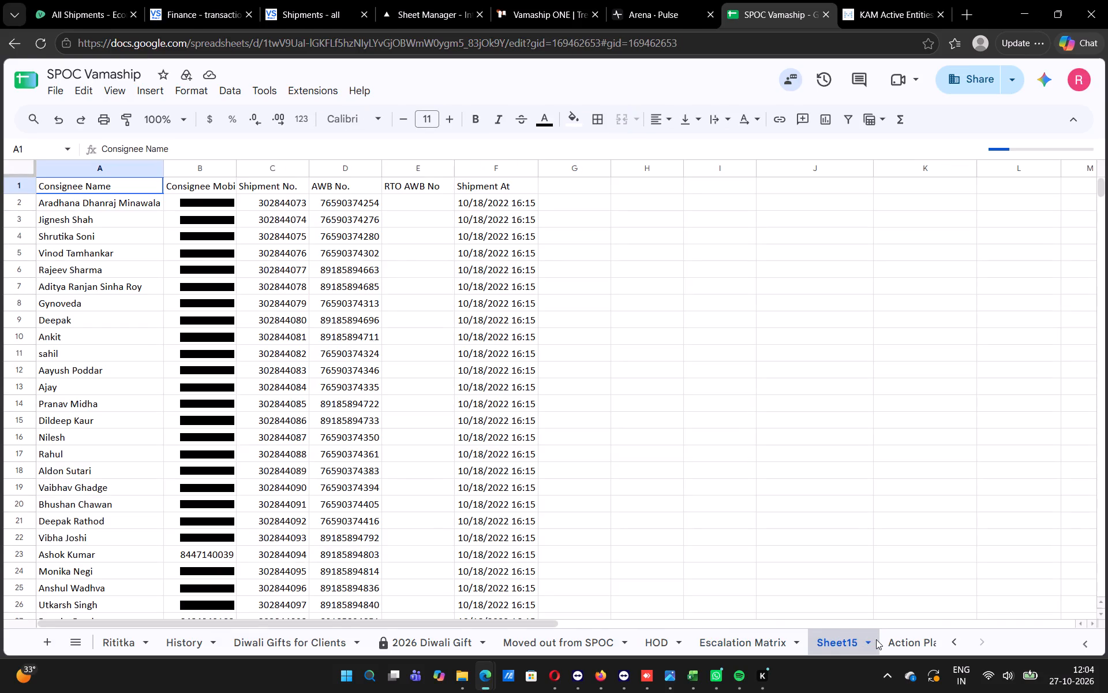
{"action": "left_click", "coordinate": [890, 641]}
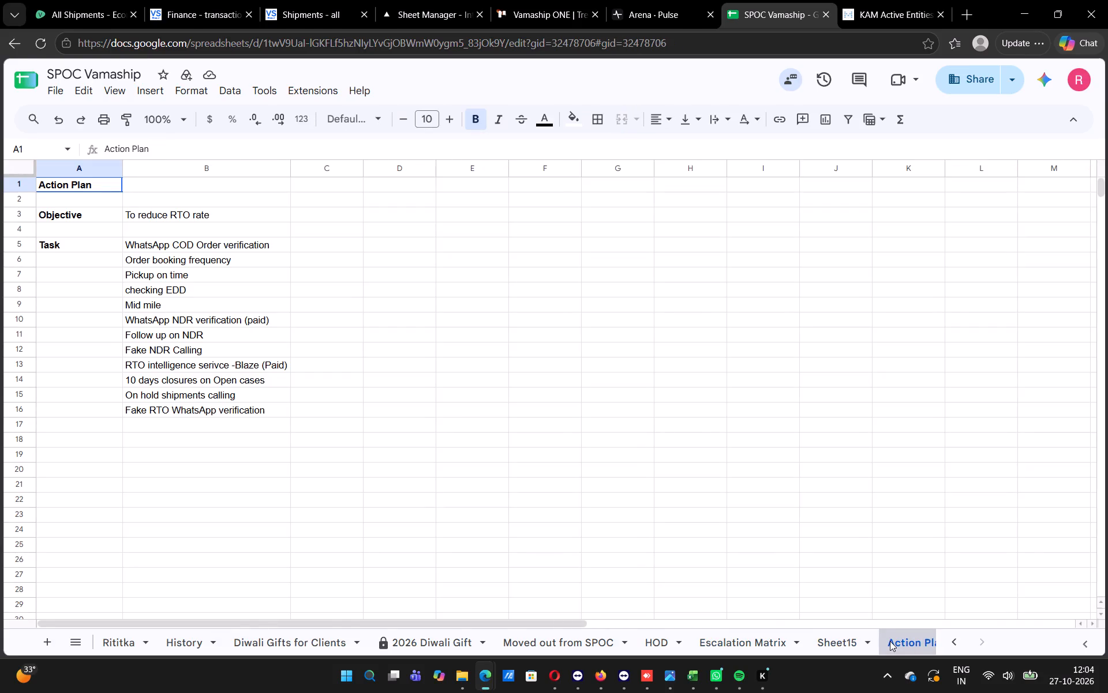
{"action": "left_click", "coordinate": [981, 641]}
{"action": "left_click", "coordinate": [953, 643]}
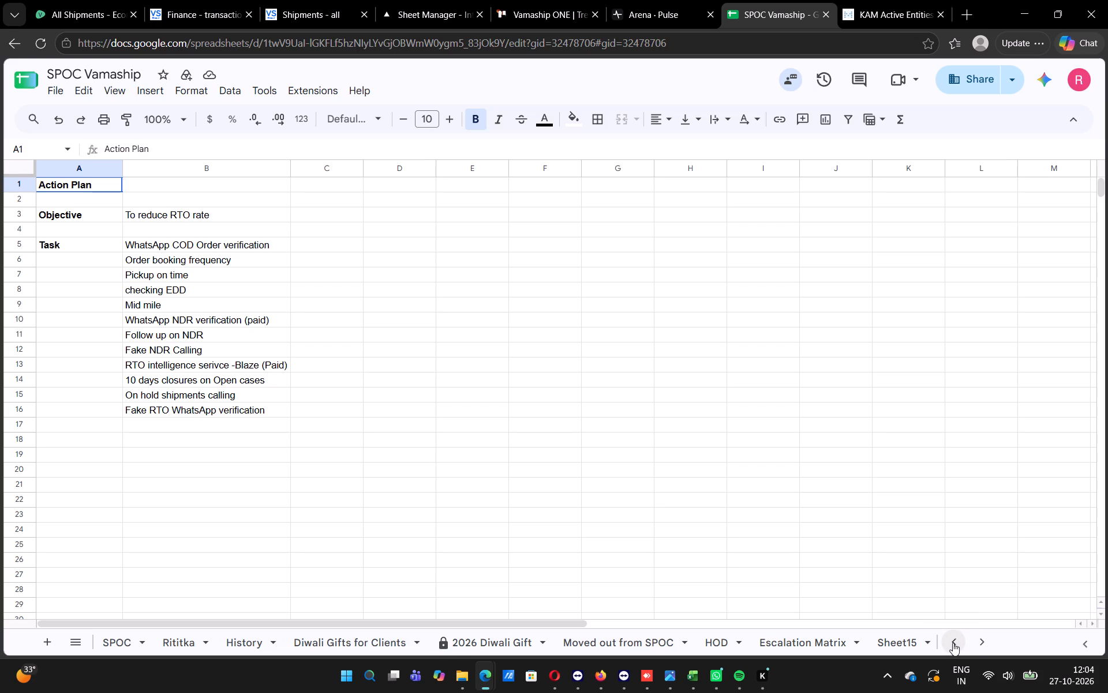
{"action": "double_click", "coordinate": [953, 643]}
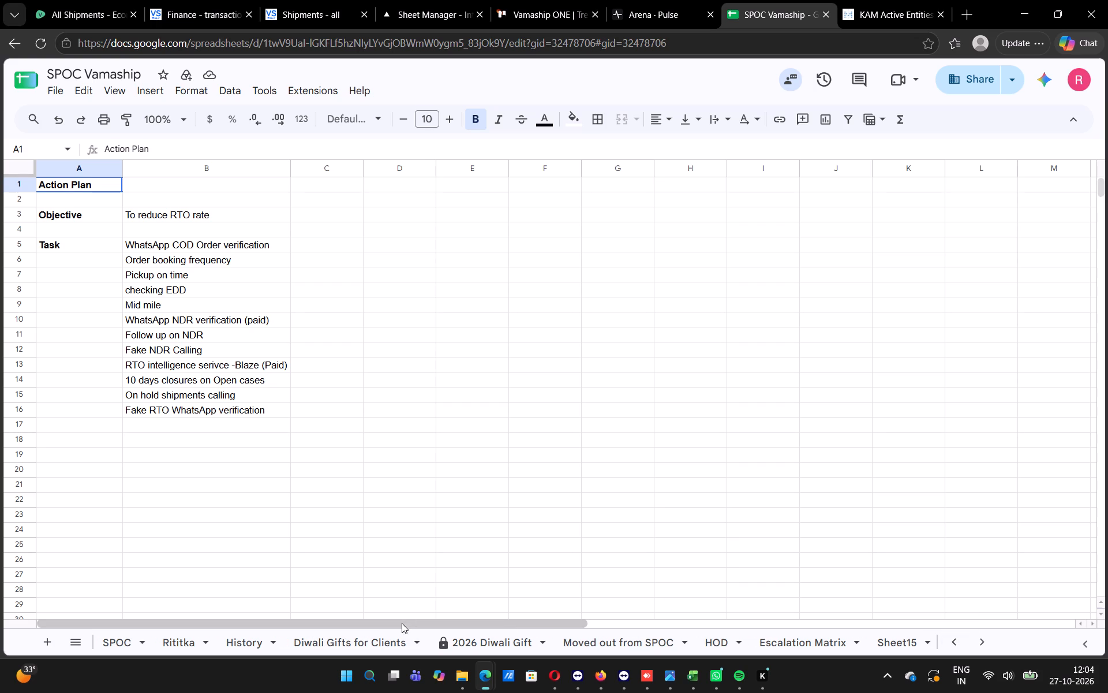
Review the 2026 Diwali Gift sheet down to the end of its recipient list.
{"action": "left_click", "coordinate": [501, 643]}
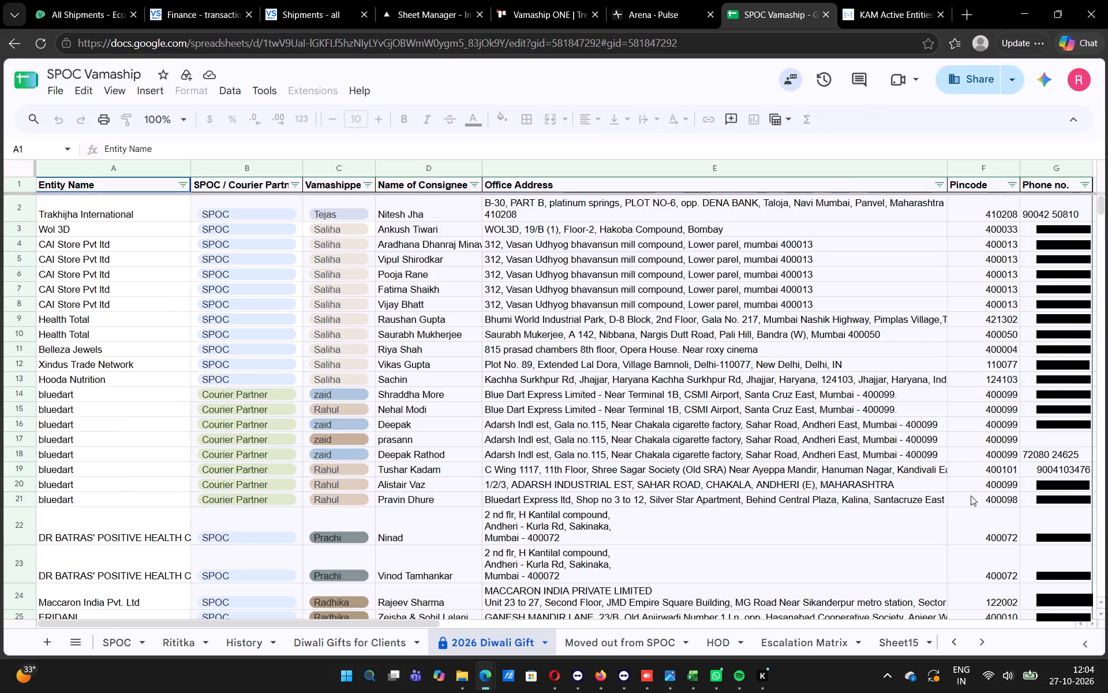
{"action": "double_click", "coordinate": [1101, 616]}
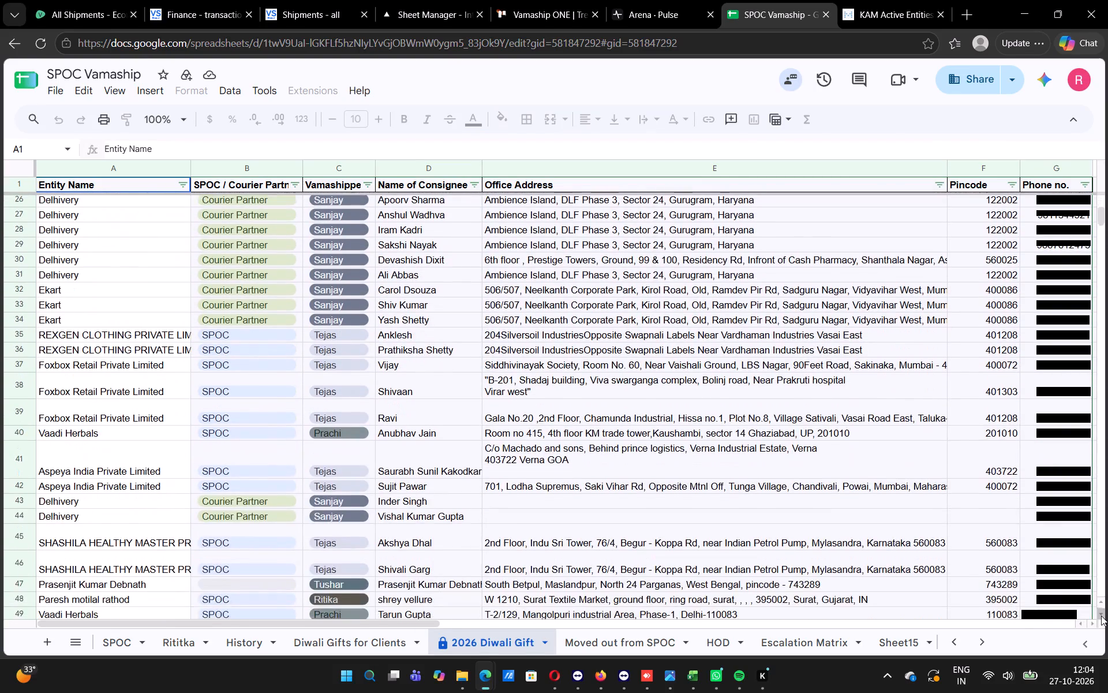
{"action": "left_click", "coordinate": [1101, 616]}
{"action": "left_click", "coordinate": [1101, 616]}
{"action": "triple_click", "coordinate": [1101, 616]}
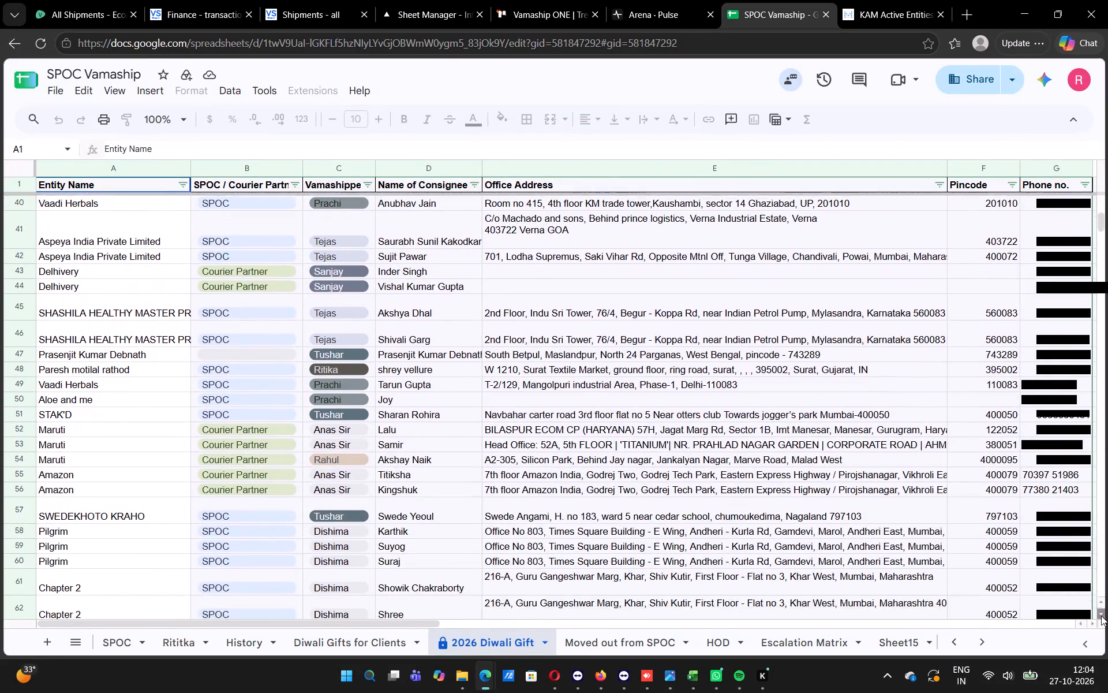
{"action": "left_click", "coordinate": [1101, 616]}
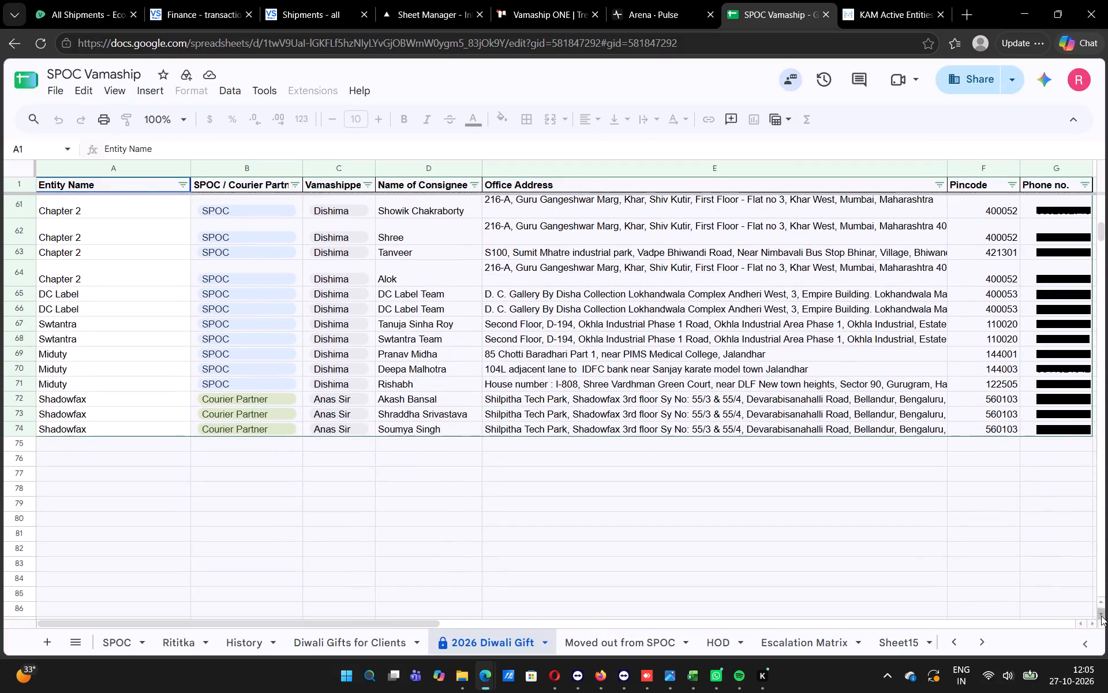
{"action": "left_click", "coordinate": [1101, 616]}
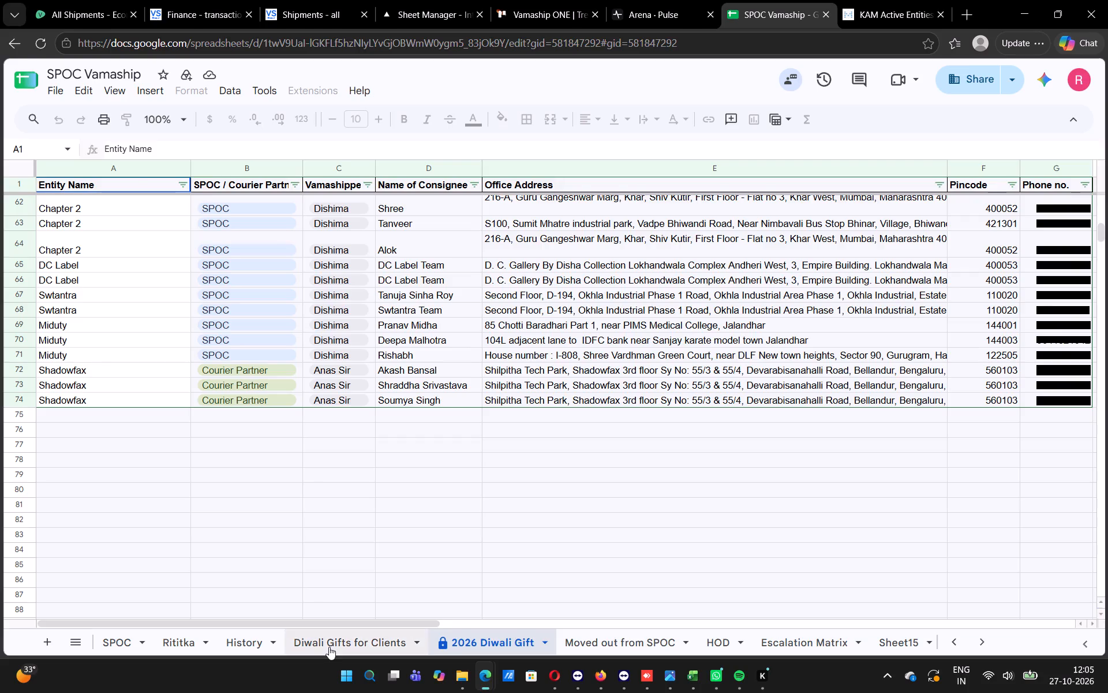
Check the Diwali Gifts for Clients and History sheets and return to the Rititka sheet.
{"action": "left_click", "coordinate": [329, 647]}
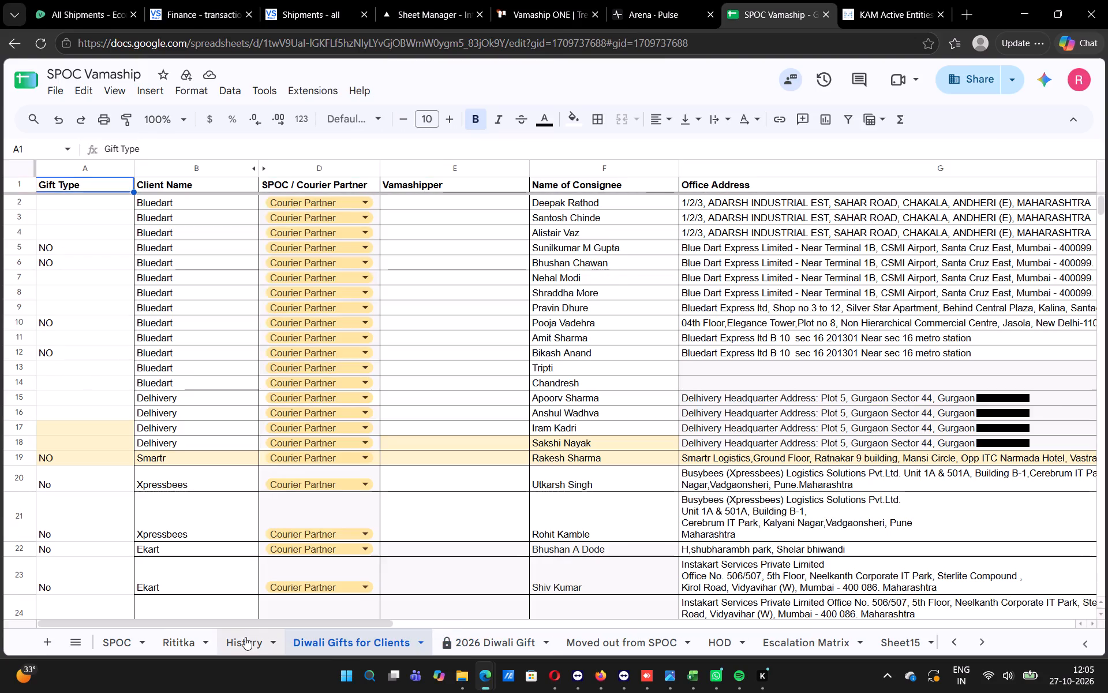
{"action": "left_click", "coordinate": [241, 639]}
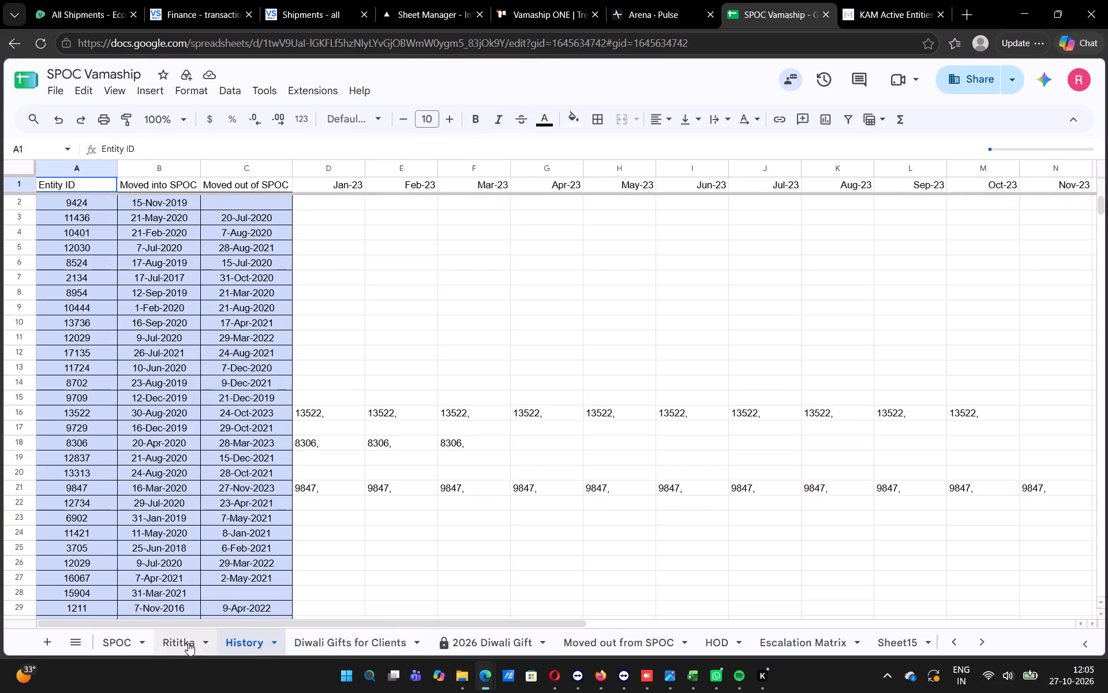
{"action": "left_click", "coordinate": [167, 643]}
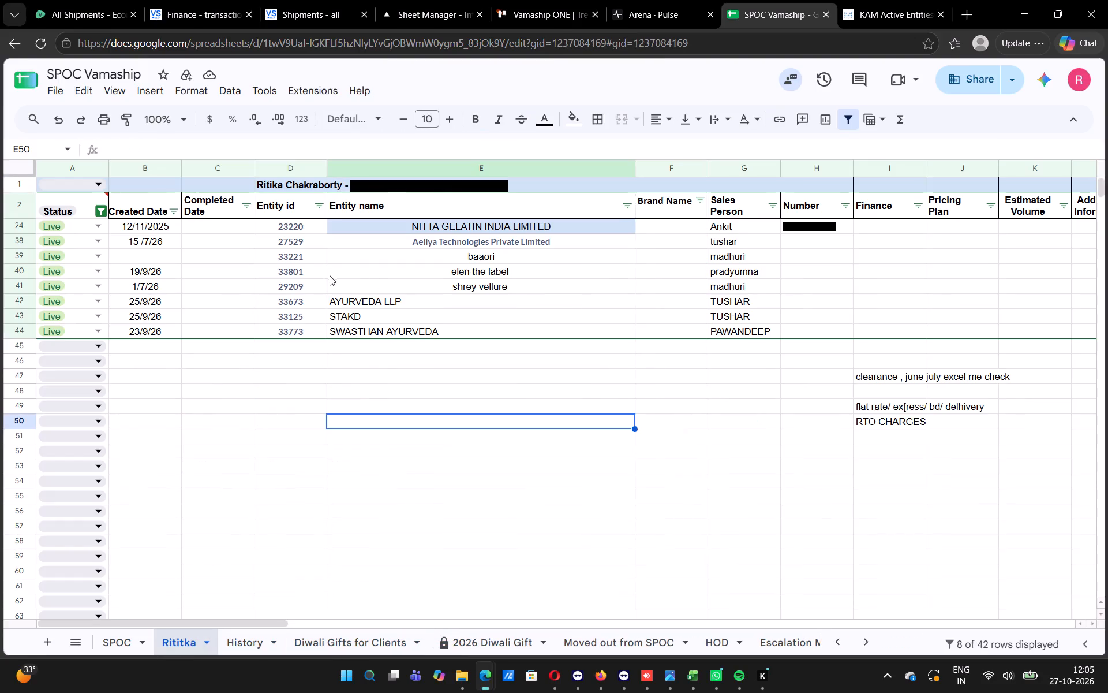
{"action": "left_click", "coordinate": [298, 284]}
{"action": "key", "text": "ctrl+c"}
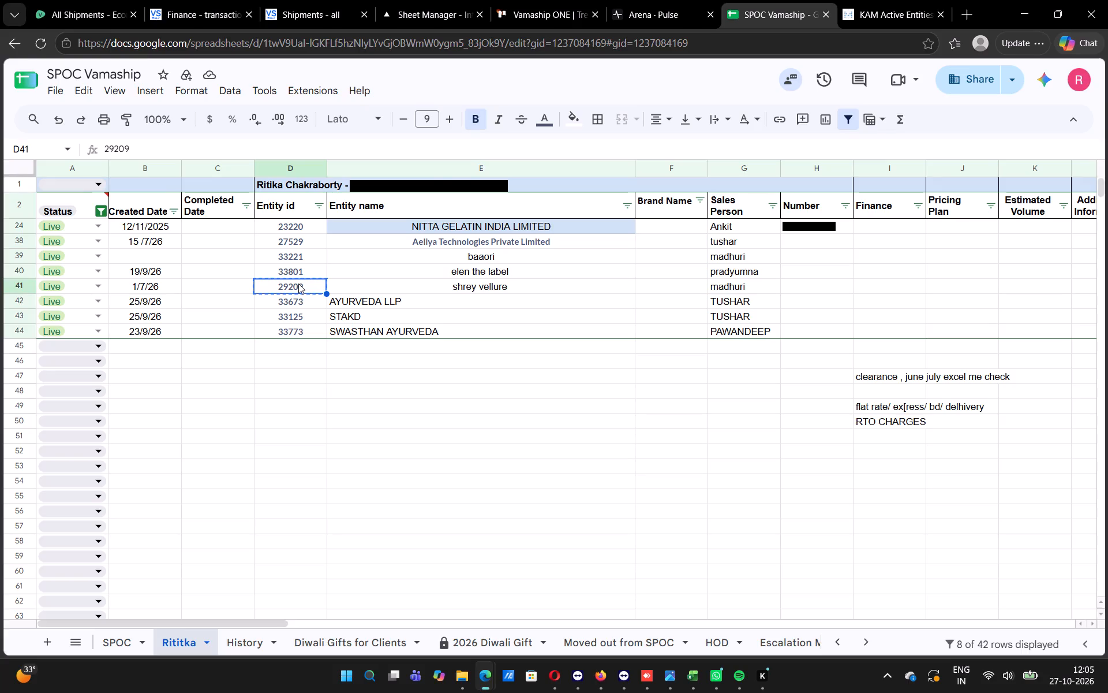
{"action": "left_click", "coordinate": [75, 3]}
{"action": "left_click", "coordinate": [84, 77]}
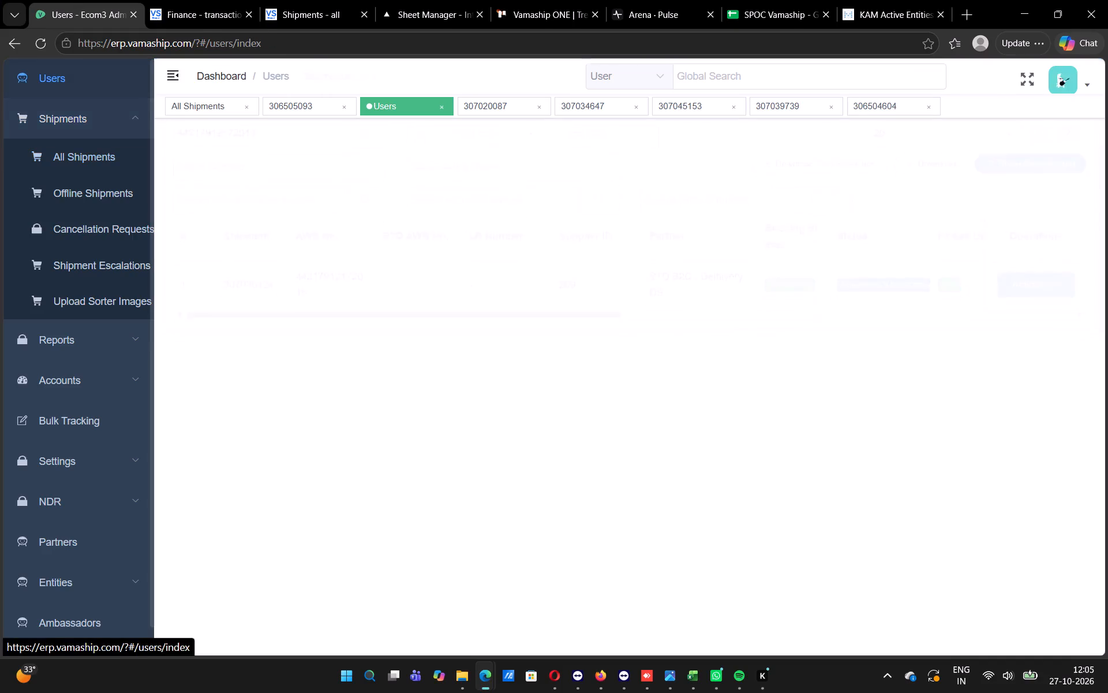
{"action": "left_click", "coordinate": [373, 158]}
{"action": "key", "text": "ctrl+v"}
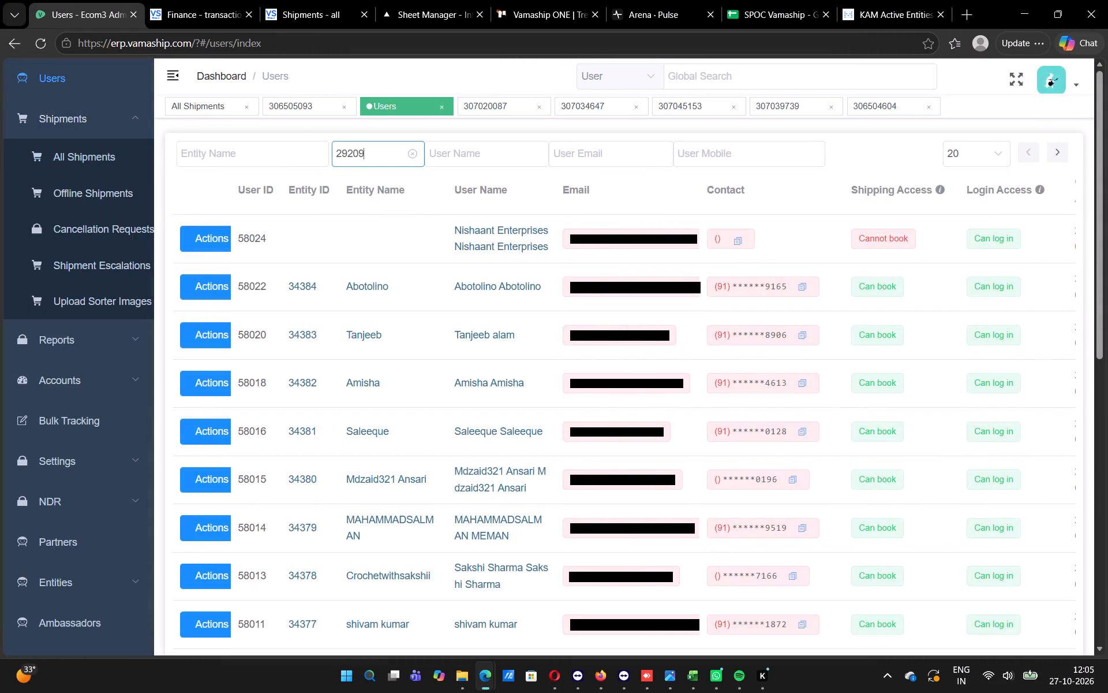
{"action": "left_click", "coordinate": [379, 189]}
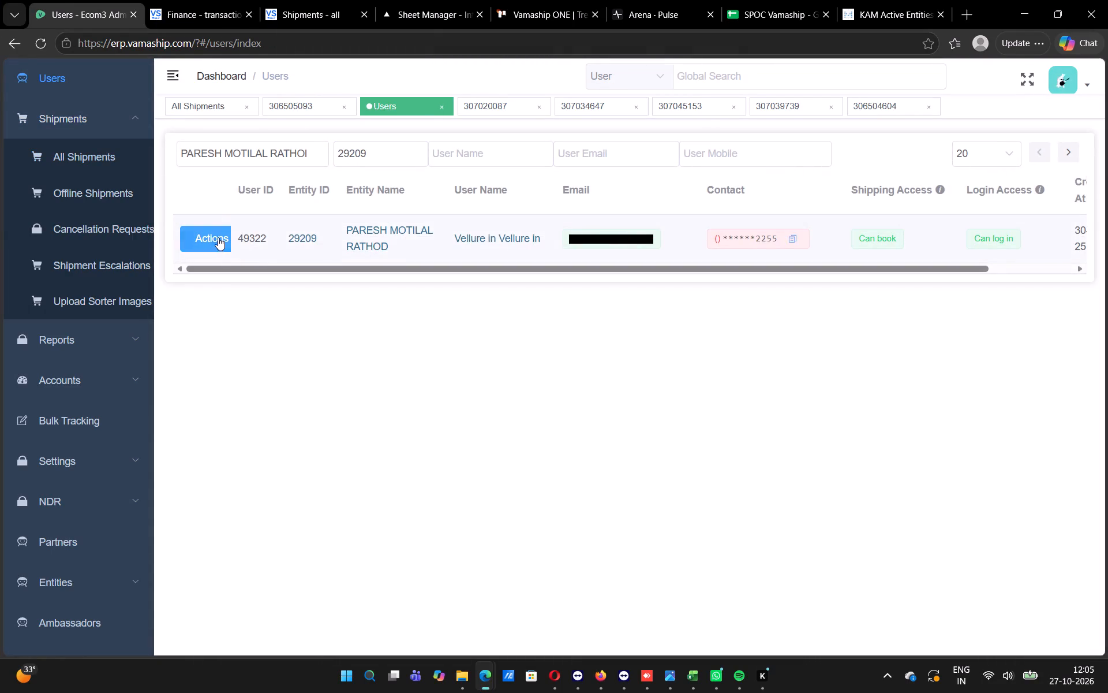
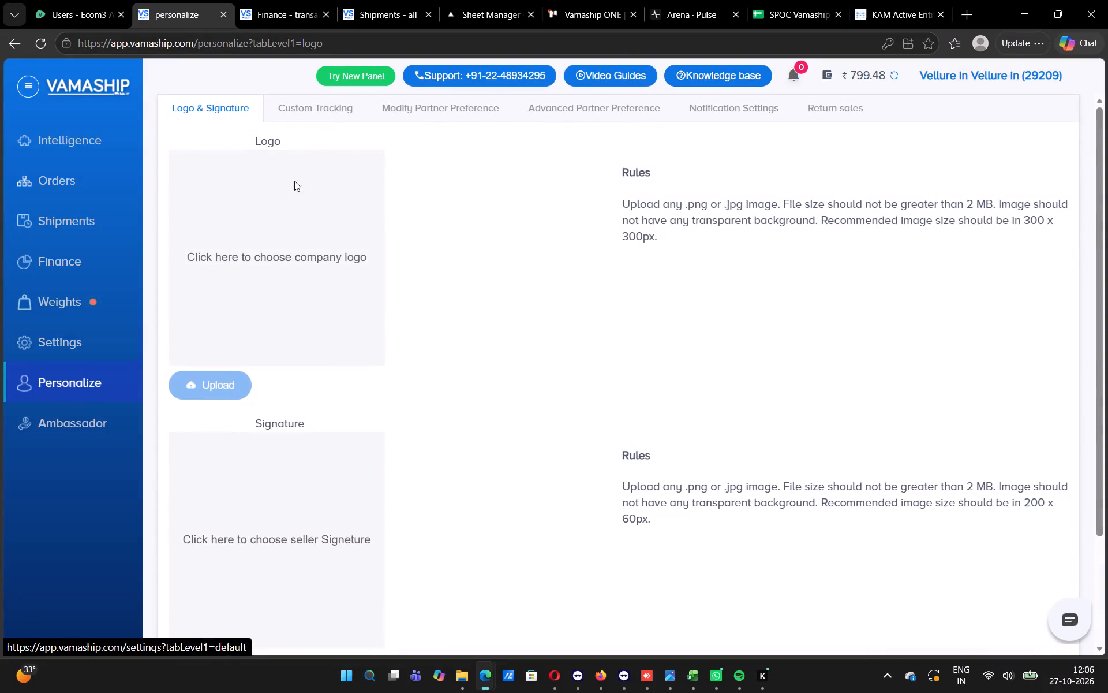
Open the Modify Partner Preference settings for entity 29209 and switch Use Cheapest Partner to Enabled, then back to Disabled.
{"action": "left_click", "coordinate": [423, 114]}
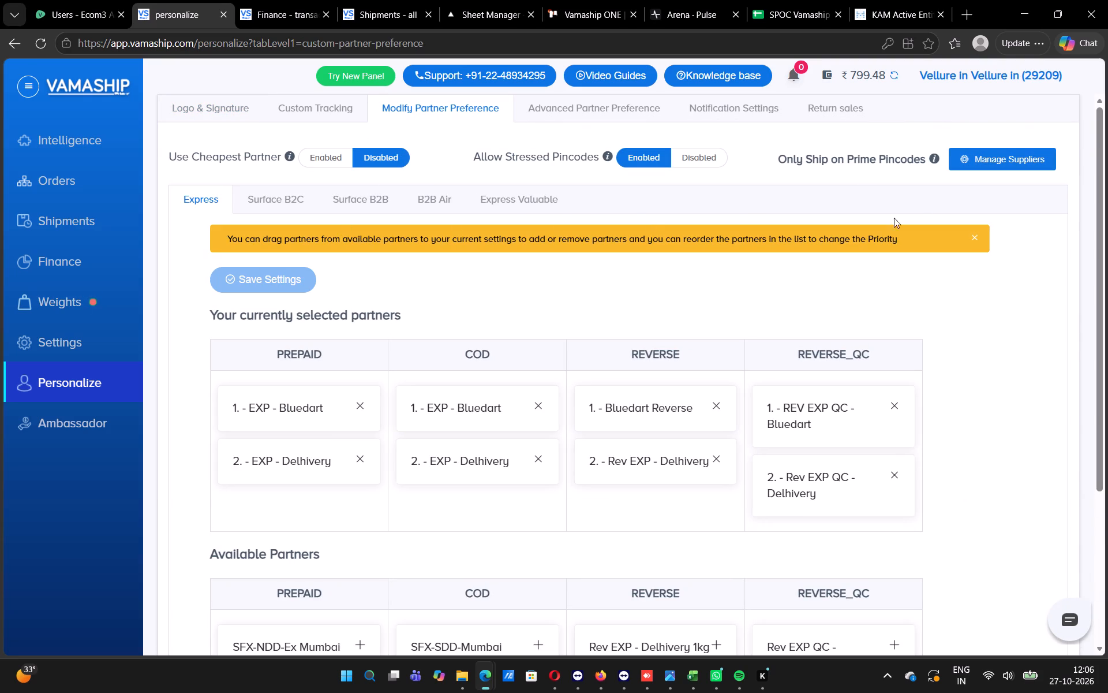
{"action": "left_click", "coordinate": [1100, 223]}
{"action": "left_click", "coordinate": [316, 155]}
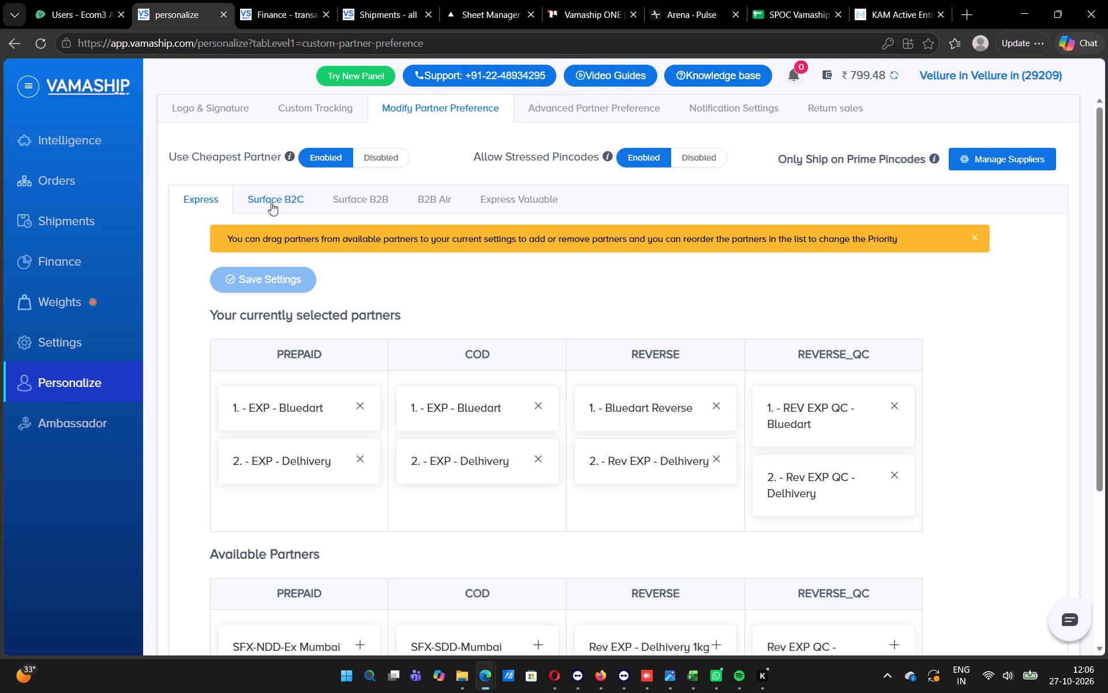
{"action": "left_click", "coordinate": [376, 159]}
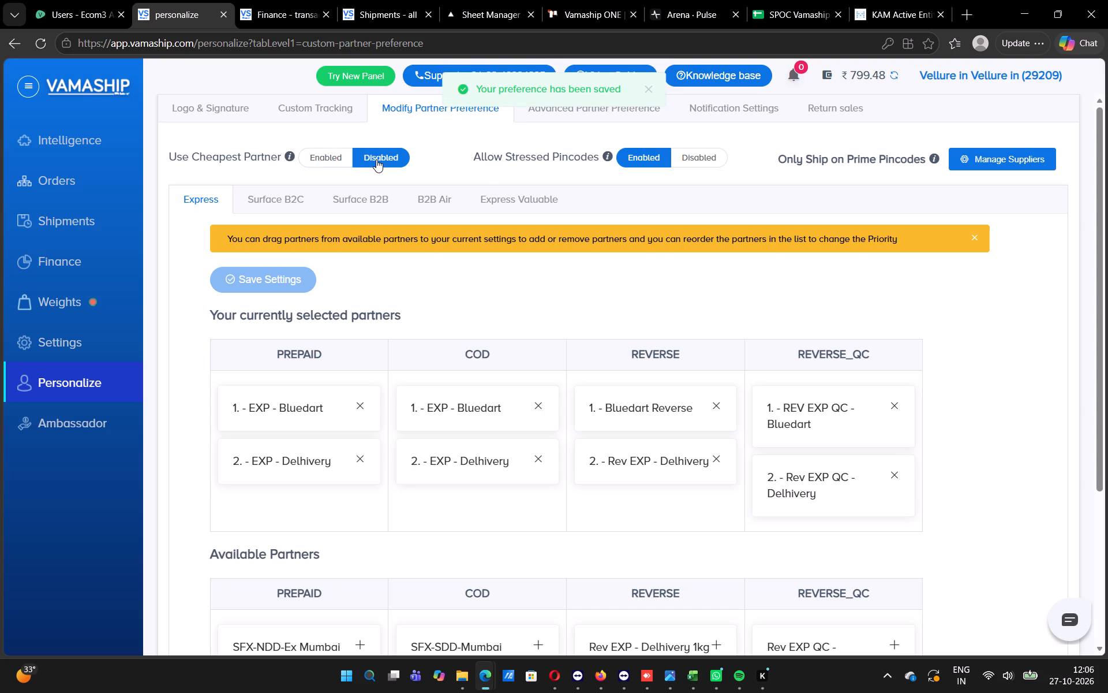
Look through the selected and available Express partners in the client's partner preferences.
{"action": "left_click_drag", "start_coordinate": [1099, 260], "coordinate": [1098, 277]}
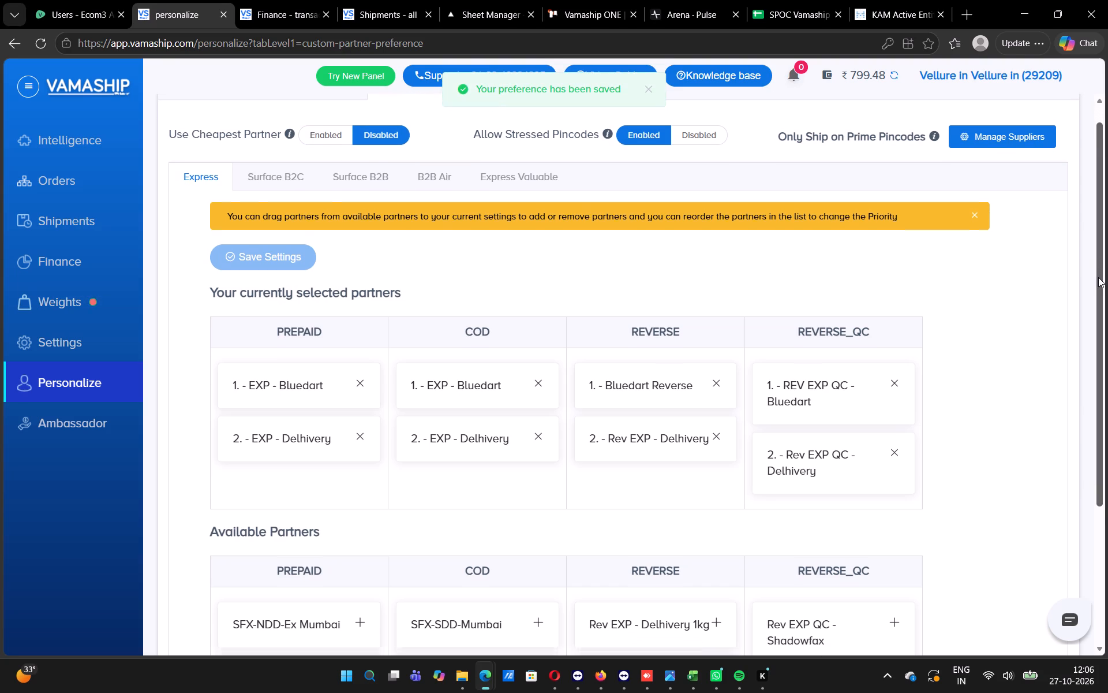
{"action": "left_click_drag", "start_coordinate": [1098, 277], "coordinate": [1096, 331]}
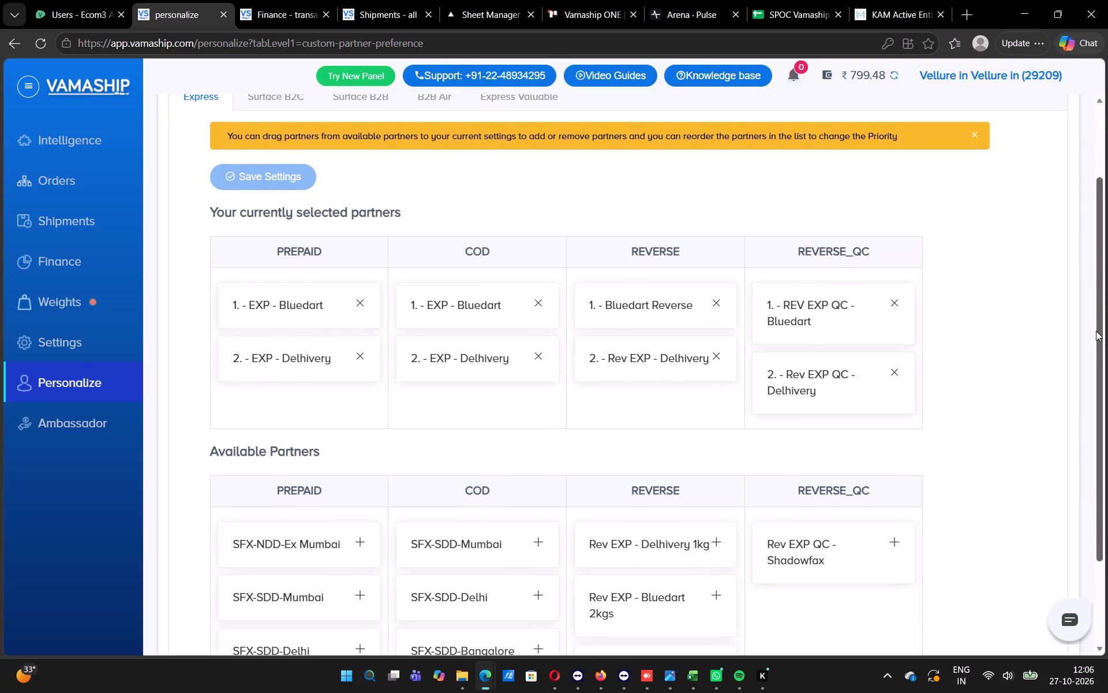
{"action": "left_click_drag", "start_coordinate": [1096, 331], "coordinate": [1107, 216]}
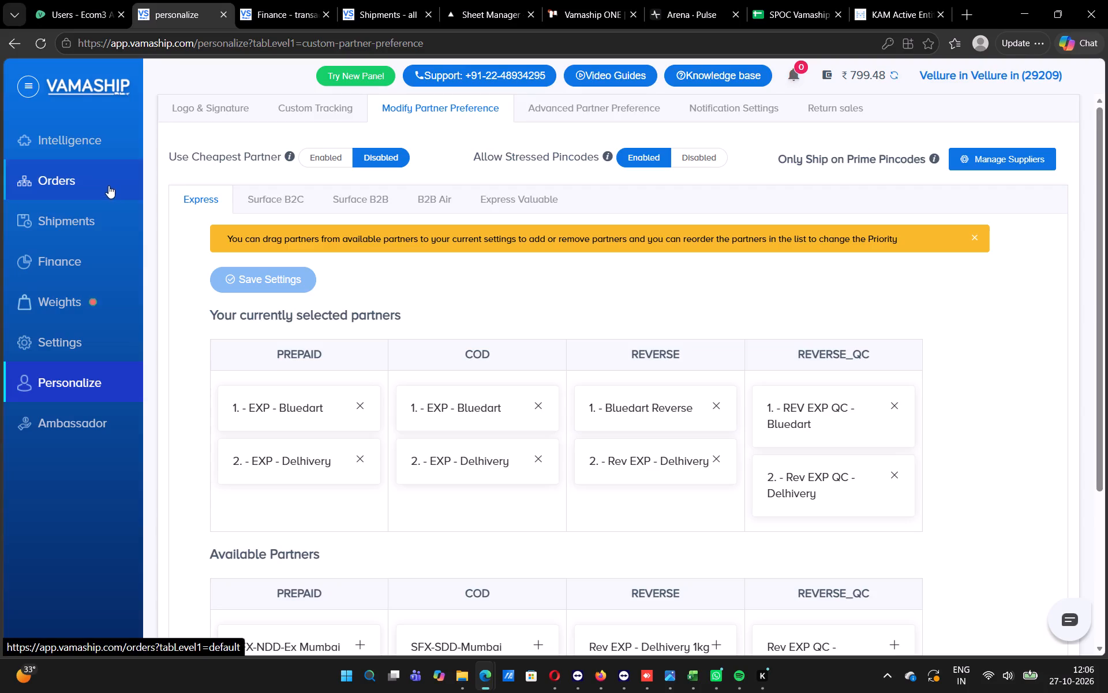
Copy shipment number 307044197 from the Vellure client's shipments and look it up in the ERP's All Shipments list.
{"action": "left_click", "coordinate": [76, 223]}
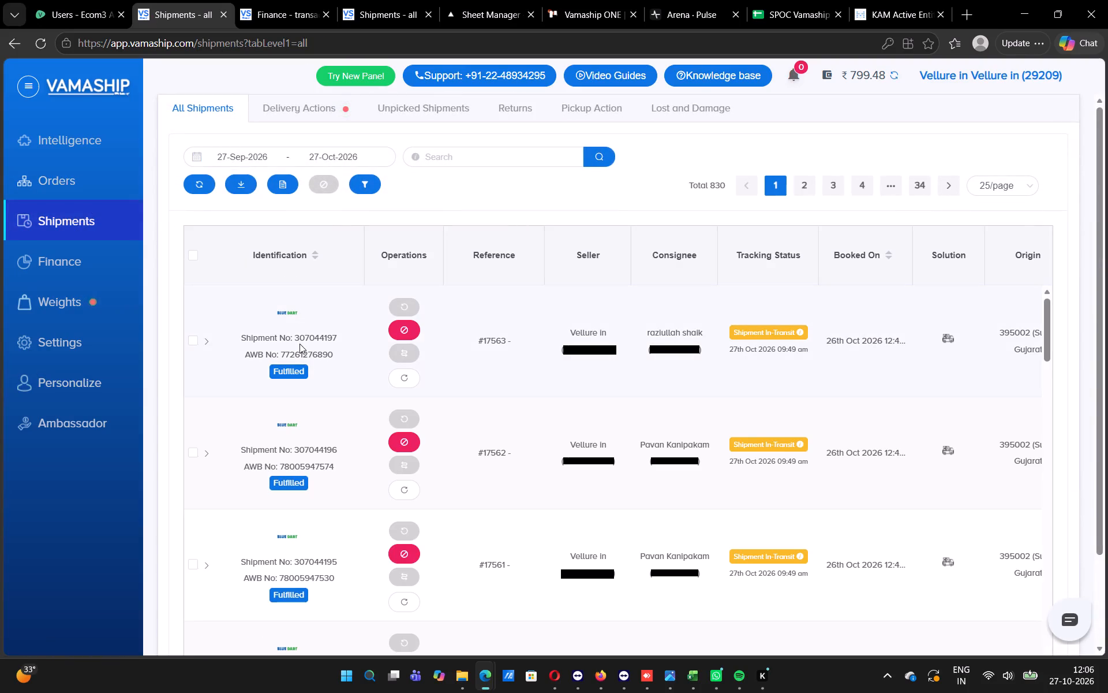
{"action": "left_click_drag", "start_coordinate": [294, 339], "coordinate": [346, 338]}
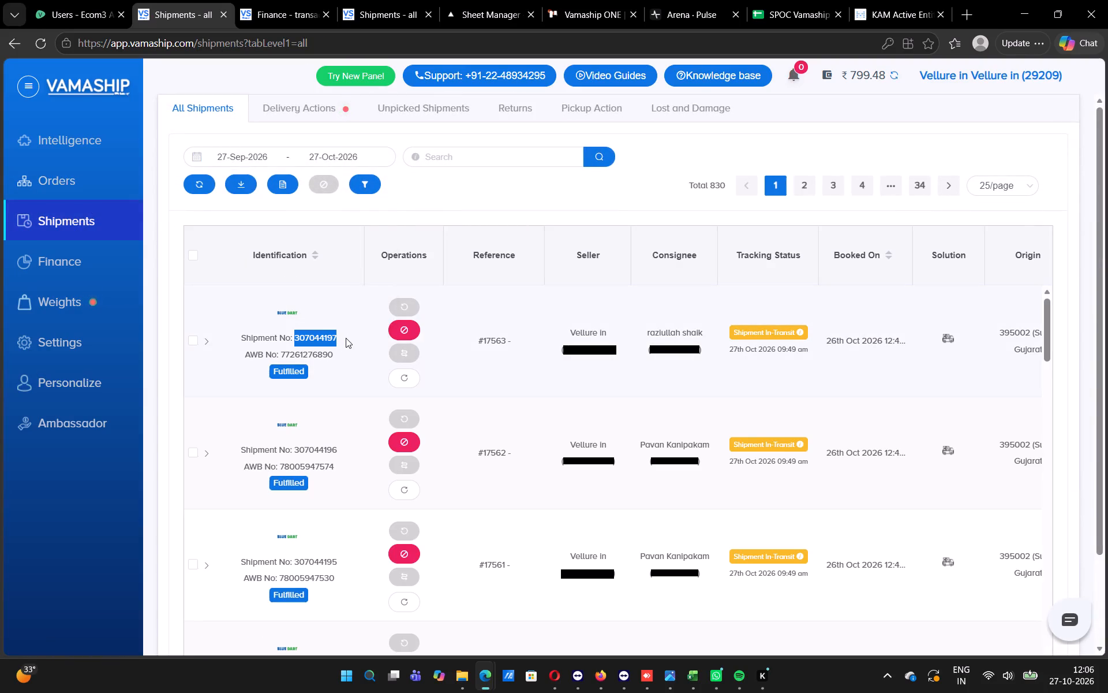
{"action": "key", "text": "ctrl+c"}
{"action": "left_click", "coordinate": [82, 5]}
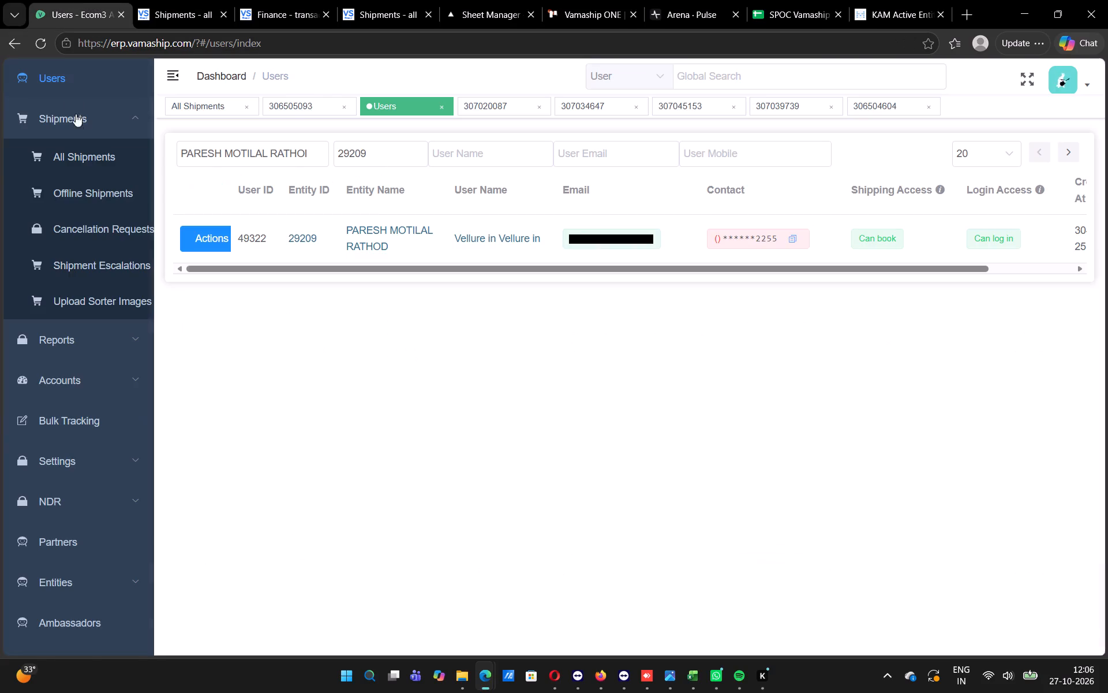
{"action": "left_click", "coordinate": [78, 166]}
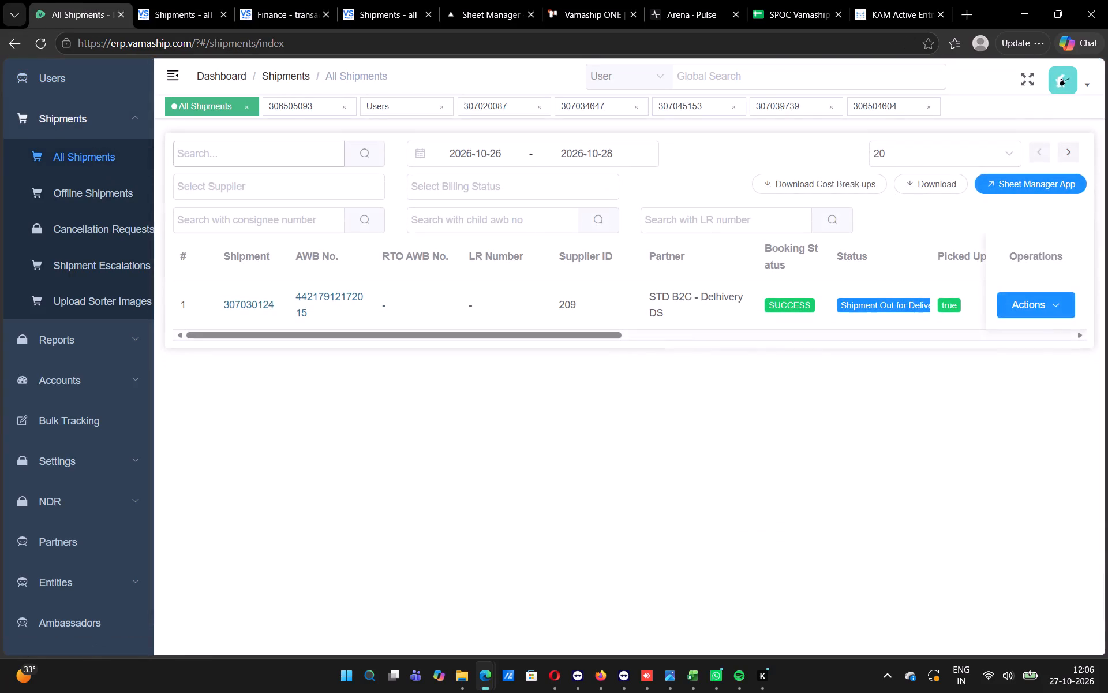
{"action": "left_click", "coordinate": [184, 154]}
{"action": "key", "text": "ctrl+v"}
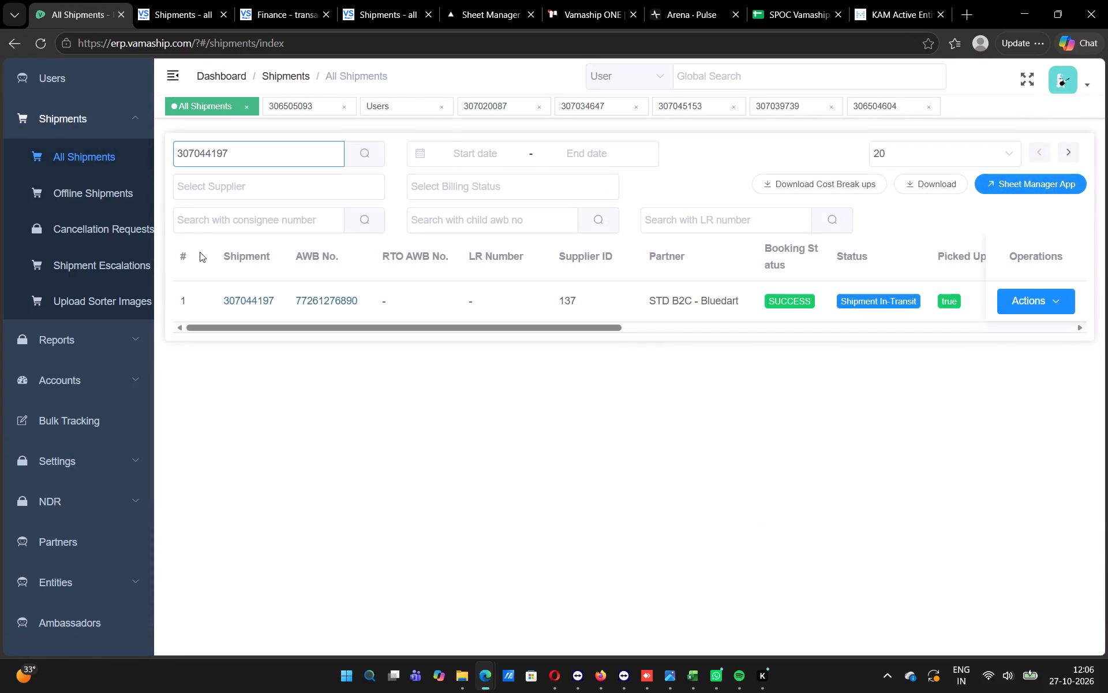
Return to the Vellure client panel and look over its Settings profile and disputable Weights pages.
{"action": "left_click", "coordinate": [193, 3]}
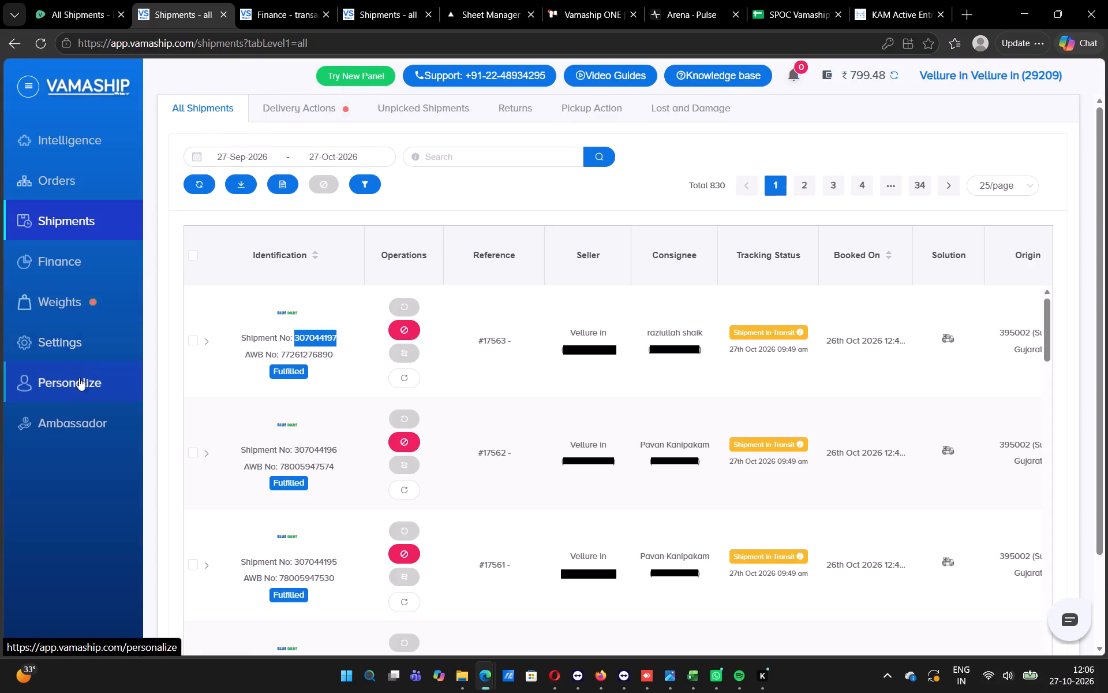
{"action": "left_click", "coordinate": [68, 336]}
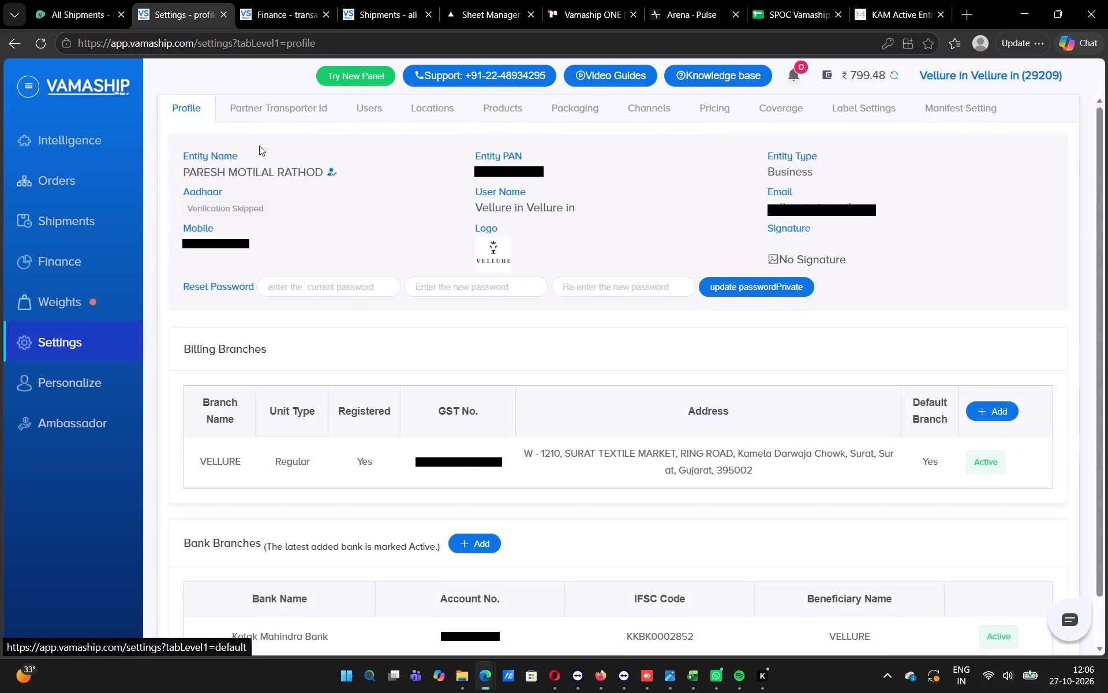
{"action": "left_click", "coordinate": [56, 313]}
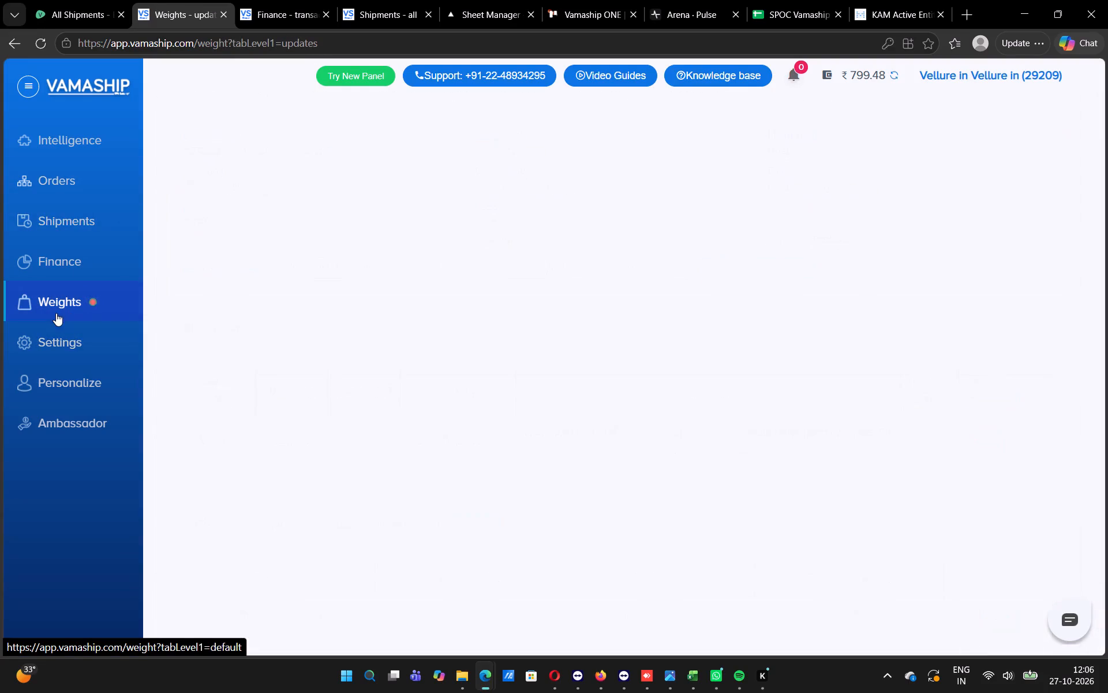
{"action": "left_click", "coordinate": [68, 348]}
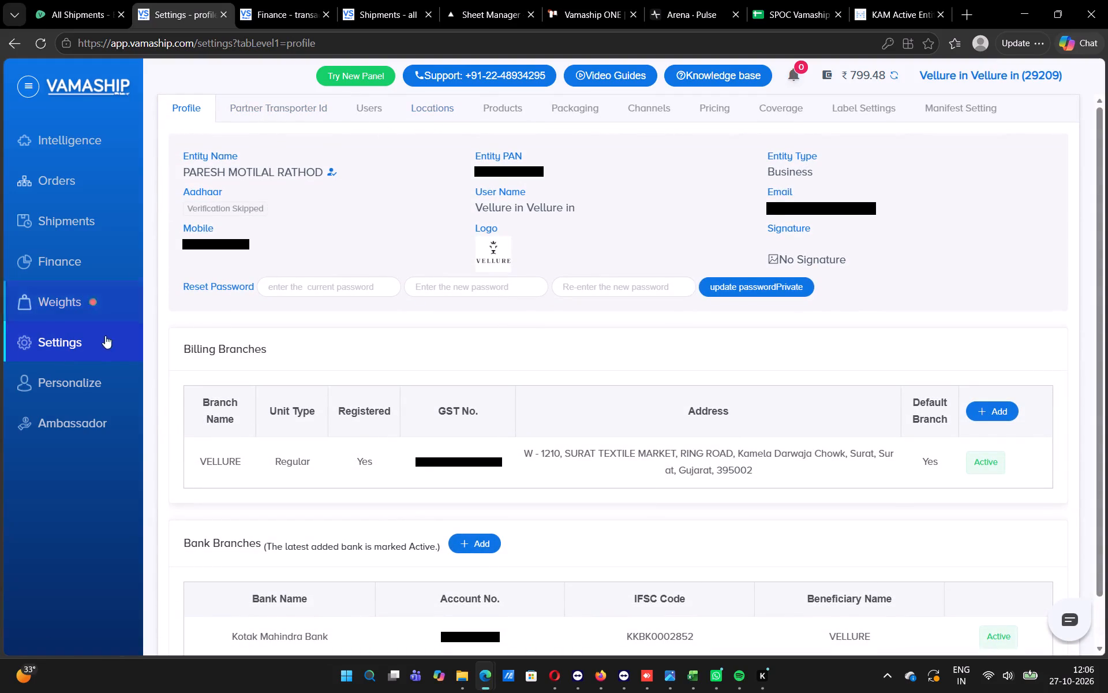
Remove STD B2C - Shadowfax from both the Prepaid and COD selected partners in the client's Surface B2C preferences.
{"action": "left_click", "coordinate": [80, 379]}
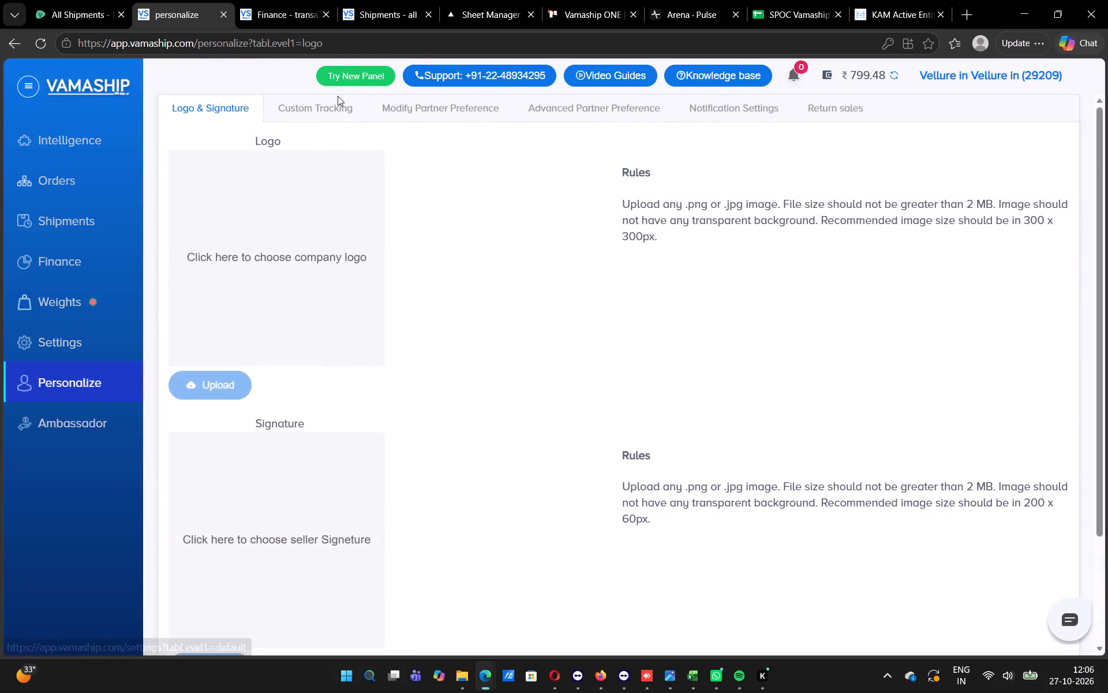
{"action": "left_click", "coordinate": [409, 109]}
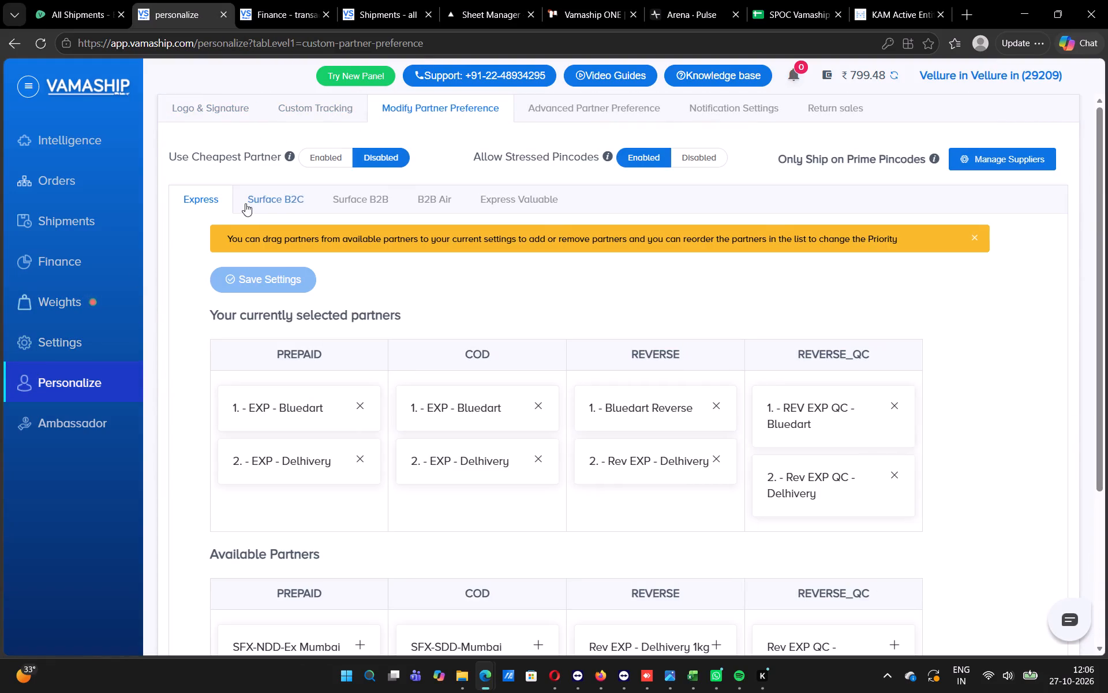
{"action": "left_click", "coordinate": [258, 205]}
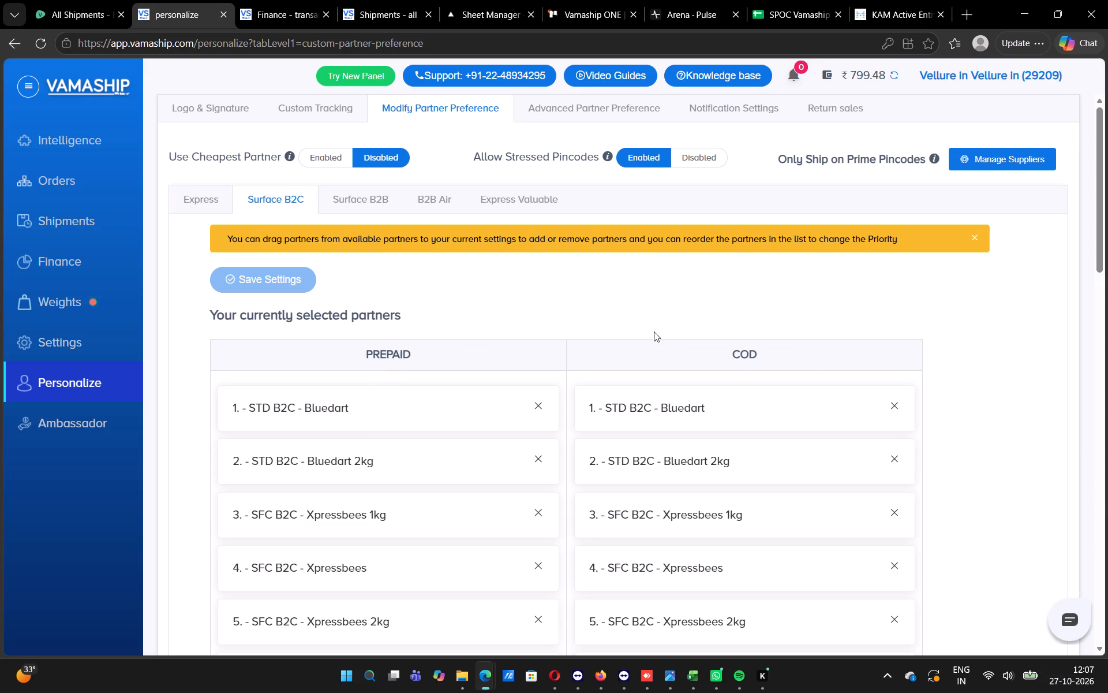
{"action": "left_click_drag", "start_coordinate": [1099, 240], "coordinate": [1099, 270]}
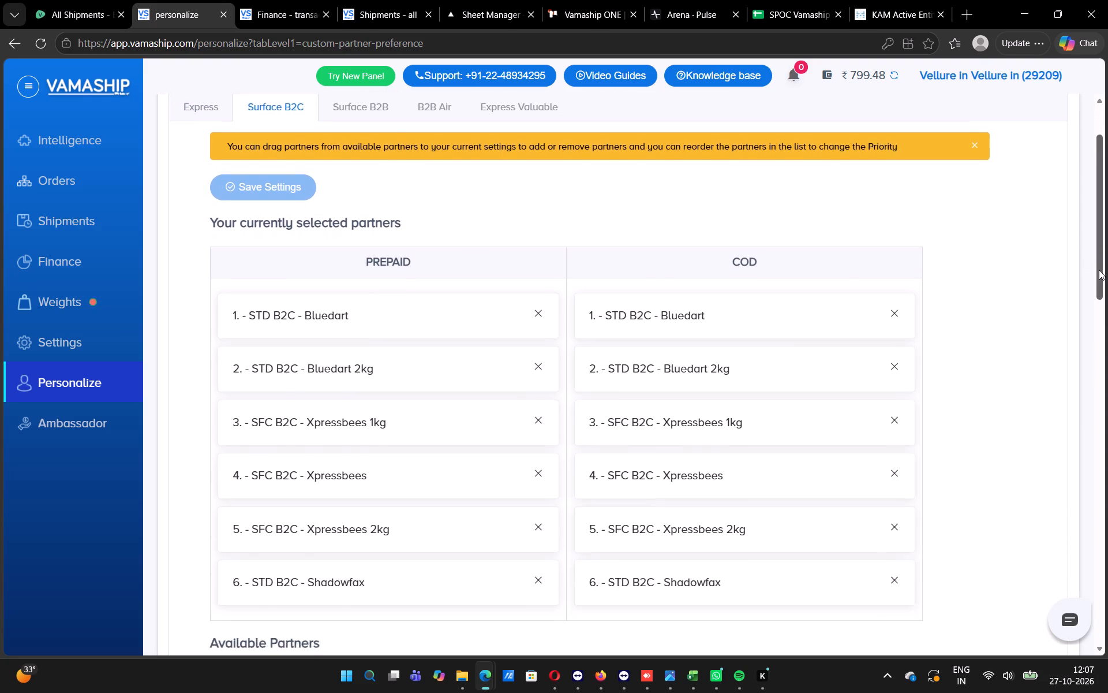
{"action": "left_click_drag", "start_coordinate": [1099, 270], "coordinate": [1096, 291]}
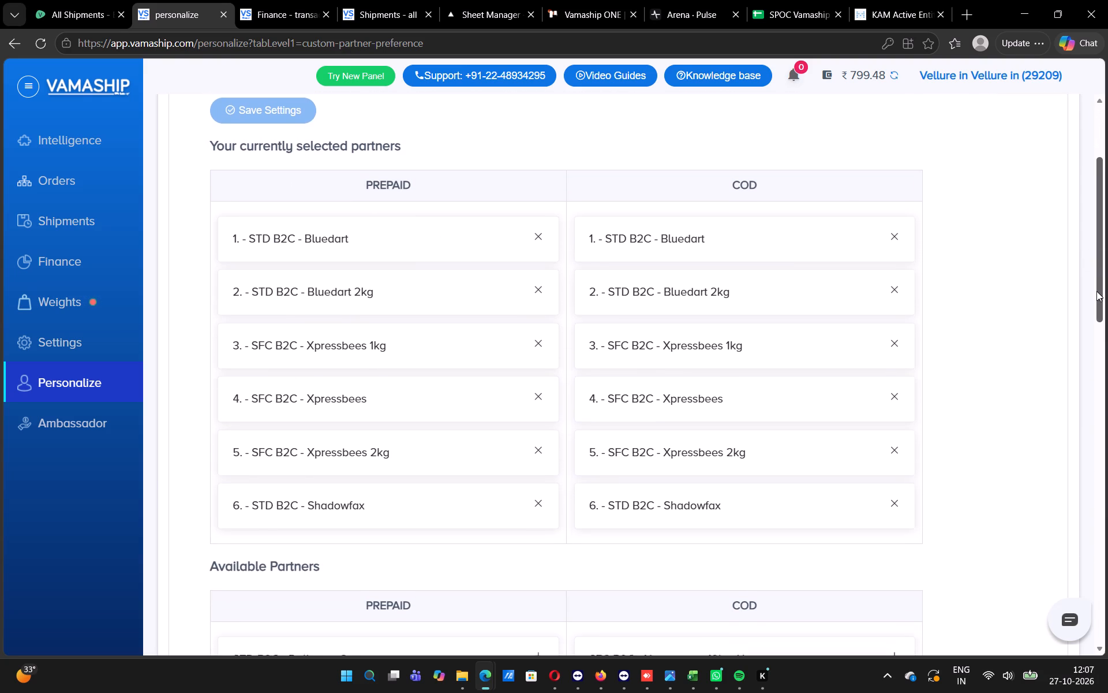
{"action": "left_click_drag", "start_coordinate": [1096, 291], "coordinate": [1101, 321]}
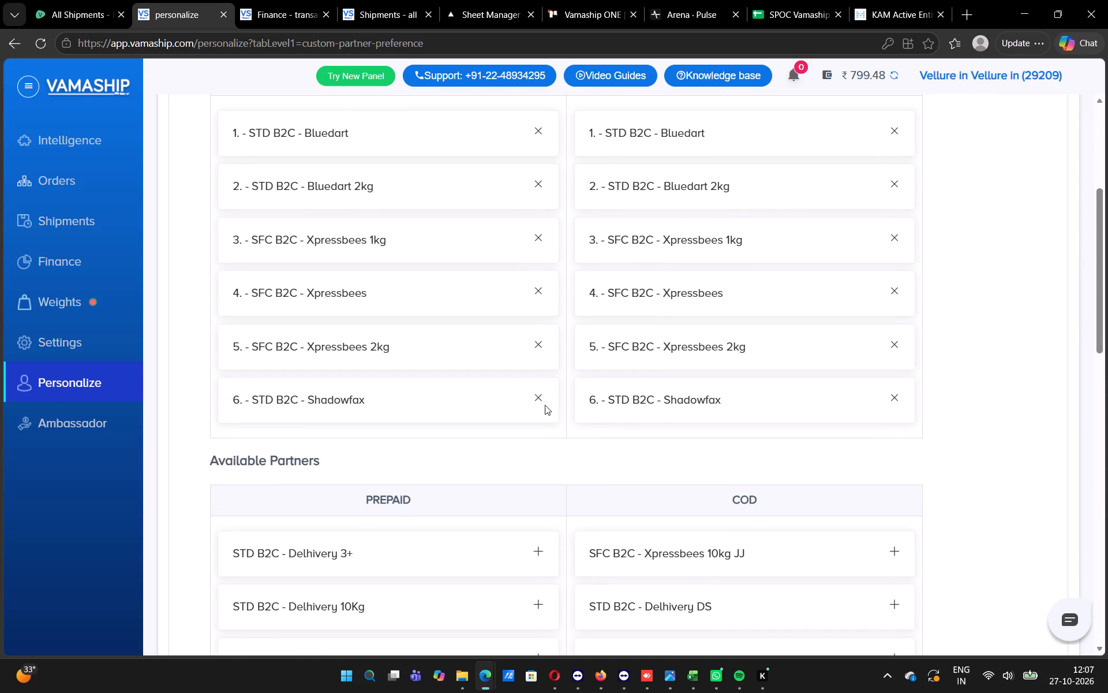
{"action": "left_click", "coordinate": [540, 400]}
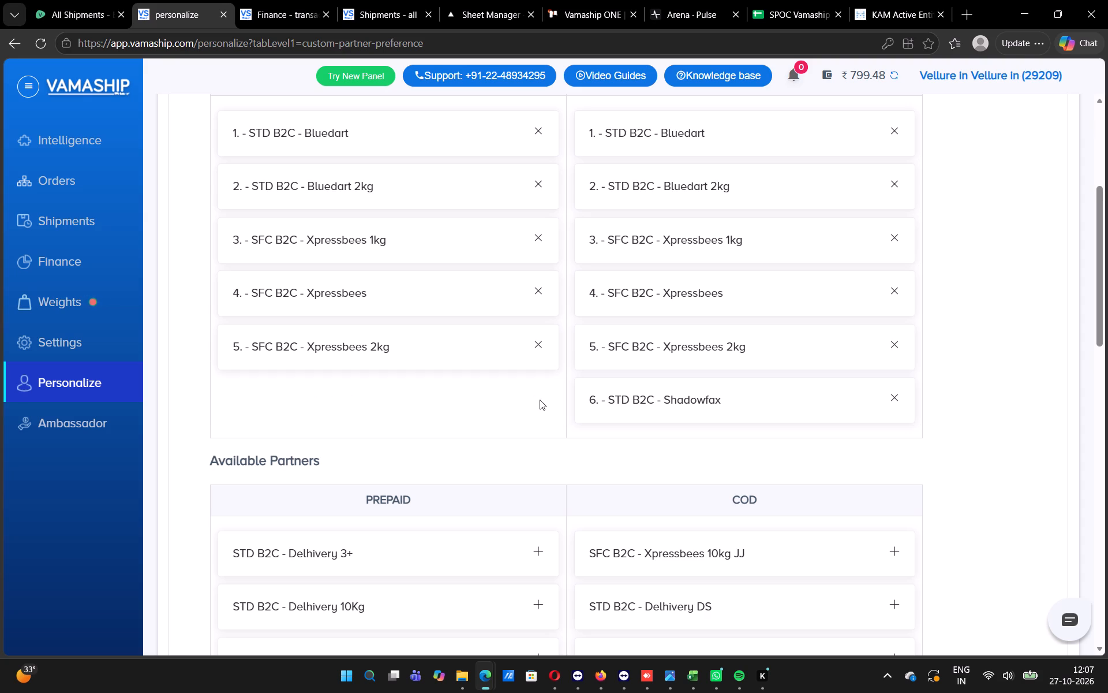
{"action": "left_click", "coordinate": [893, 398]}
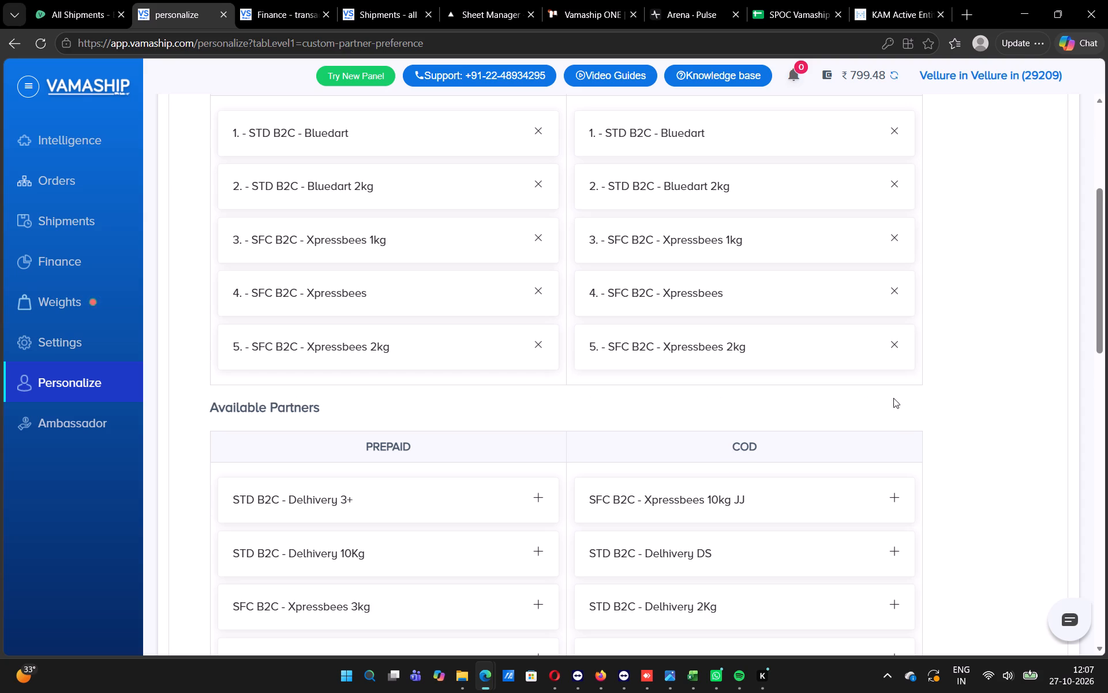
Check the Surface B2C selected and available partners down to the end of the list, then save the preference settings.
{"action": "left_click_drag", "start_coordinate": [1100, 299], "coordinate": [1107, 248]}
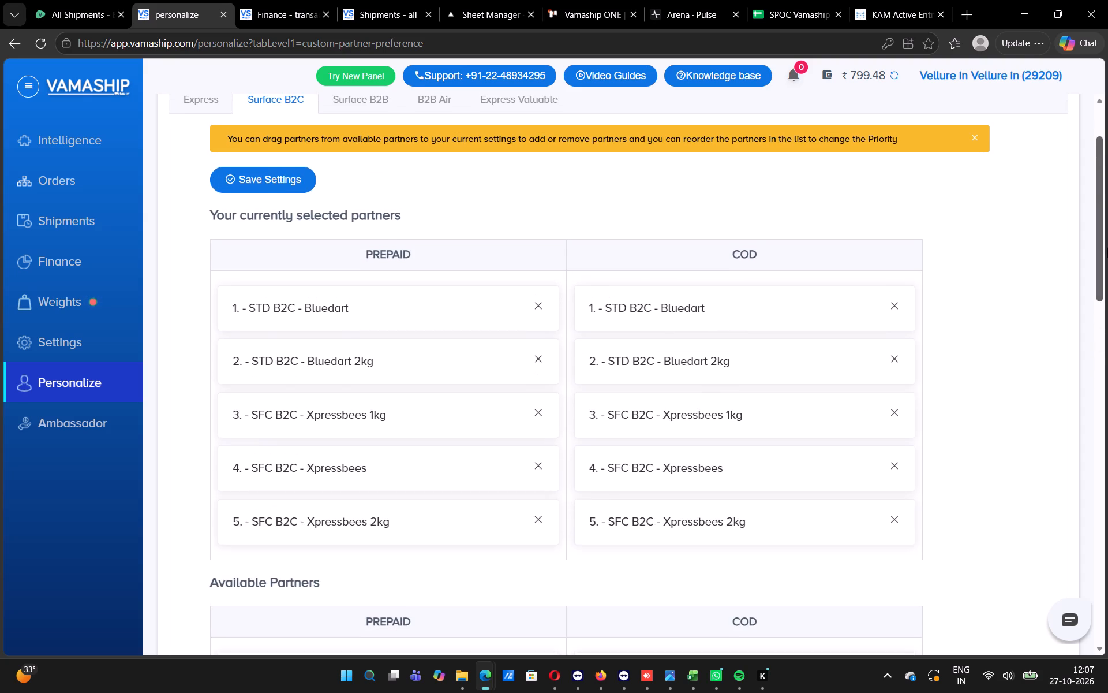
{"action": "left_click_drag", "start_coordinate": [1107, 248], "coordinate": [1107, 290]}
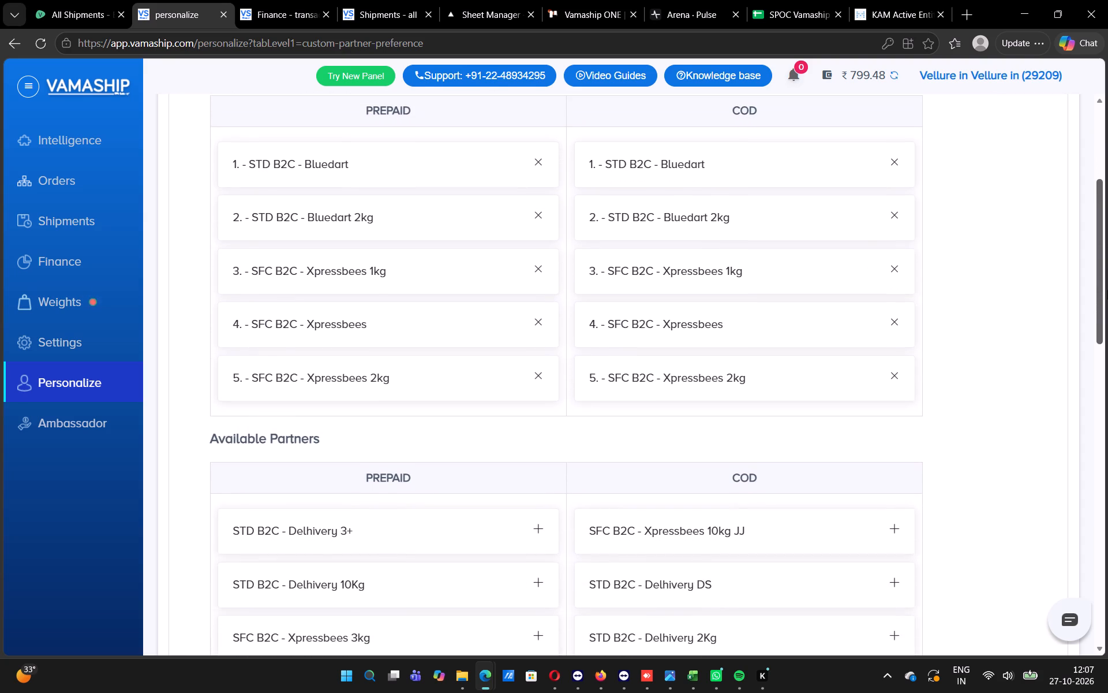
{"action": "left_click_drag", "start_coordinate": [1107, 290], "coordinate": [1093, 464]}
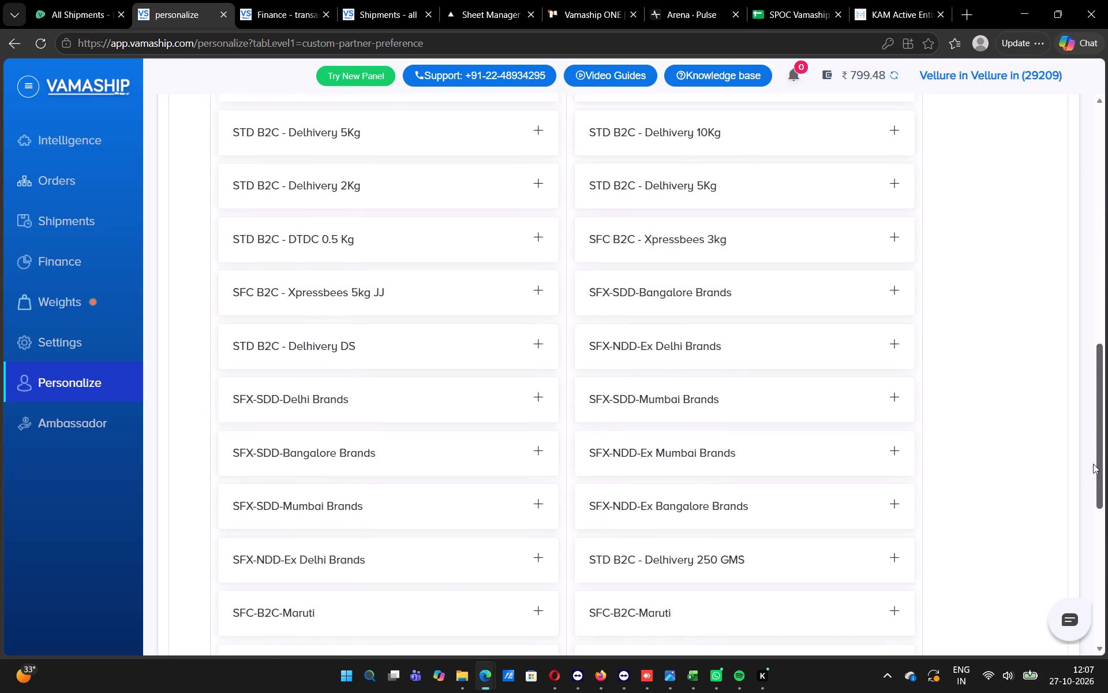
{"action": "left_click_drag", "start_coordinate": [1093, 464], "coordinate": [1085, 538]}
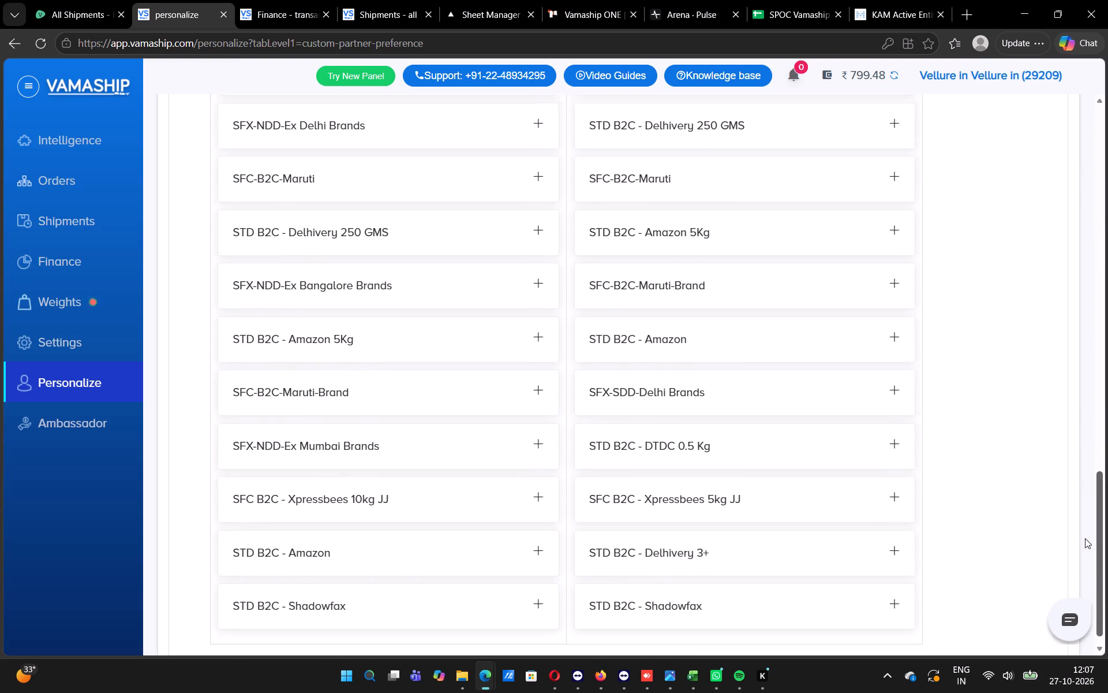
{"action": "left_click_drag", "start_coordinate": [1085, 538], "coordinate": [1107, 316]}
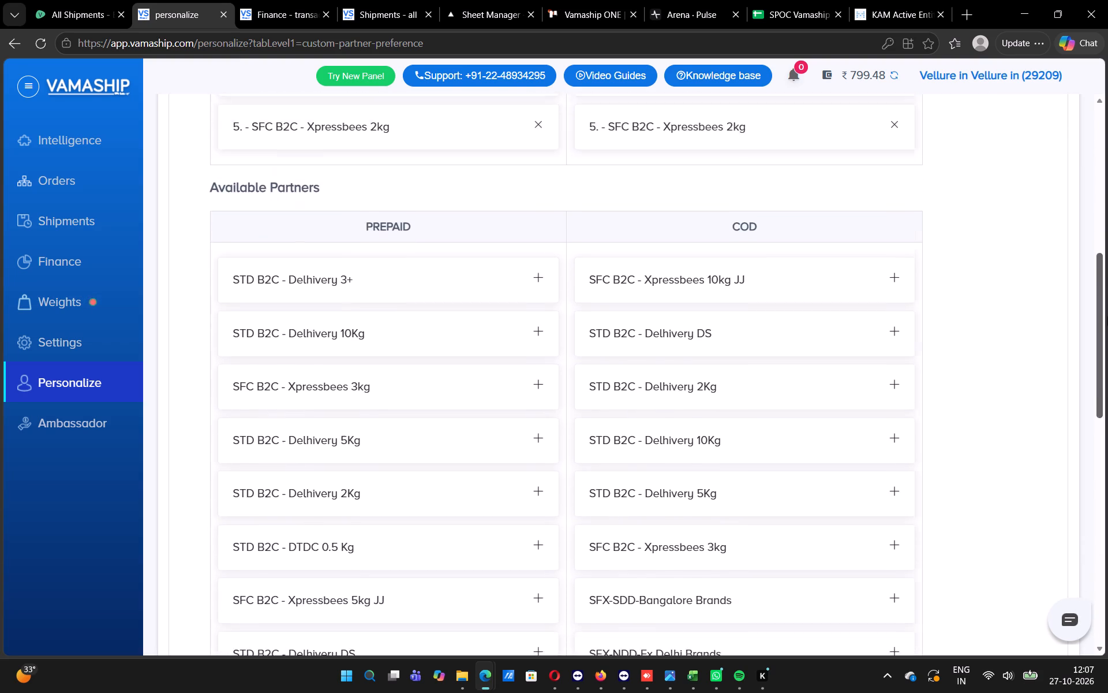
{"action": "left_click_drag", "start_coordinate": [1107, 316], "coordinate": [1107, 174]}
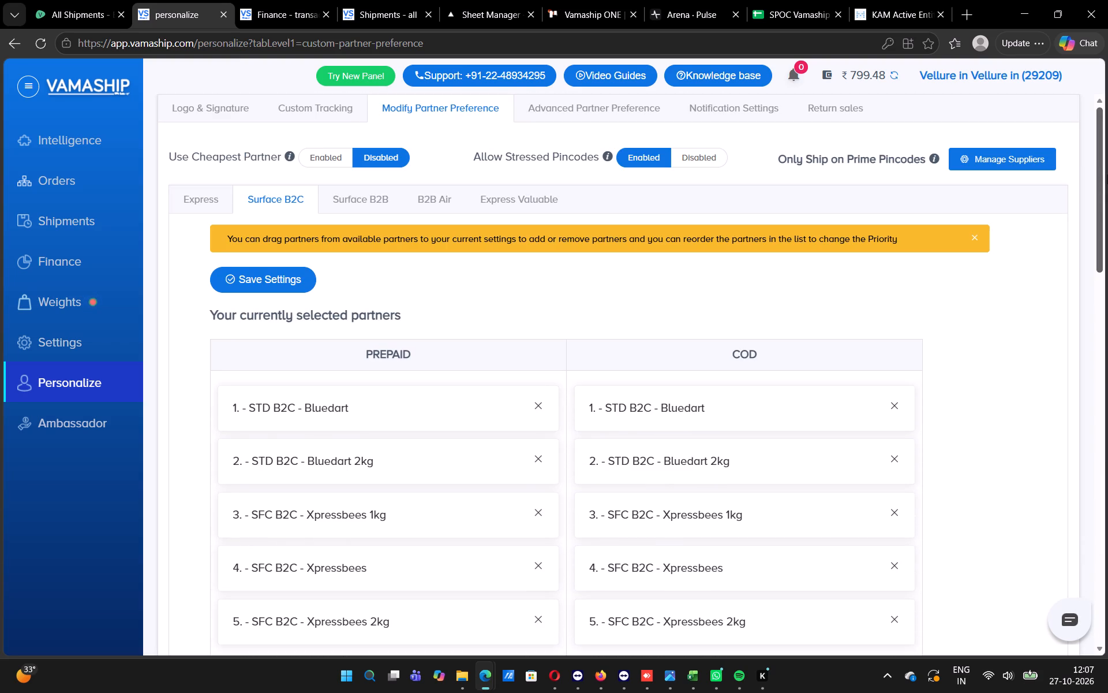
{"action": "left_click_drag", "start_coordinate": [1107, 174], "coordinate": [1106, 211]}
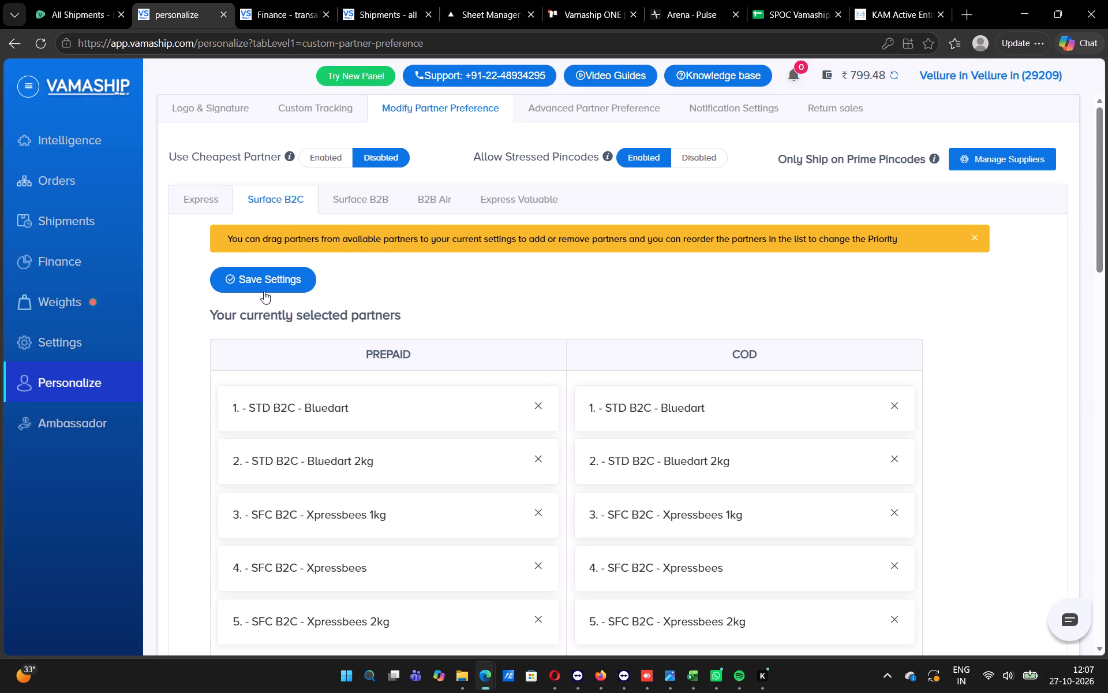
{"action": "left_click", "coordinate": [269, 279]}
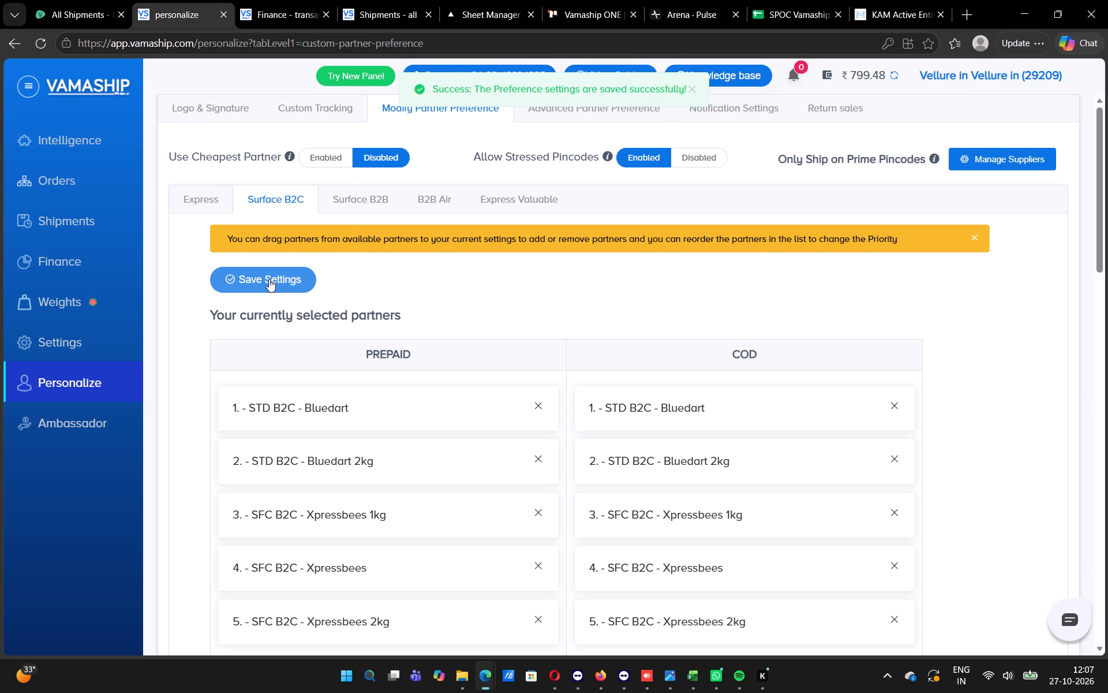
Read the "need to block a partner for entity" card in the Vamaship ONE board's Support list and close it.
{"action": "left_click", "coordinate": [578, 9]}
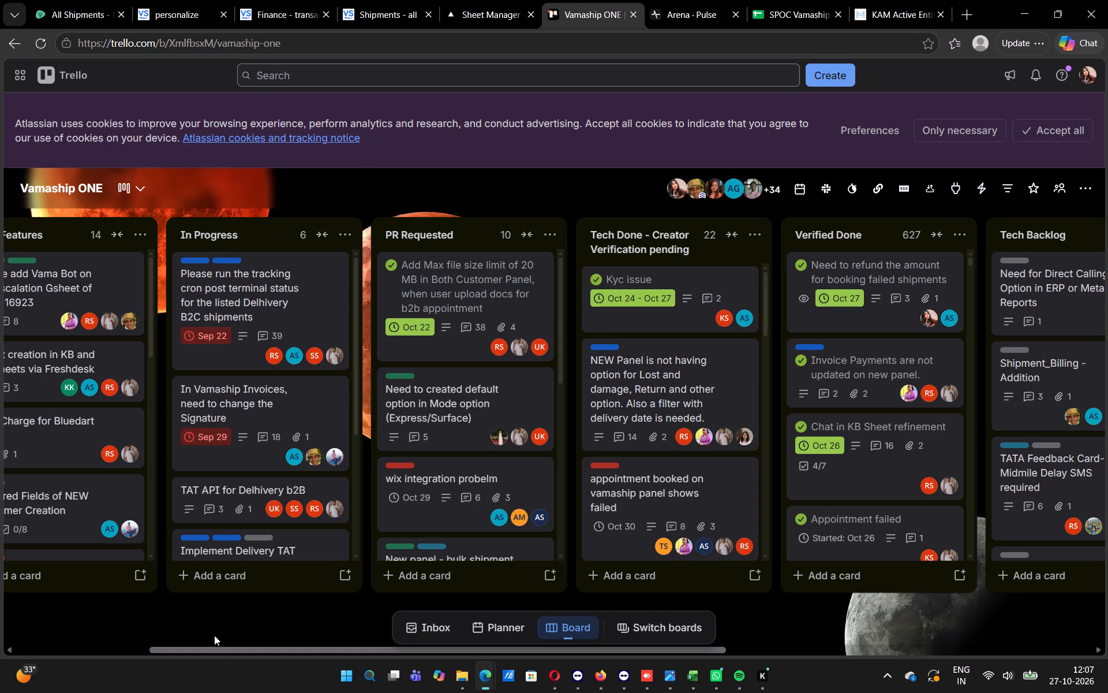
{"action": "left_click_drag", "start_coordinate": [209, 651], "coordinate": [106, 669]}
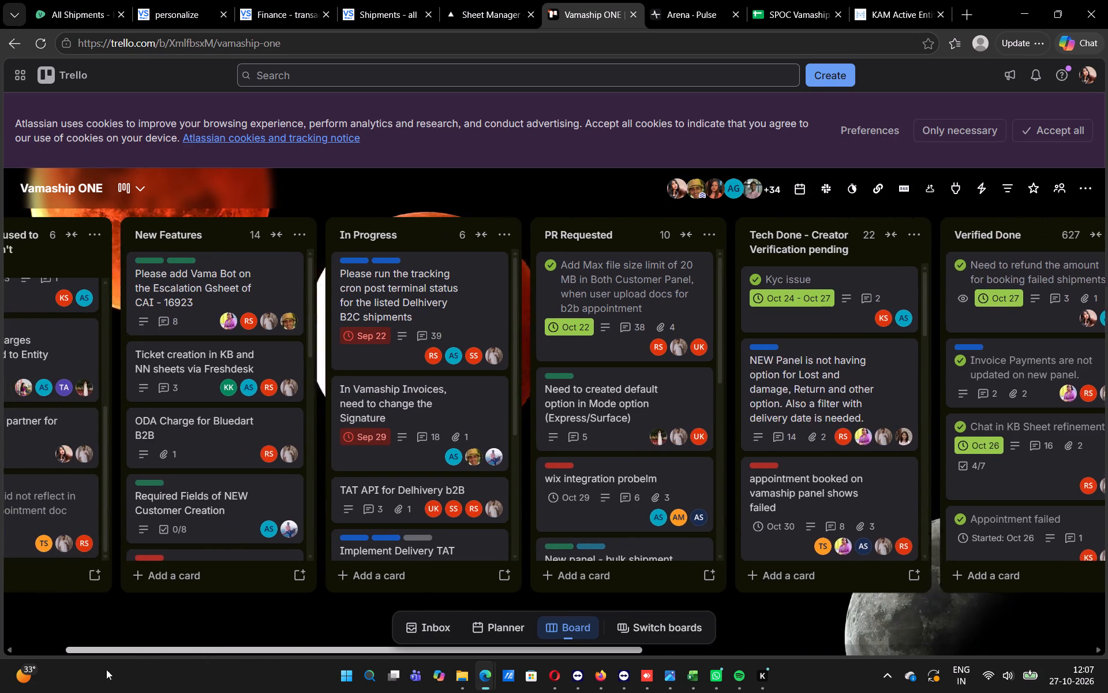
{"action": "left_click_drag", "start_coordinate": [106, 669], "coordinate": [19, 667]}
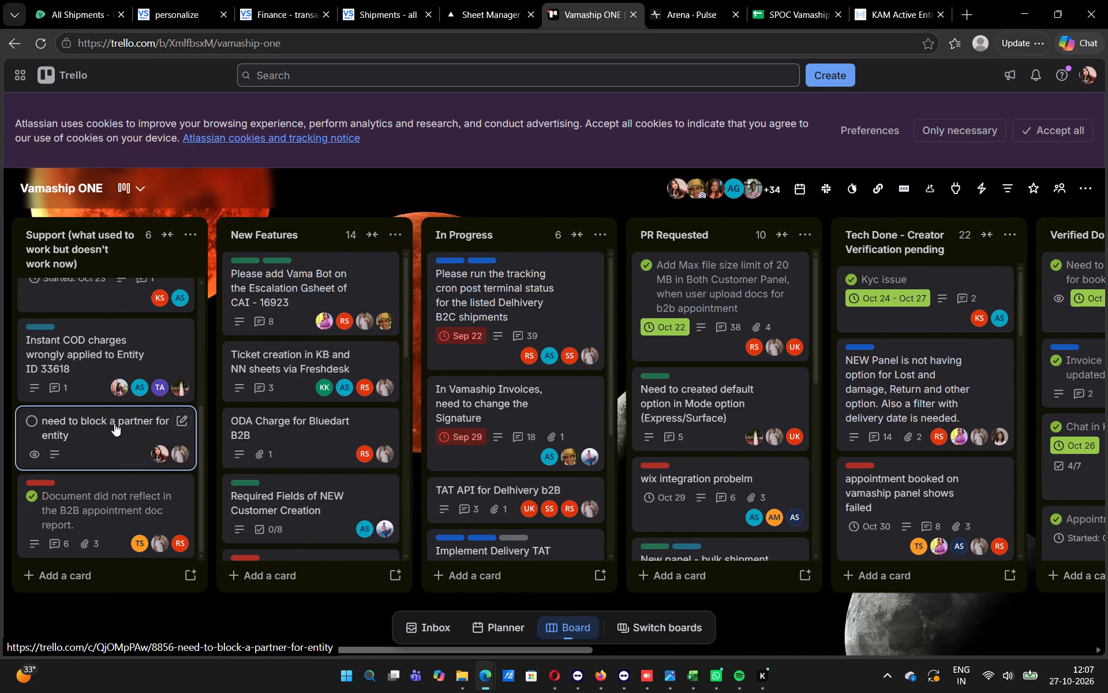
{"action": "left_click", "coordinate": [114, 423]}
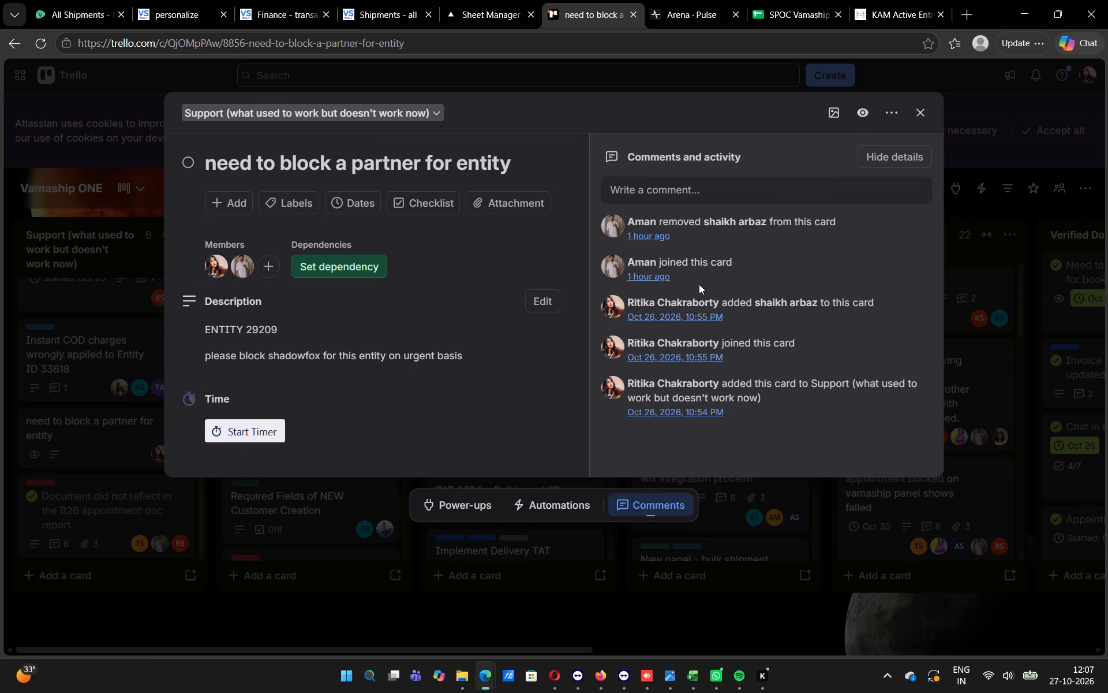
{"action": "left_click", "coordinate": [909, 110]}
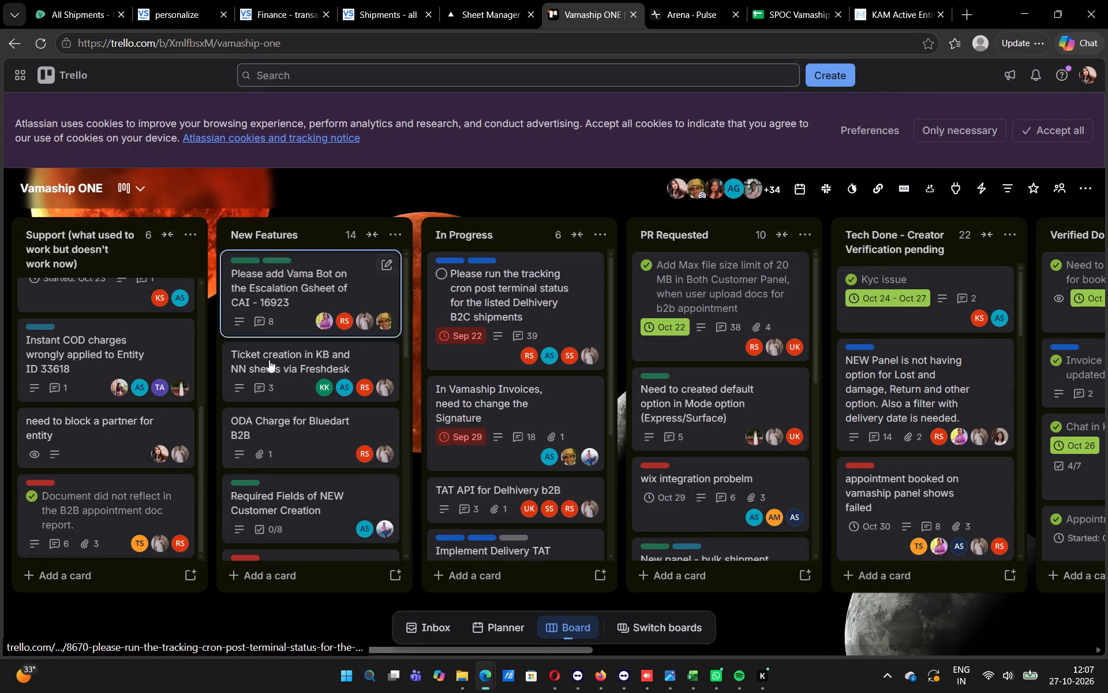
Switch back to the ERP's All Shipments list.
{"action": "left_click", "coordinate": [83, 0]}
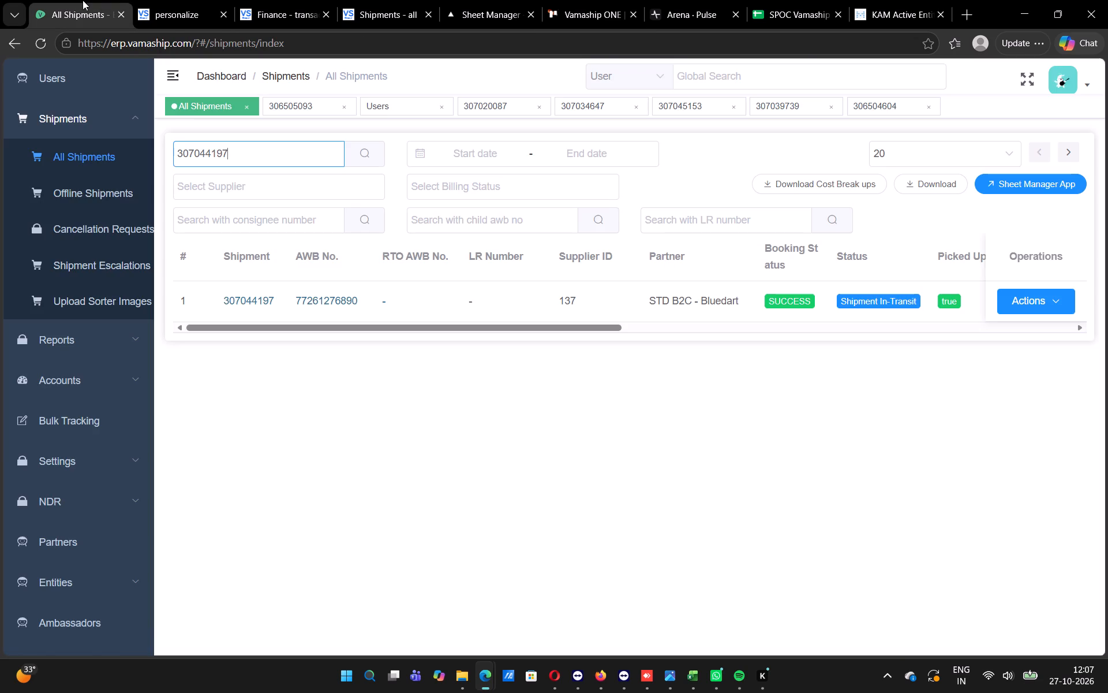
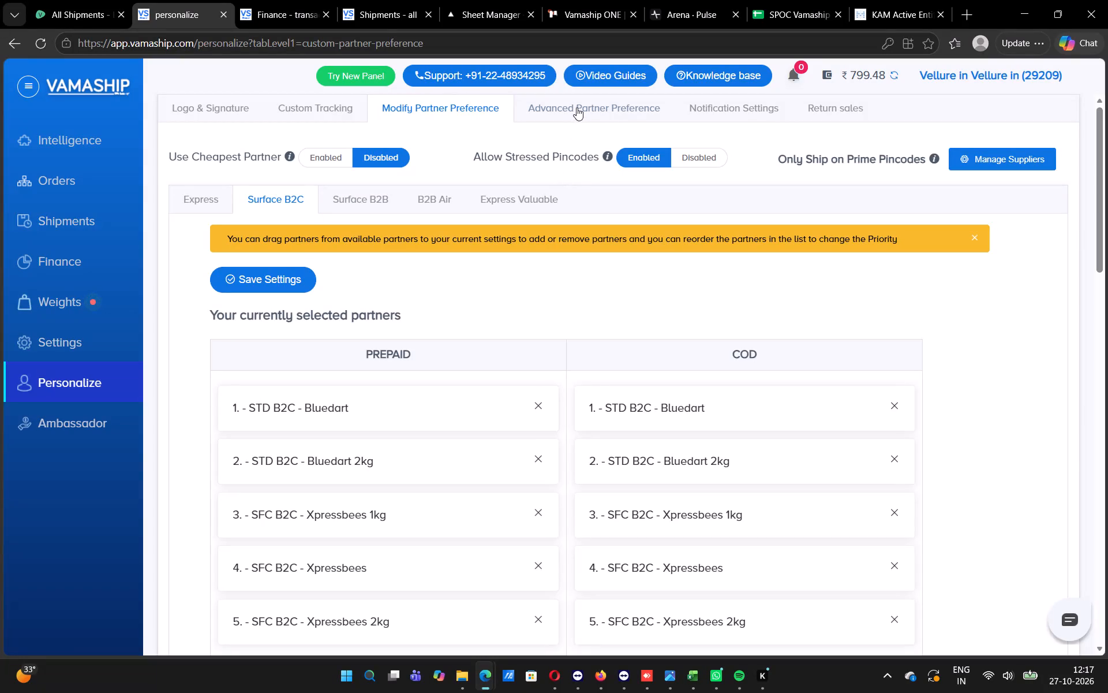
Check the client's advanced partner preference rules for Express.
{"action": "left_click", "coordinate": [577, 107]}
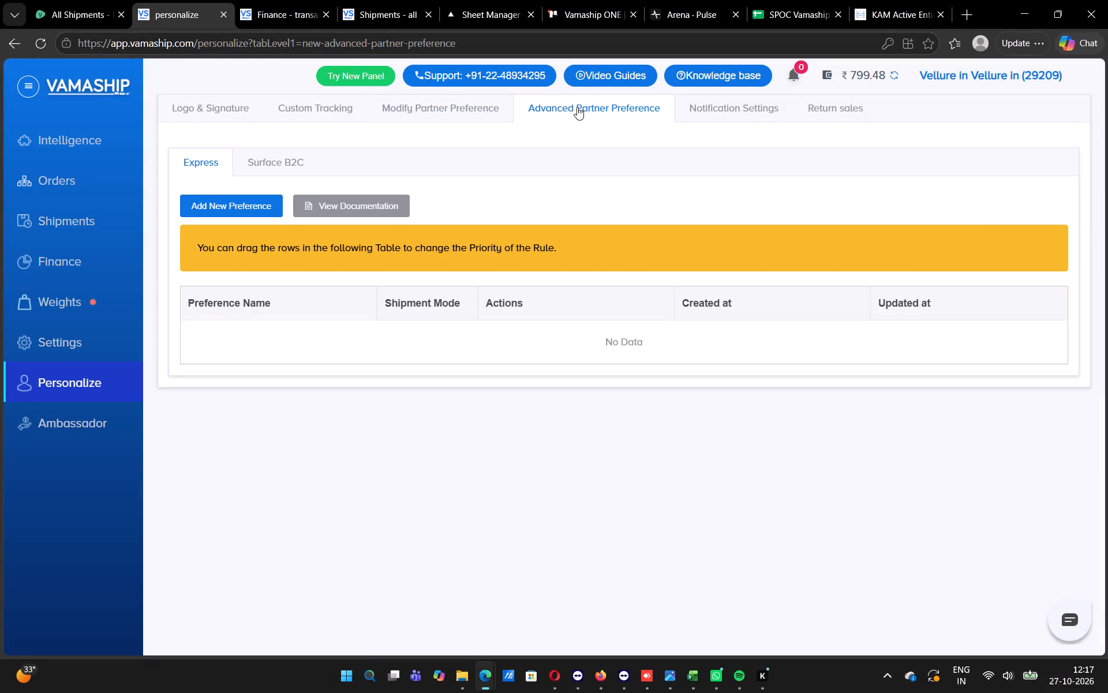
Look over the Kalesh Bhandar escalations sheet, the SPOC Vamaship list and the KAM Active Entities report.
{"action": "left_click", "coordinate": [518, 1]}
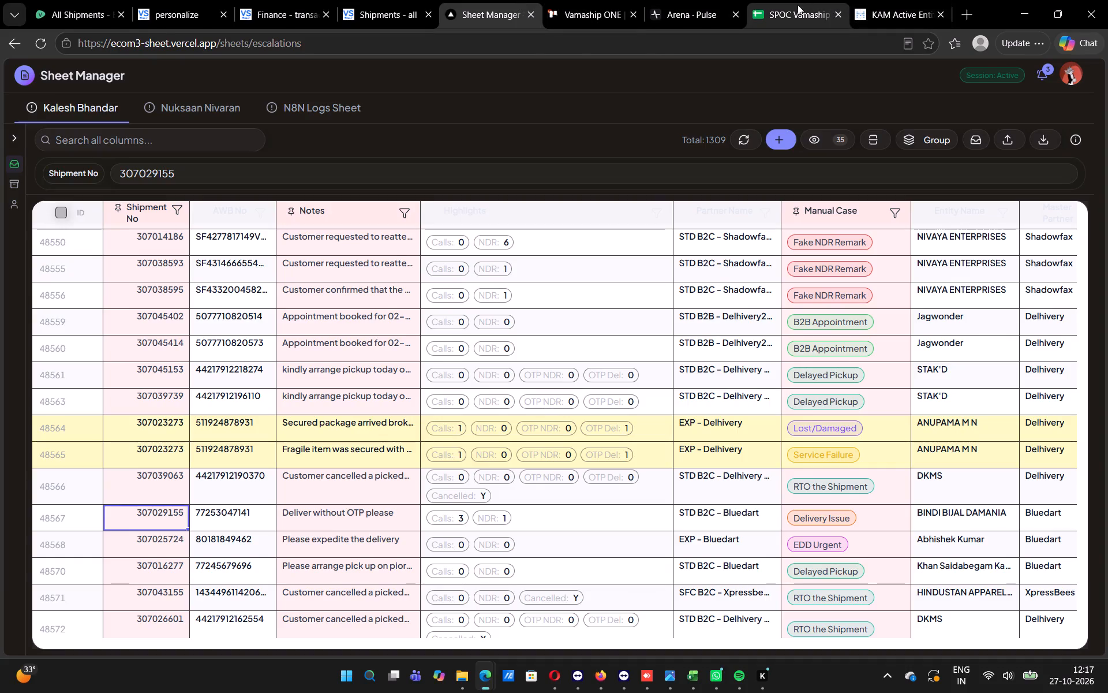
{"action": "left_click", "coordinate": [798, 5]}
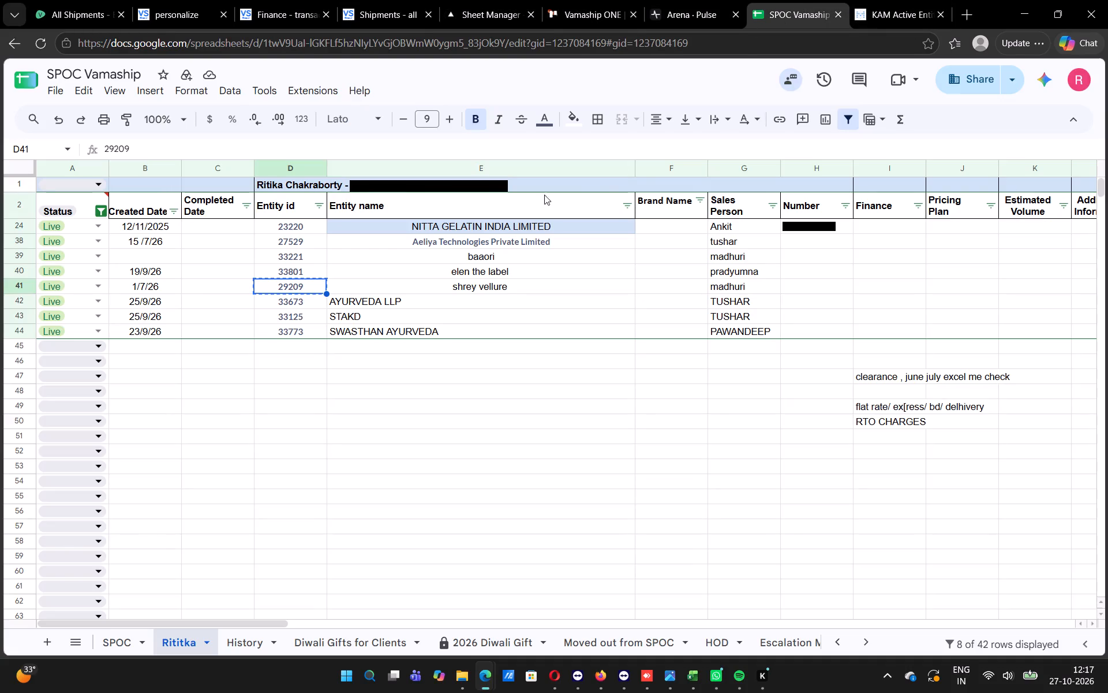
{"action": "left_click", "coordinate": [903, 0]}
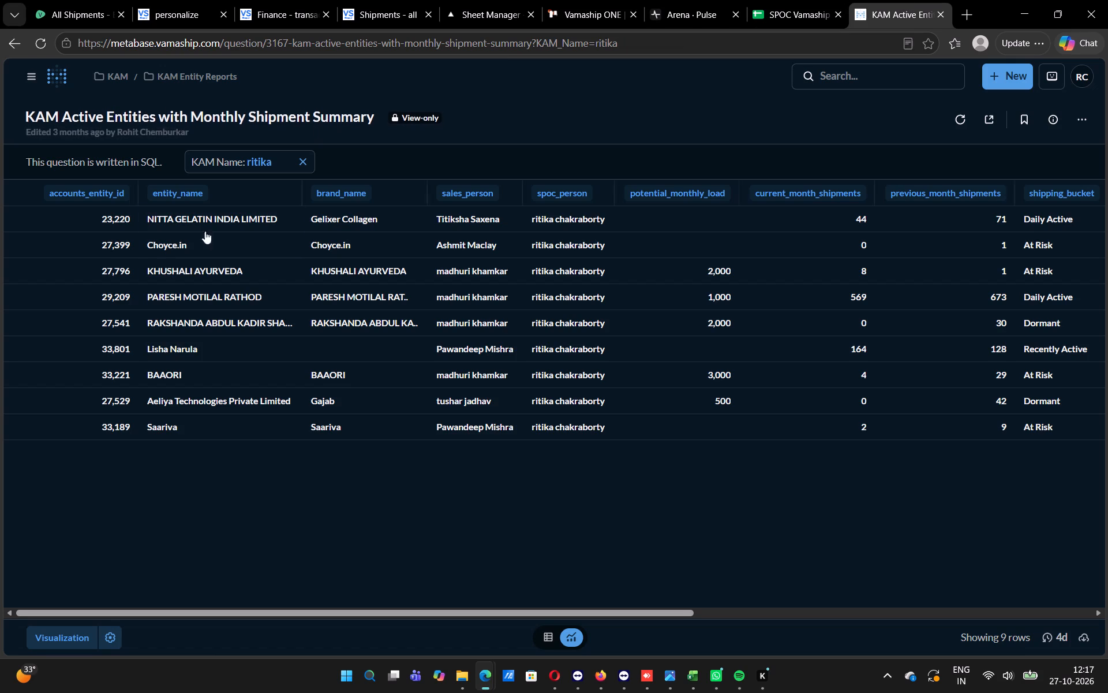
Leave the KAM Active Entities with Monthly Shipment Summary report and close its browser tab.
{"action": "right_click", "coordinate": [623, 409]}
{"action": "left_click", "coordinate": [683, 32]}
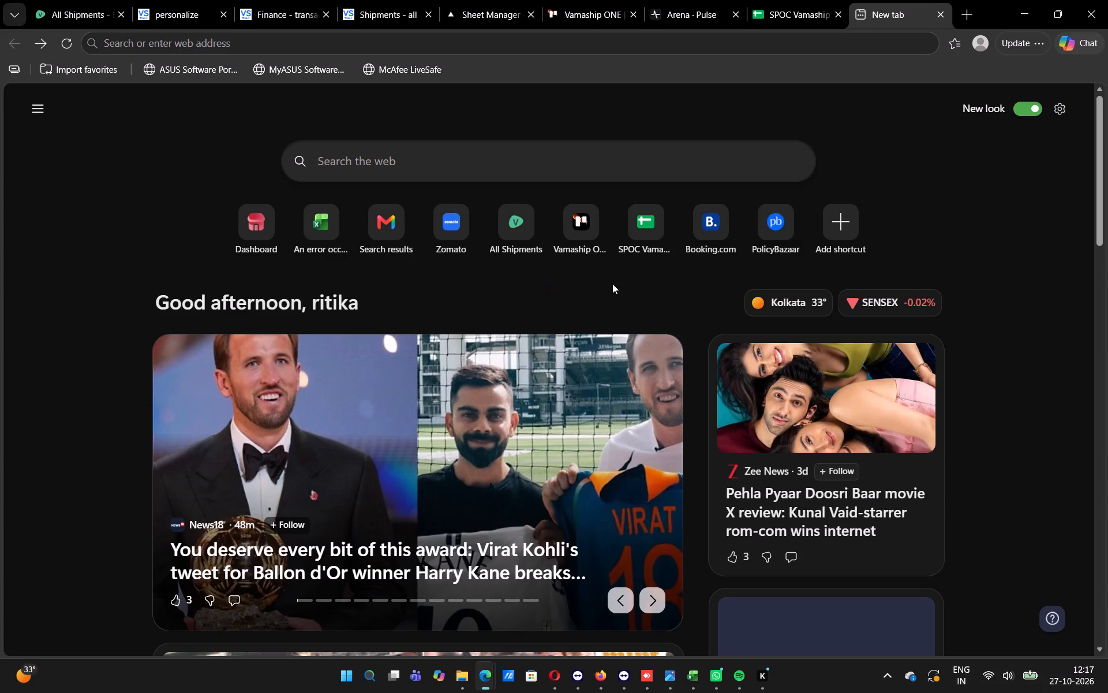
{"action": "left_click", "coordinate": [944, 13]}
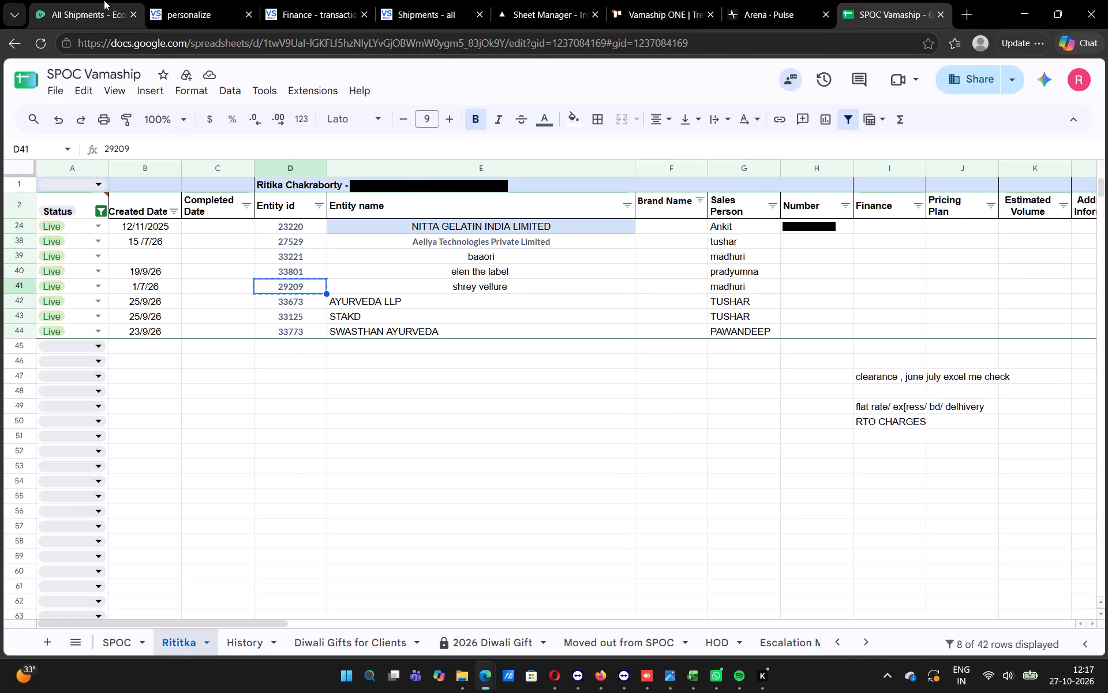
Switch back to the ERP's All Shipments list.
{"action": "left_click", "coordinate": [102, 1]}
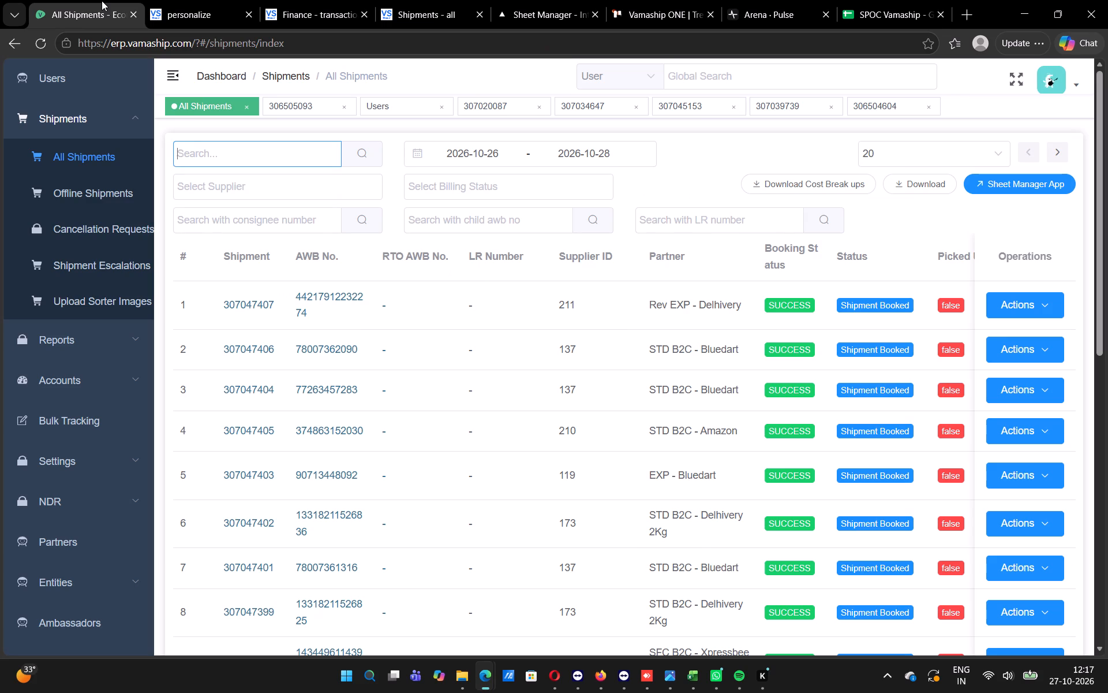
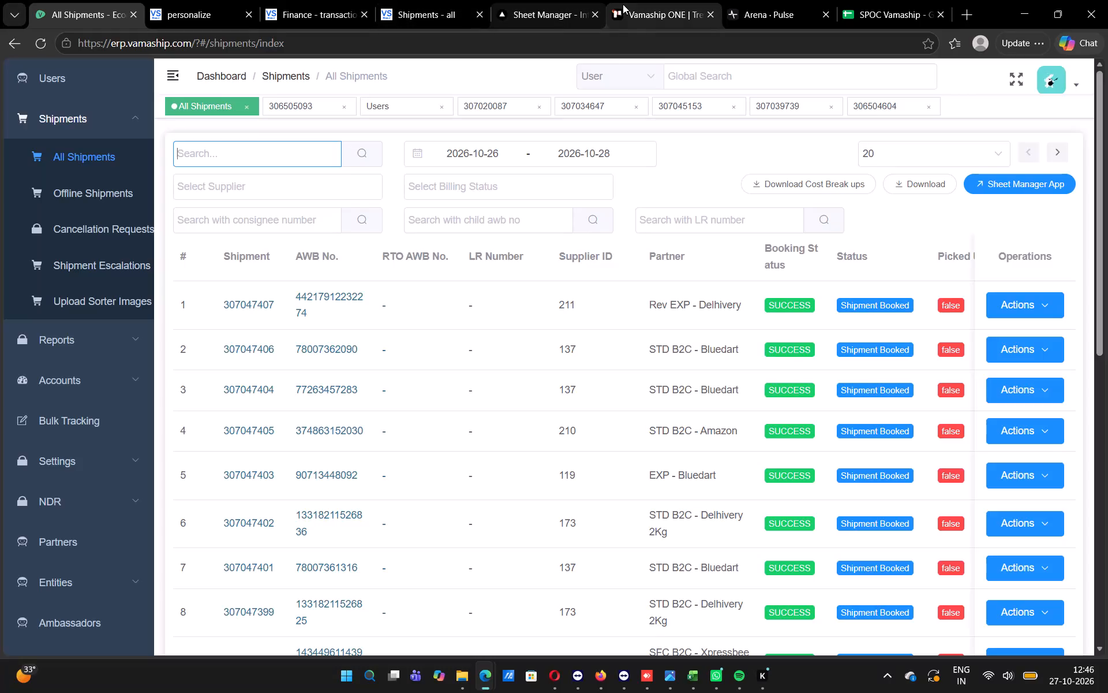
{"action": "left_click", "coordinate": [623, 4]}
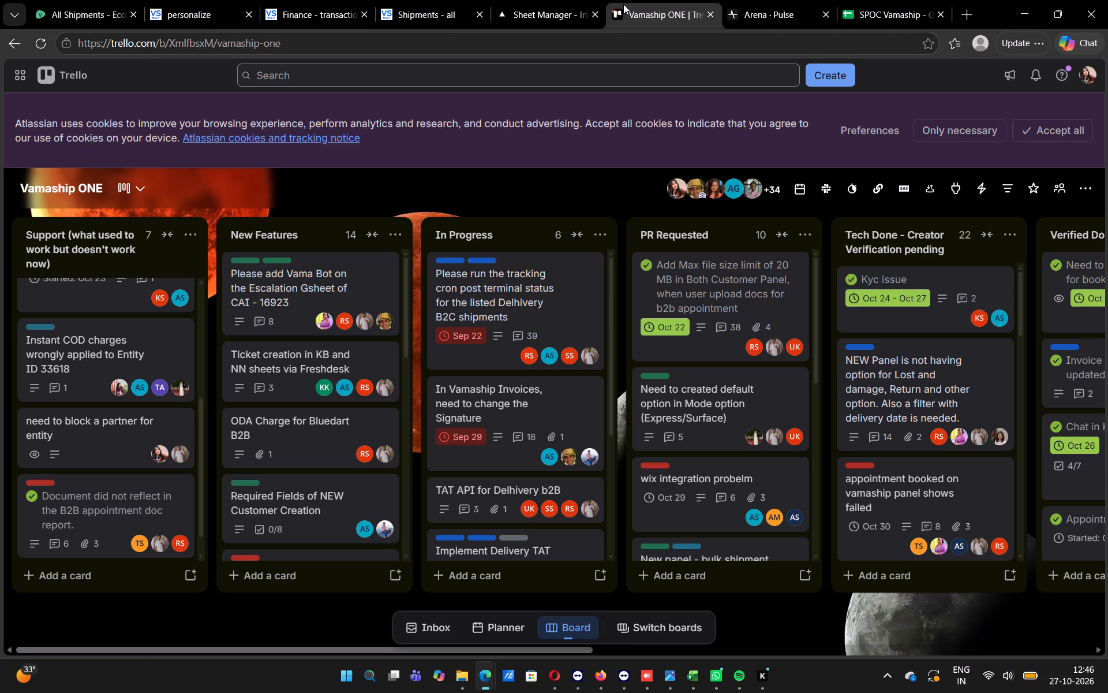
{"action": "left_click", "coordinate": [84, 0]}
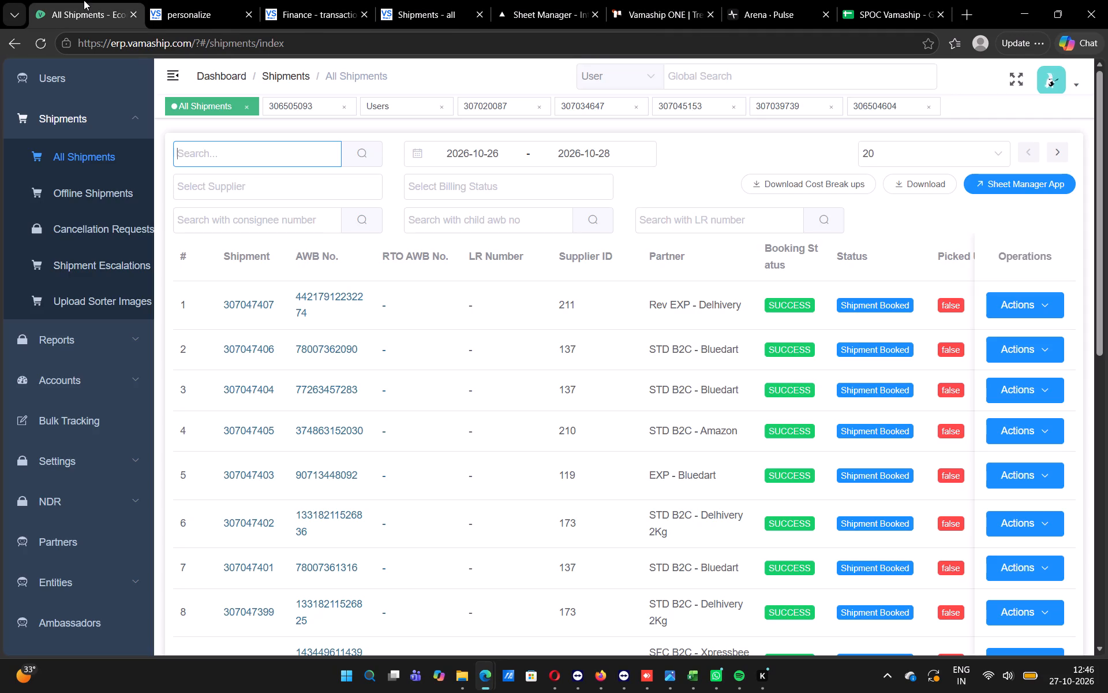
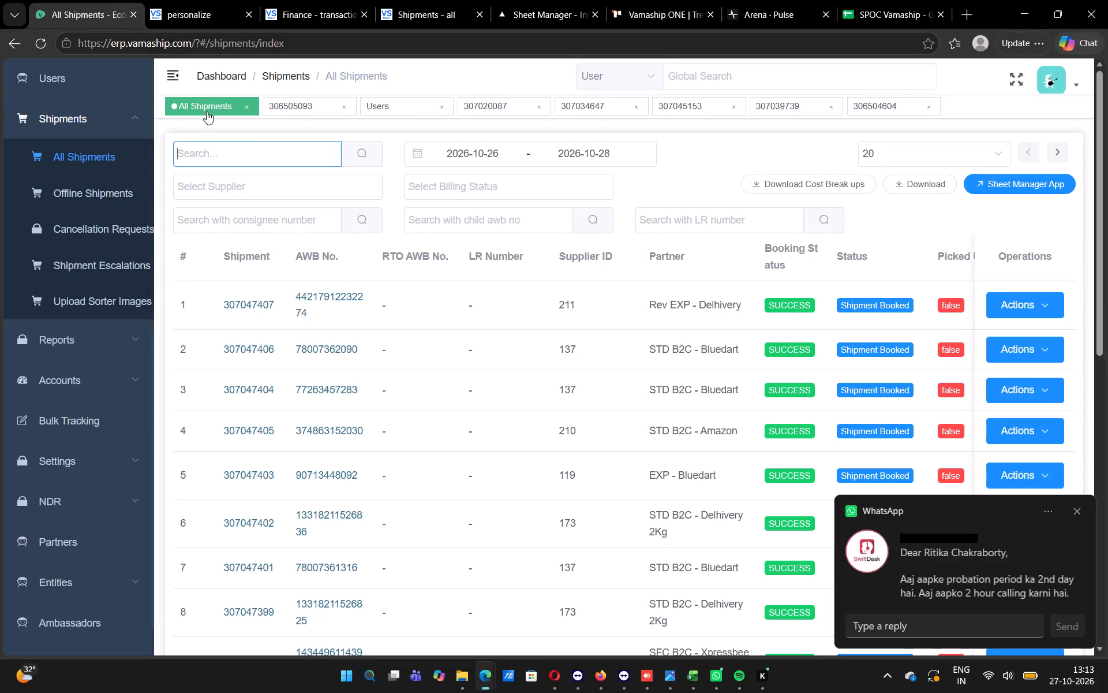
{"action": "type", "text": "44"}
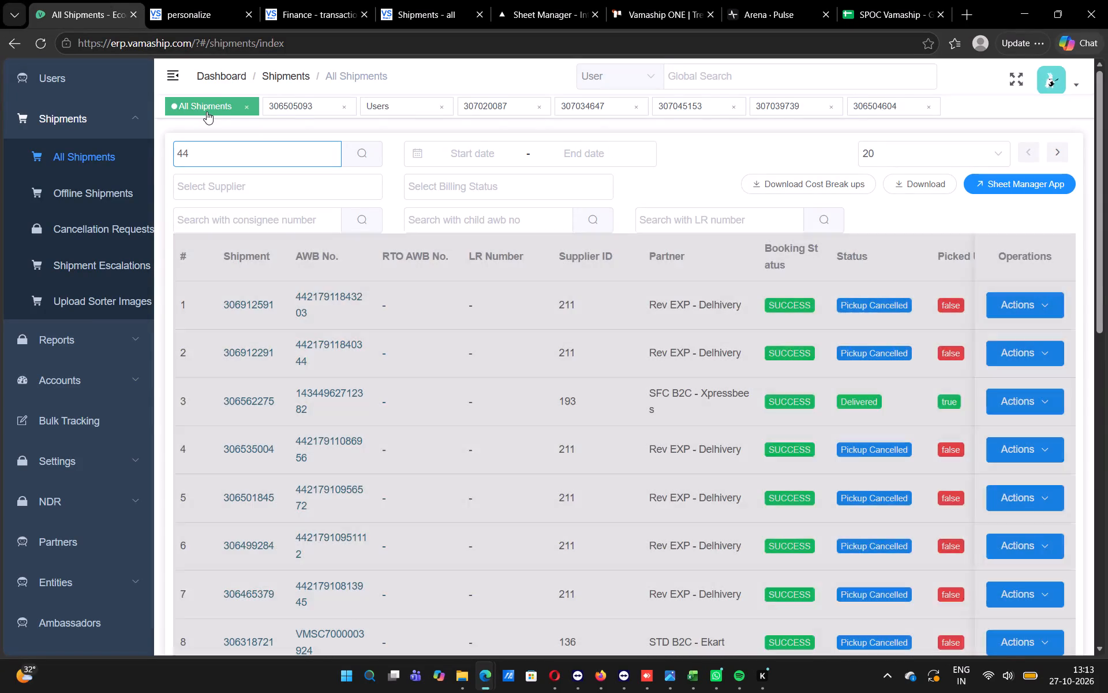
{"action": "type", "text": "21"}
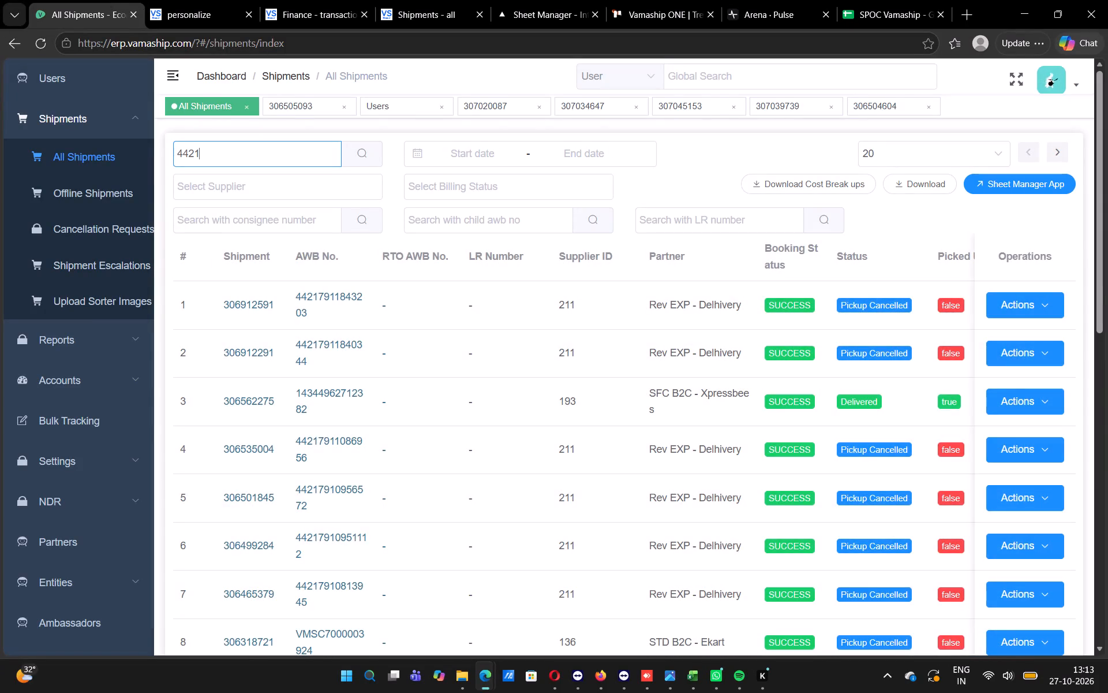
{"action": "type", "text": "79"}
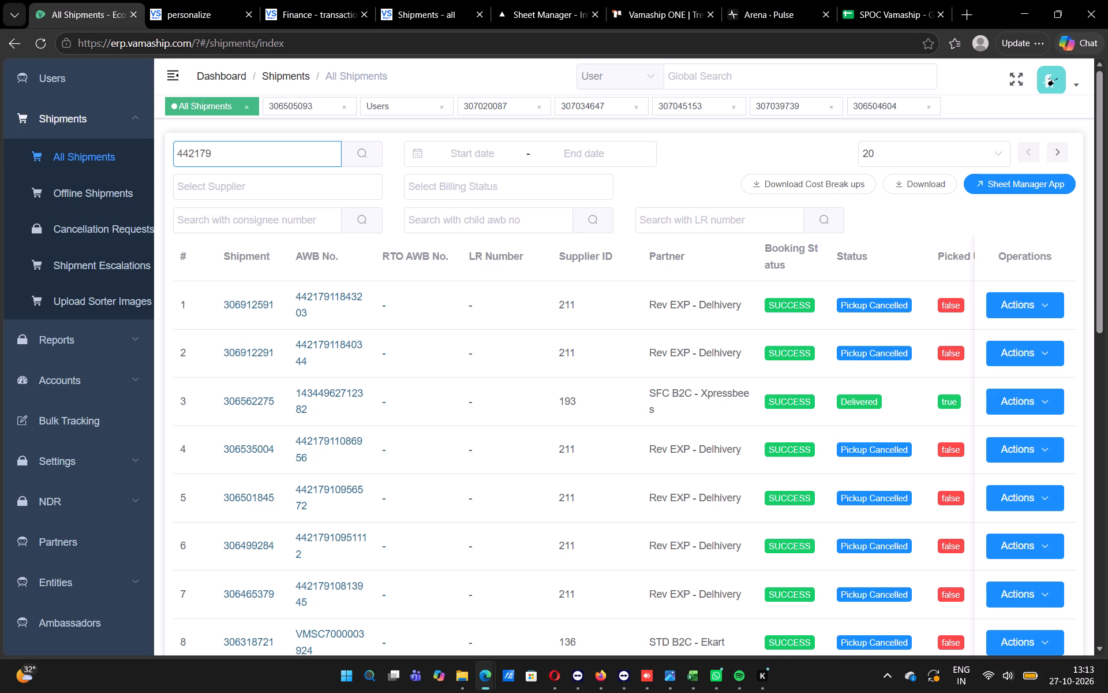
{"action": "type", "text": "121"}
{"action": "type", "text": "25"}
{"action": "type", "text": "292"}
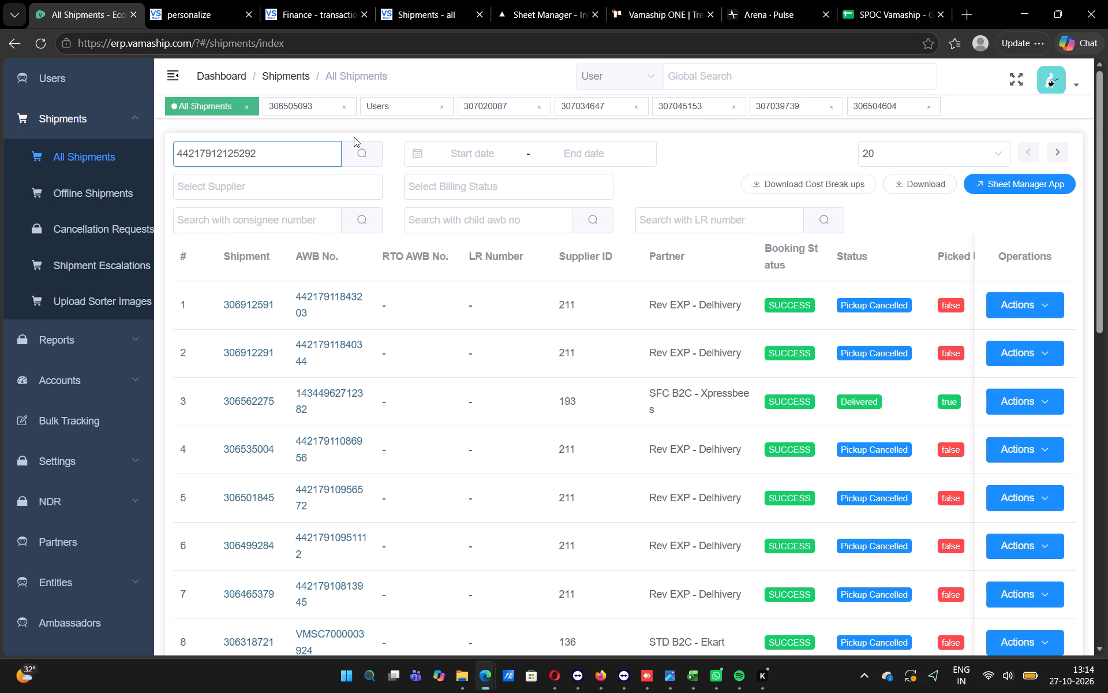
{"action": "left_click", "coordinate": [365, 152]}
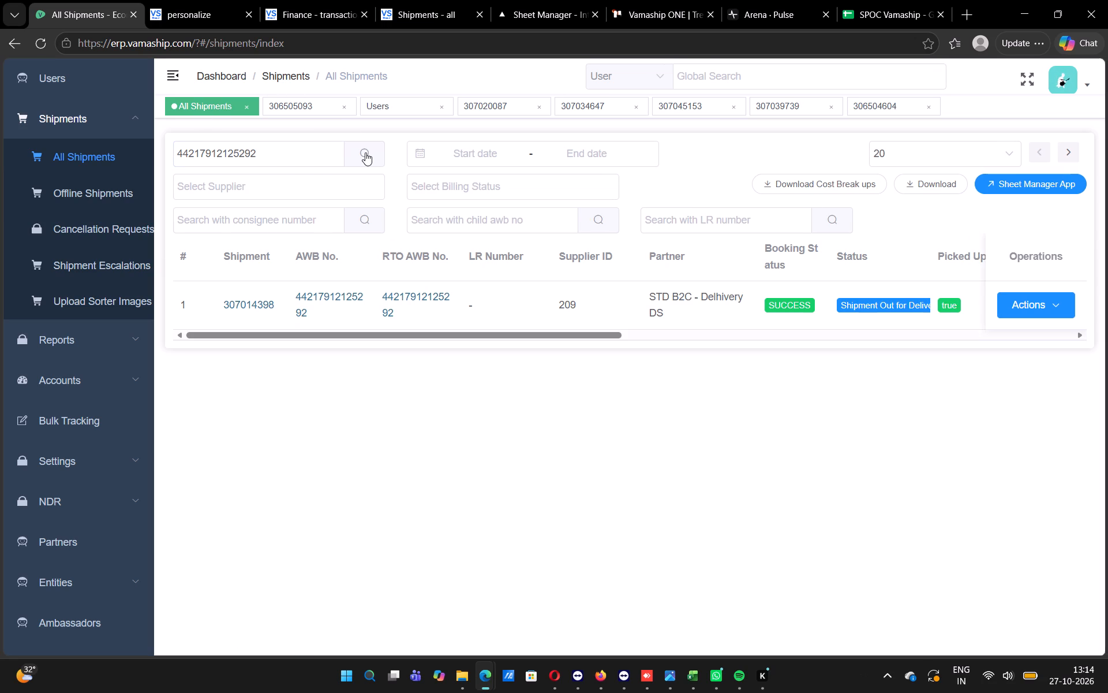
{"action": "left_click", "coordinate": [253, 302]}
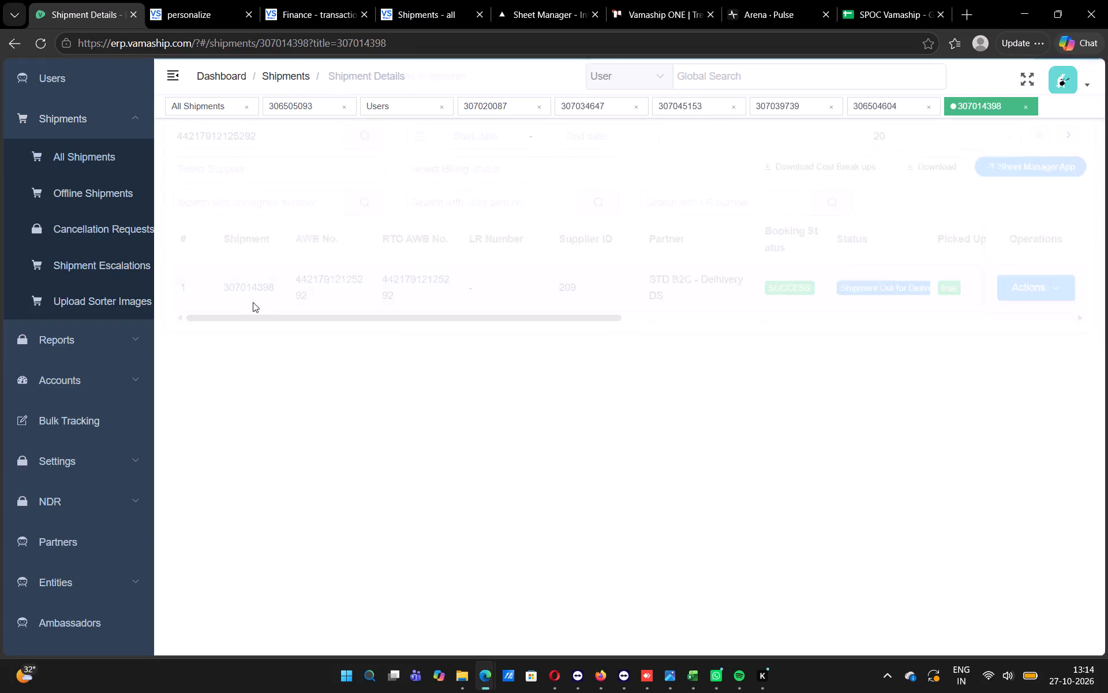
{"action": "left_click", "coordinate": [250, 394]}
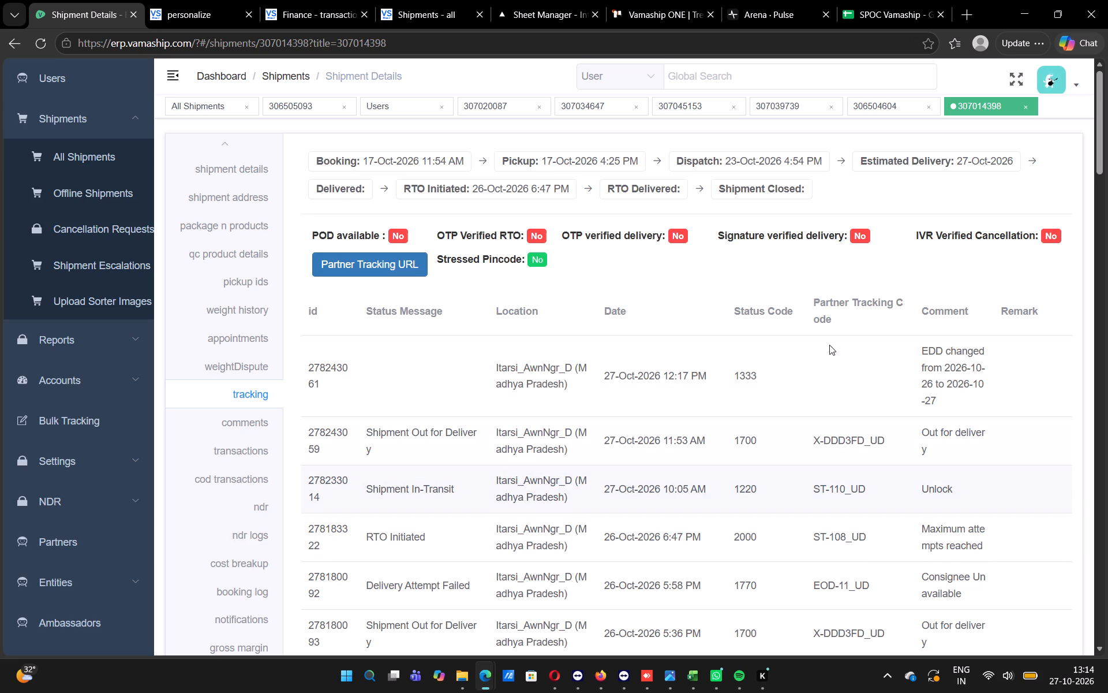
{"action": "left_click_drag", "start_coordinate": [1100, 108], "coordinate": [1099, 177]}
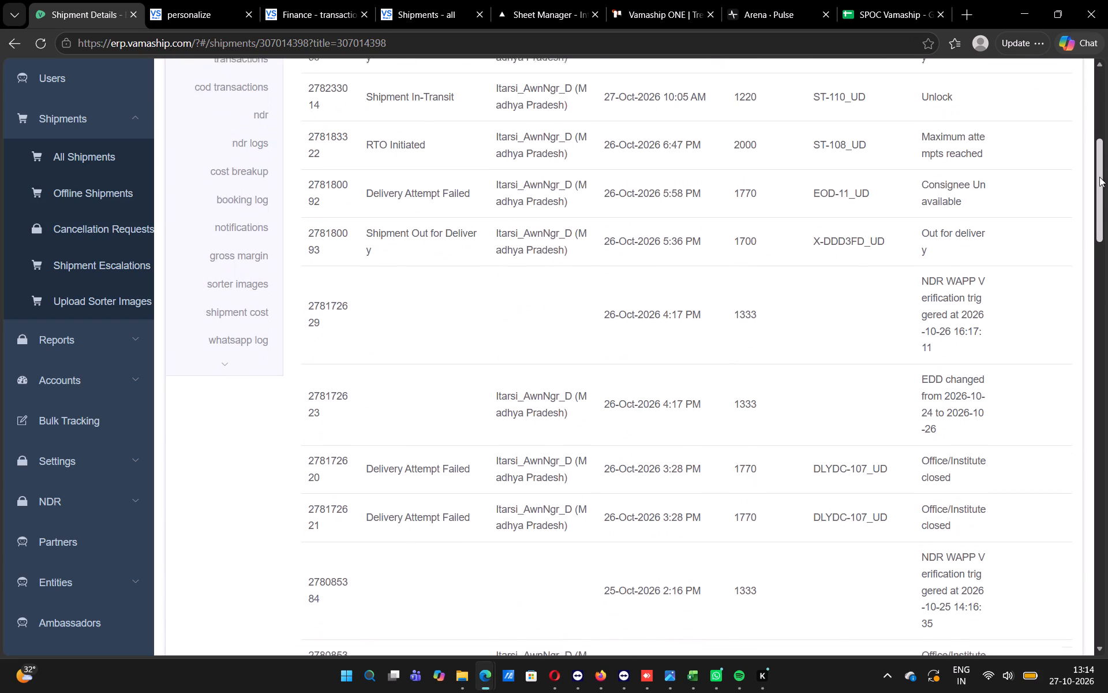
{"action": "left_click_drag", "start_coordinate": [1099, 177], "coordinate": [1107, 301]}
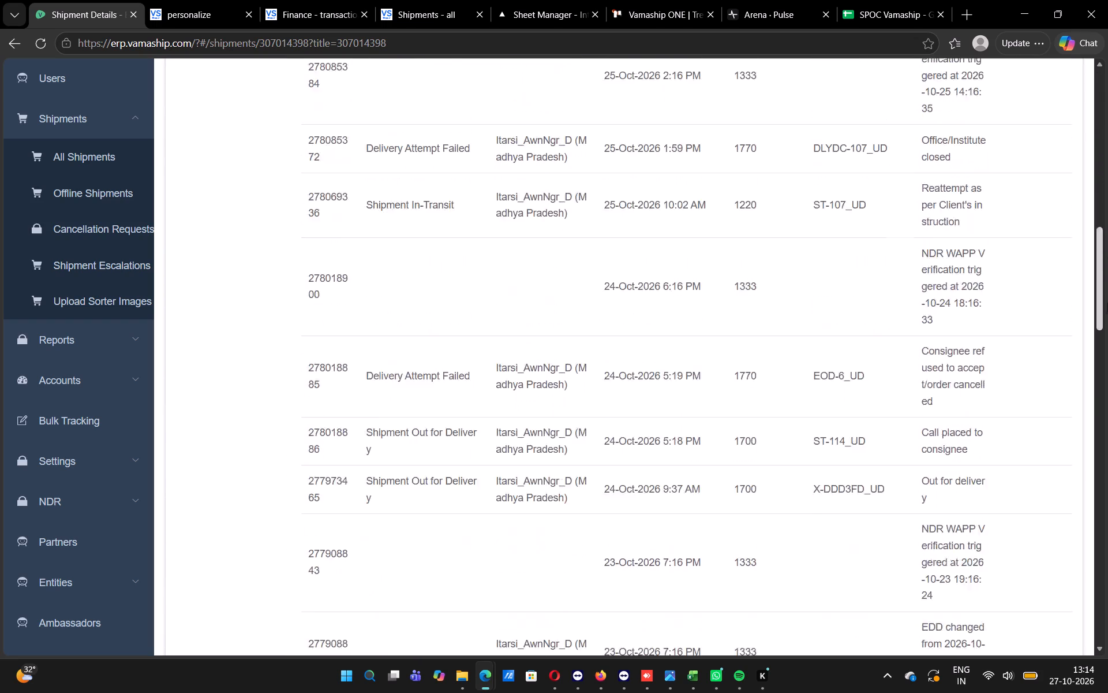
{"action": "left_click_drag", "start_coordinate": [1107, 301], "coordinate": [1107, 396]}
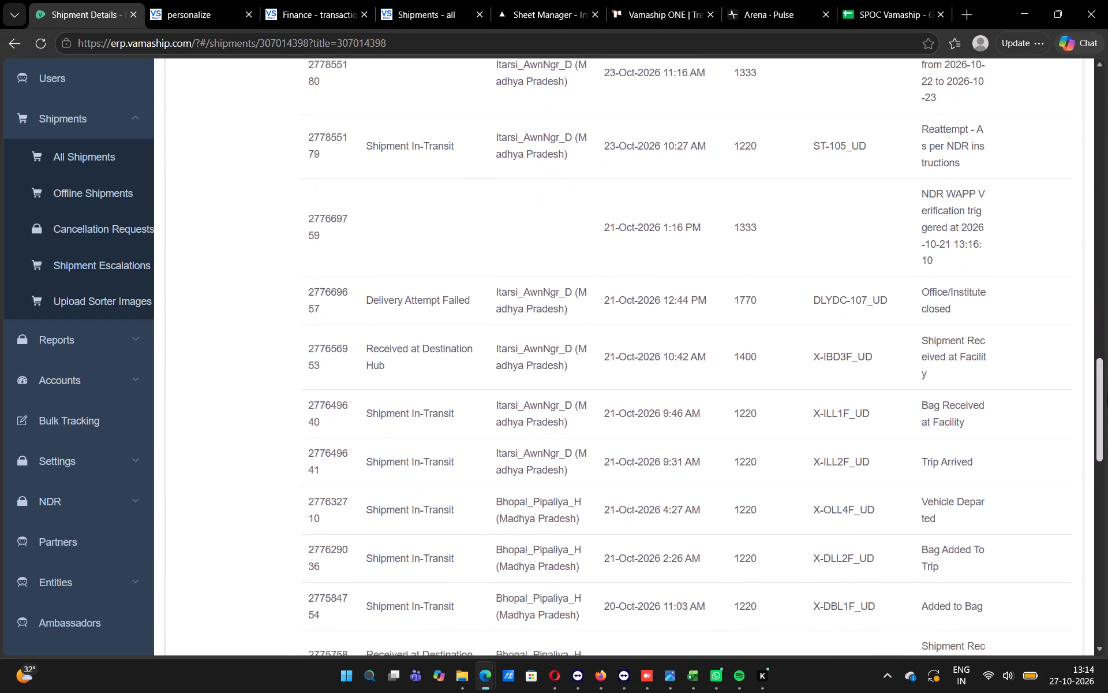
{"action": "left_click_drag", "start_coordinate": [1107, 396], "coordinate": [1105, 4]}
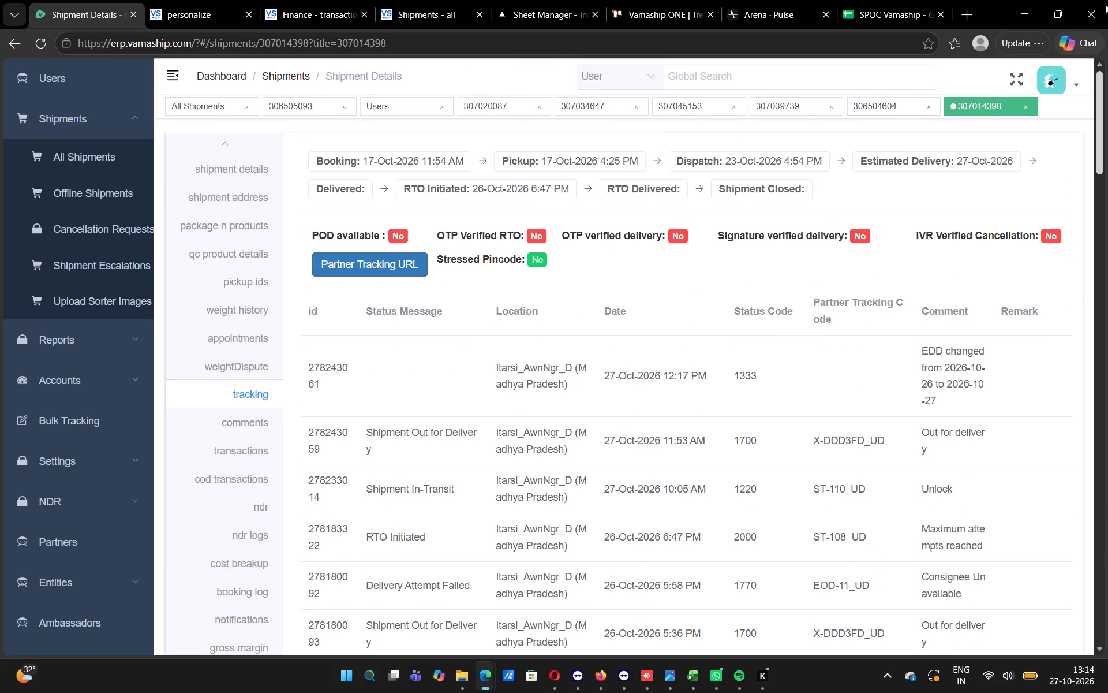
{"action": "left_click_drag", "start_coordinate": [1105, 4], "coordinate": [1105, 5]}
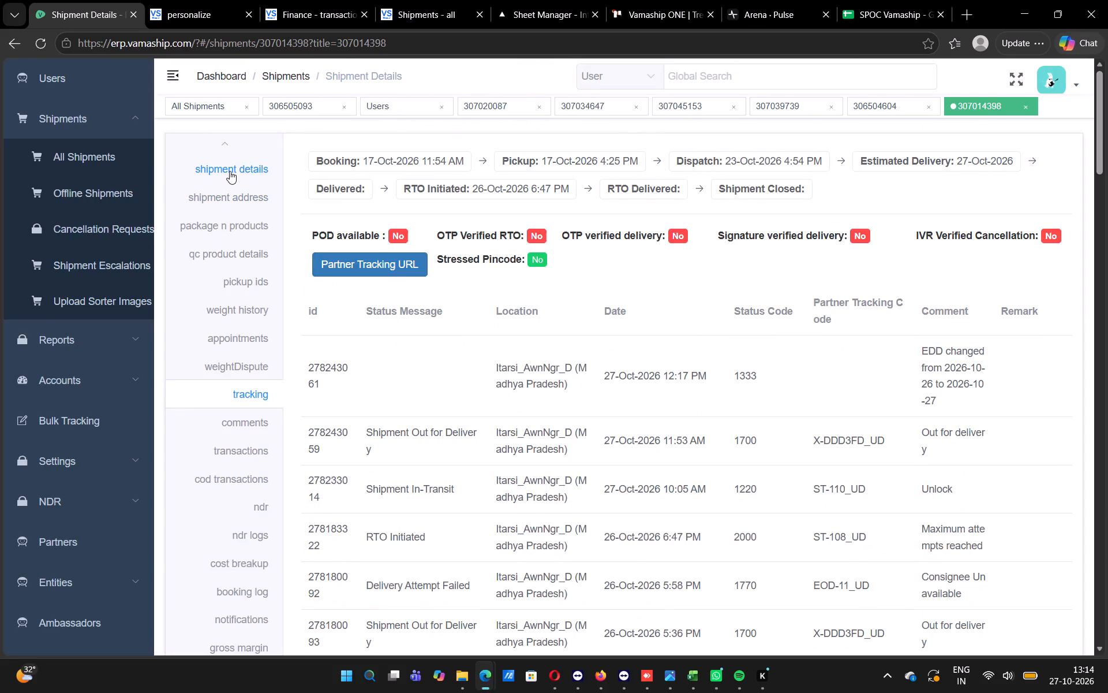
{"action": "left_click", "coordinate": [230, 171]}
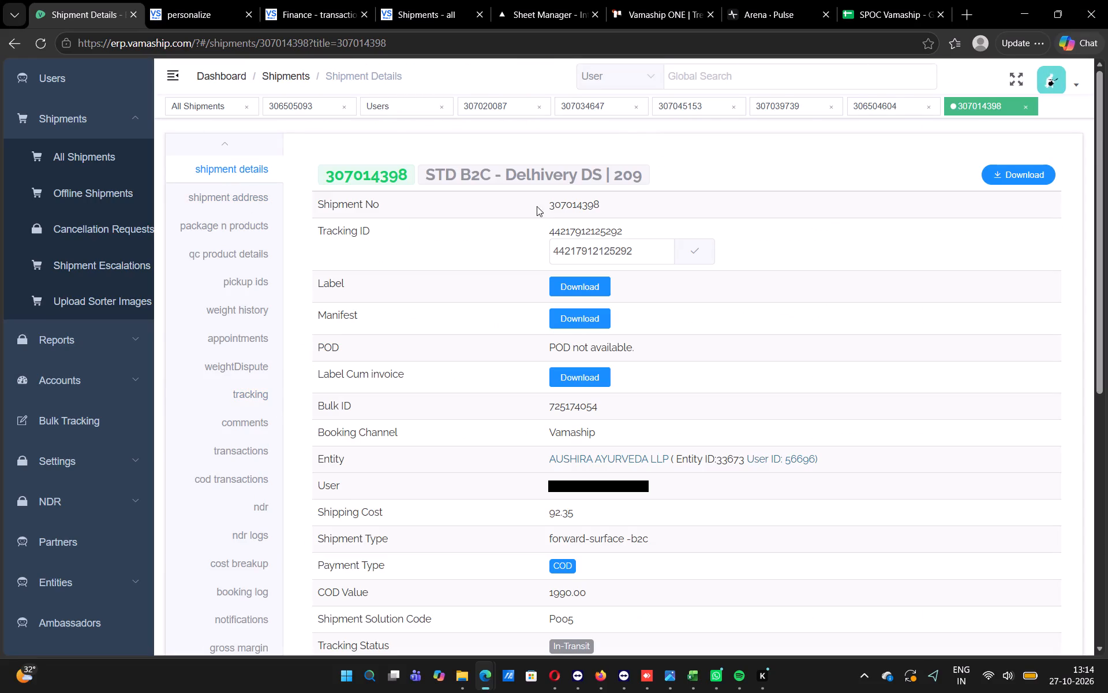
{"action": "left_click_drag", "start_coordinate": [531, 208], "coordinate": [628, 210]}
{"action": "key", "text": "ctrl+c"}
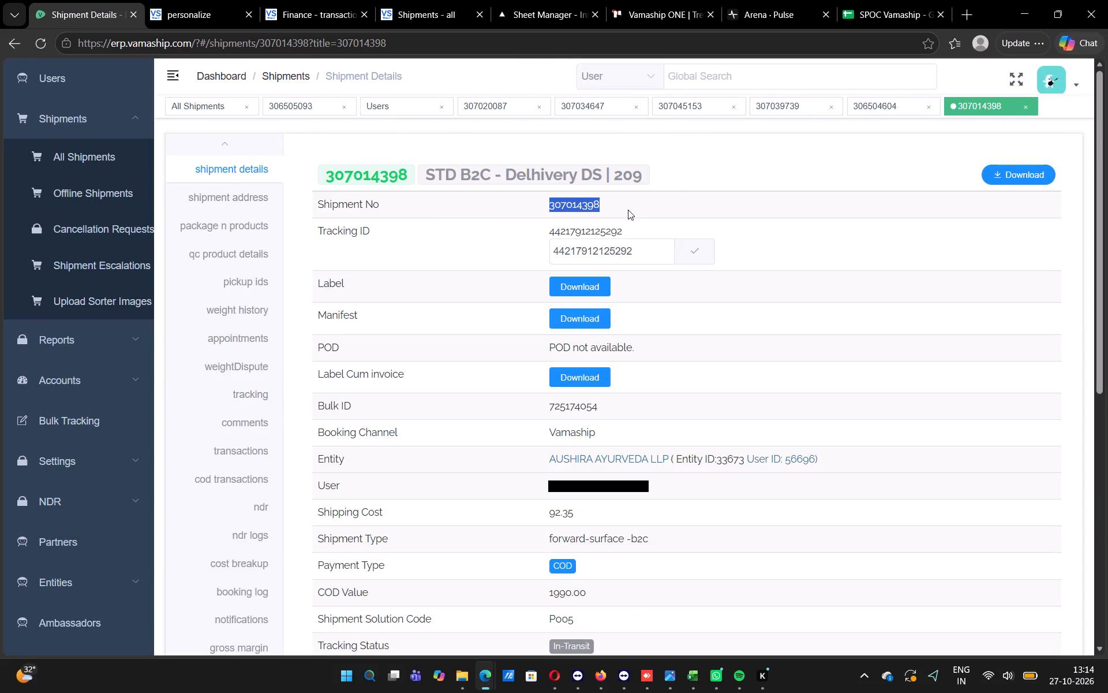
{"action": "left_click", "coordinate": [76, 158]}
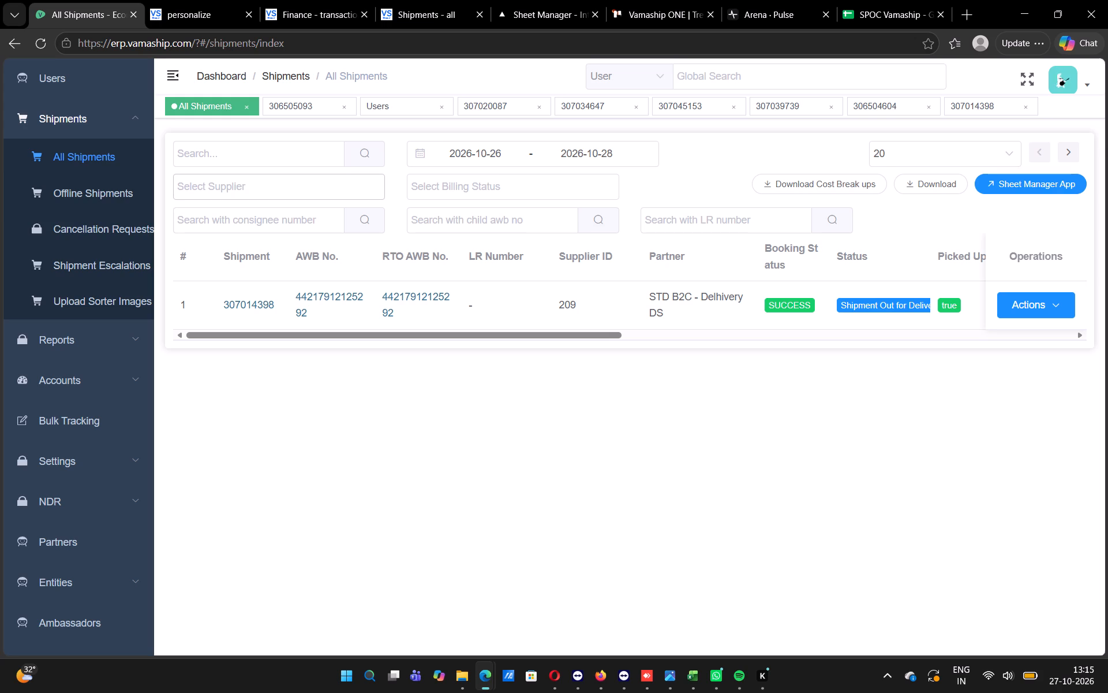
{"action": "left_click", "coordinate": [1049, 188]}
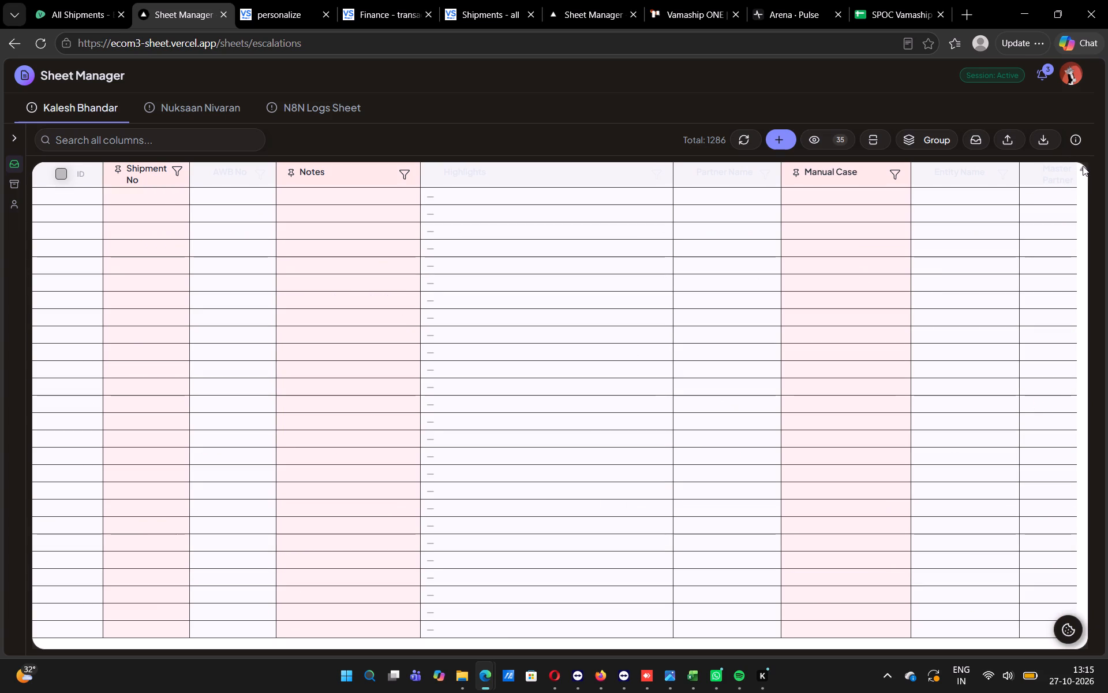
{"action": "left_click", "coordinate": [1083, 166]}
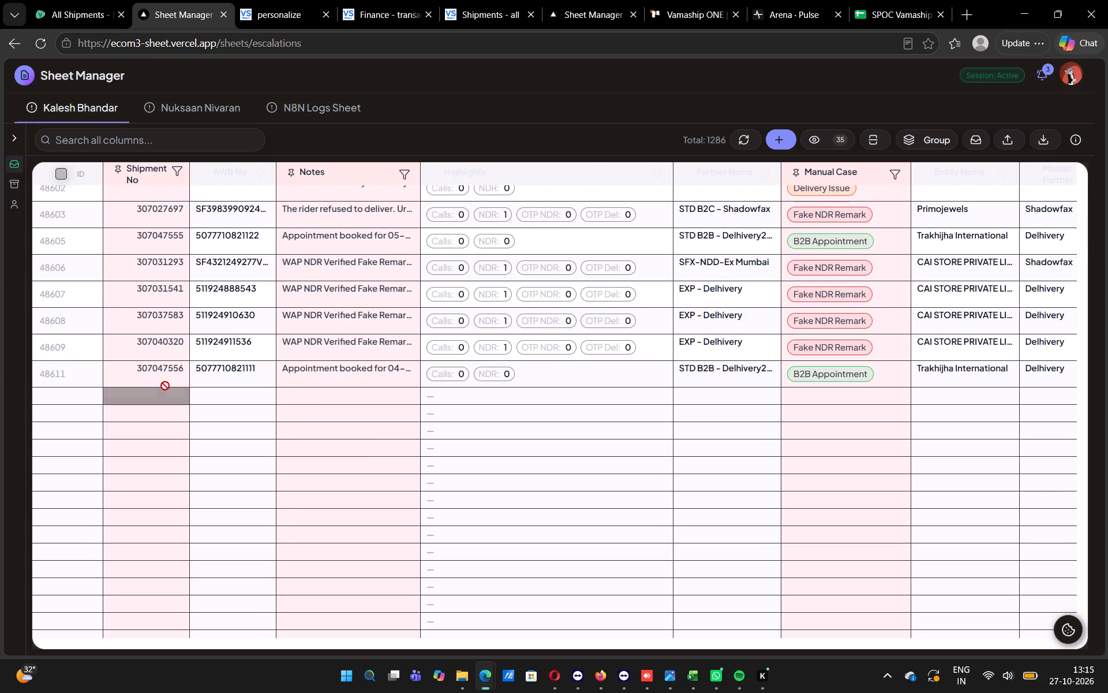
{"action": "left_click", "coordinate": [163, 394]}
{"action": "key", "text": "ctrl+v"}
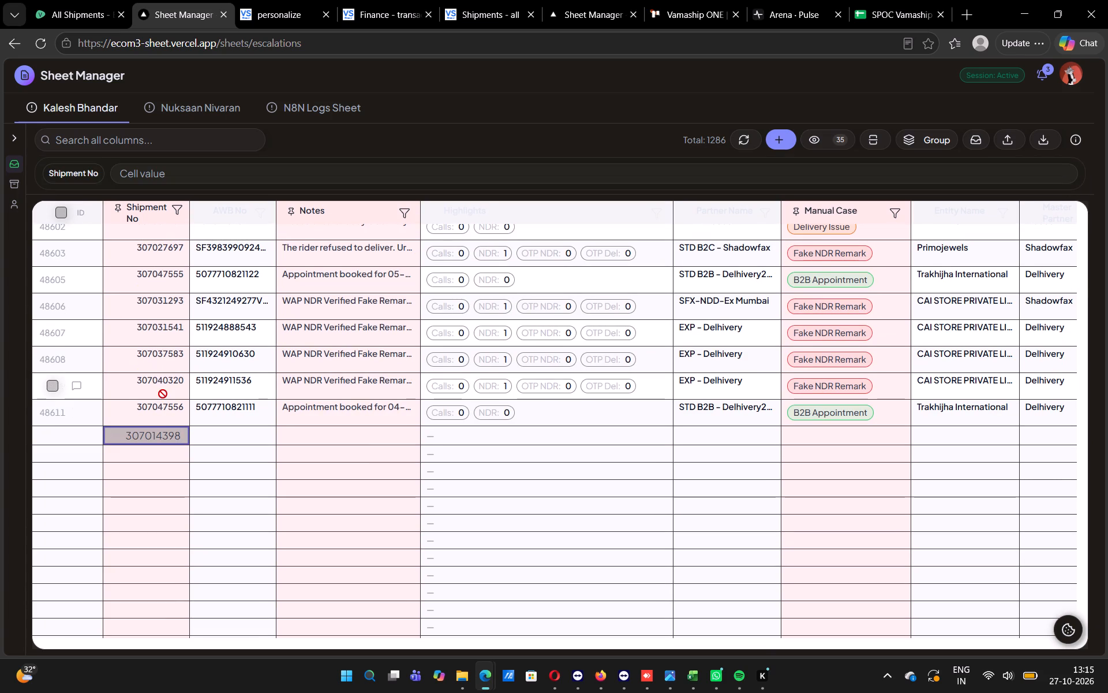
{"action": "left_click", "coordinate": [226, 436]}
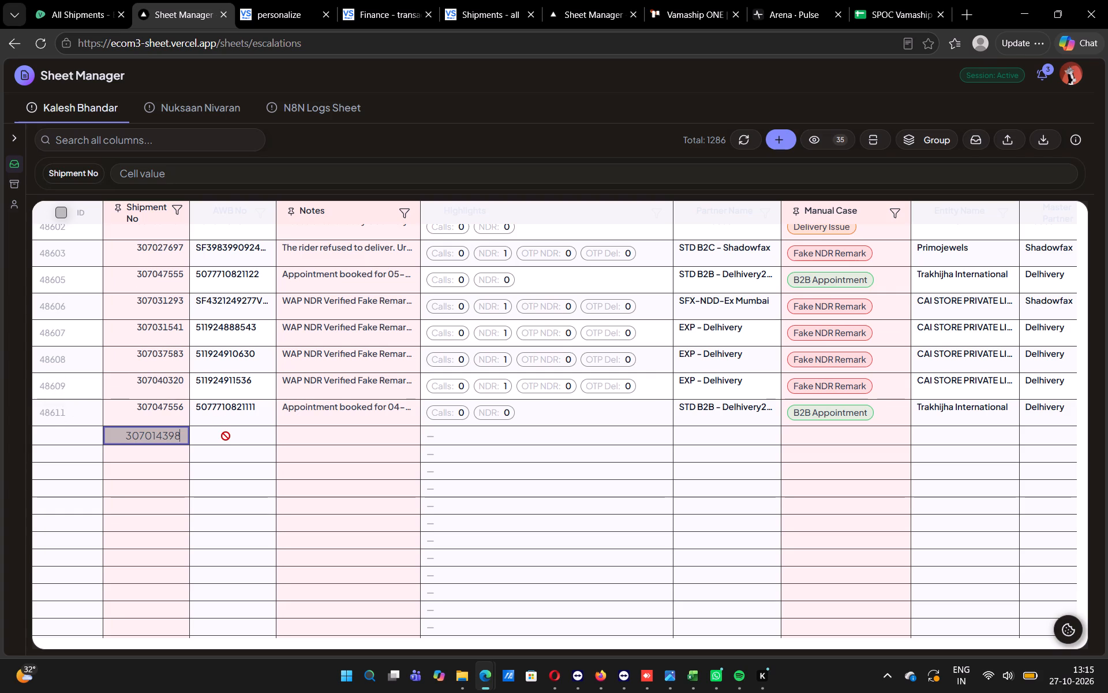
Enter the new row's note "please hold the parcel at hub also share hub address with contact number , he will self collect".
{"action": "left_click", "coordinate": [358, 437]}
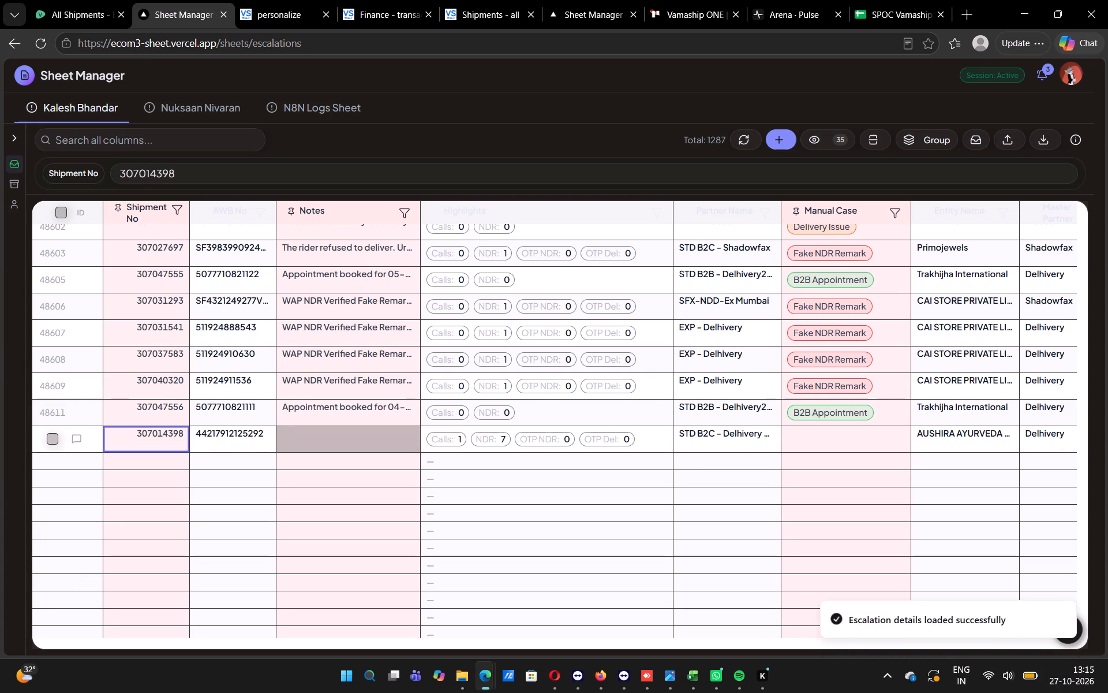
{"action": "type", "text": "please hold the p[arcel"}
{"action": "key", "text": "BackSpace"}
{"action": "key", "text": "BackSpace"}
{"action": "key", "text": "BackSpace"}
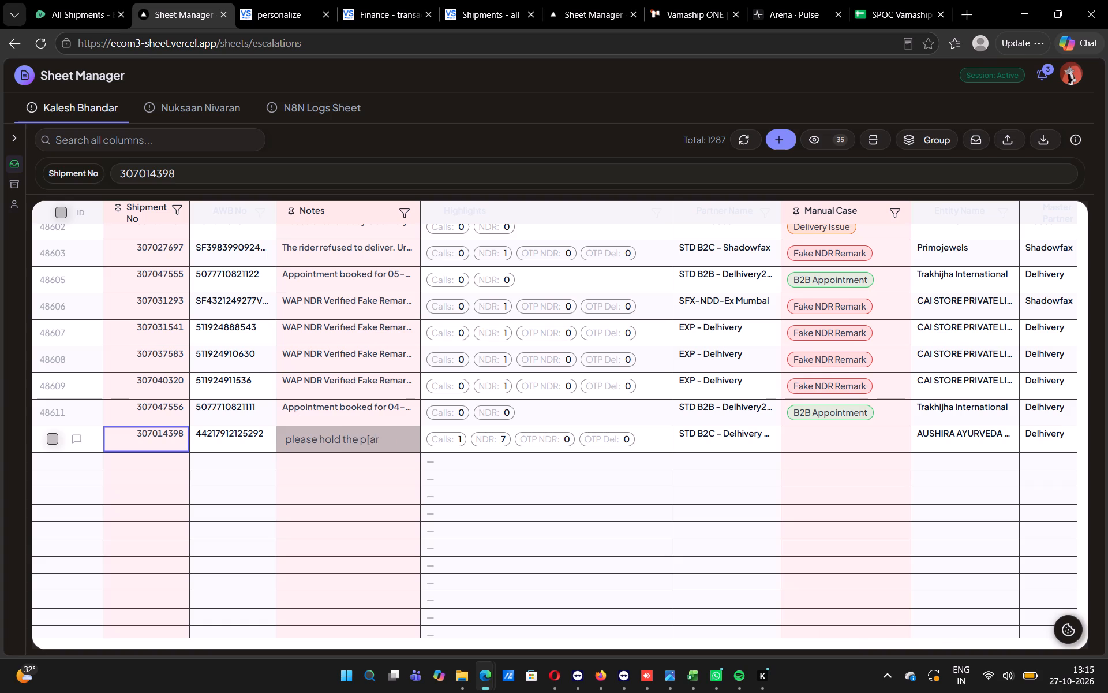
{"action": "key", "text": "BackSpace"}
{"action": "key", "text": "BackSpace"}
{"action": "key", "text": "BackSpace"}
{"action": "type", "text": "arcel at hub alks"}
{"action": "key", "text": "BackSpace"}
{"action": "key", "text": "BackSpace"}
{"action": "type", "text": "so share hub address with contact num"}
{"action": "type", "text": "ber , he will self collect"}
{"action": "key", "text": "space"}
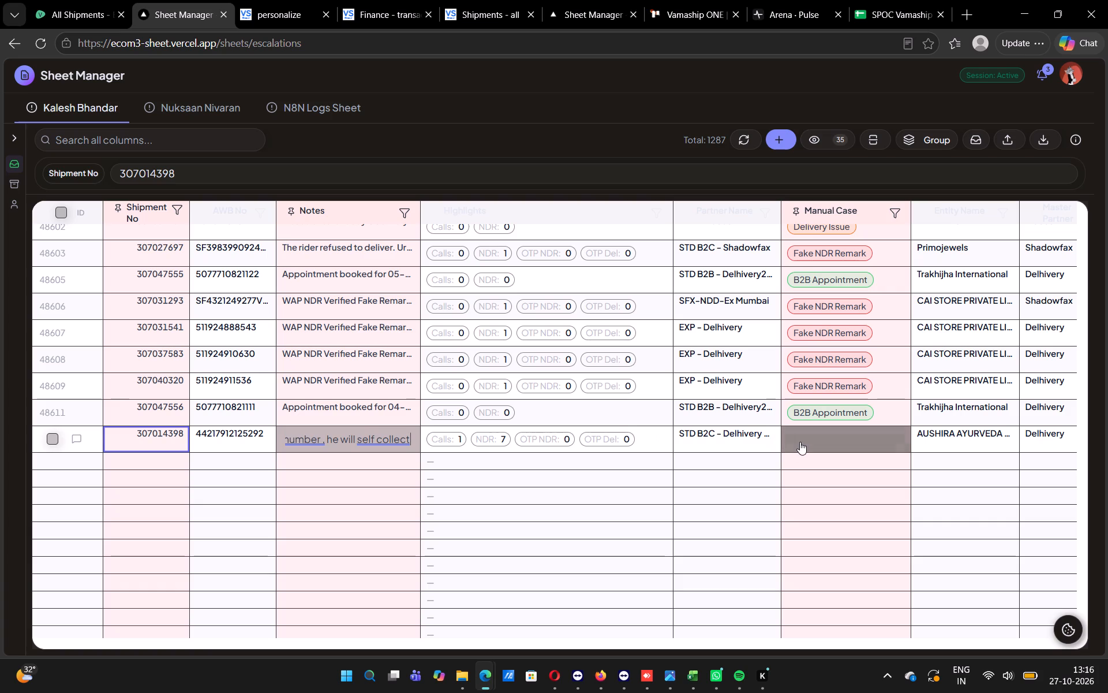
{"action": "double_click", "coordinate": [800, 442]}
{"action": "type", "text": "sel"}
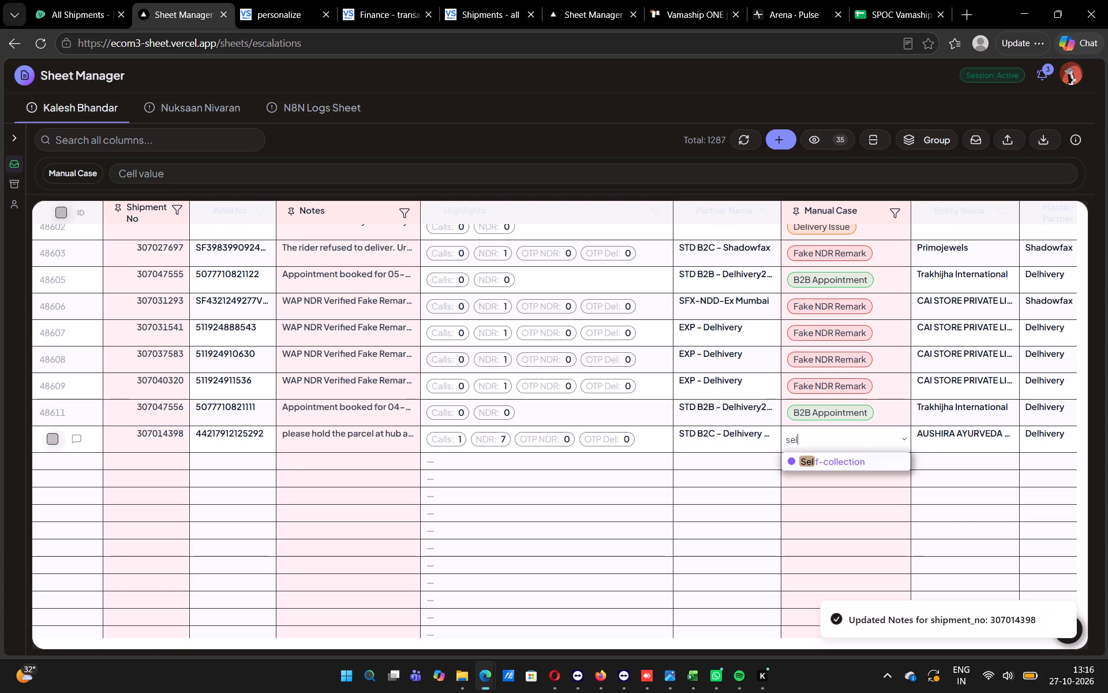
{"action": "left_click", "coordinate": [829, 459]}
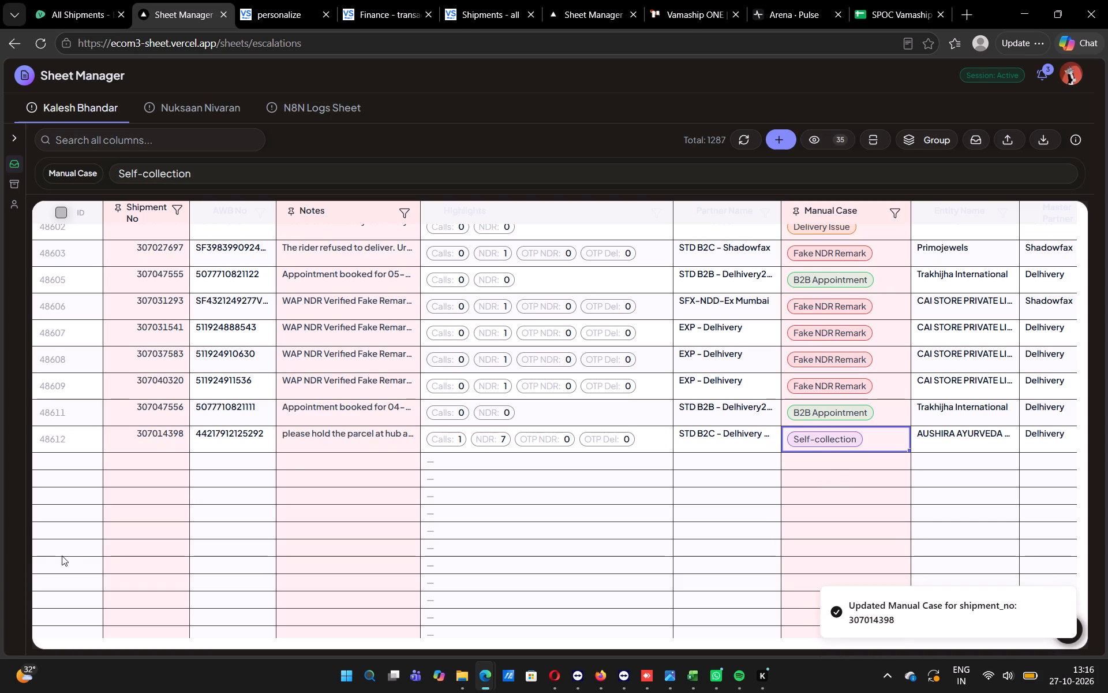
Switch back to the ERP's All Shipments list.
{"action": "left_click", "coordinate": [65, 0]}
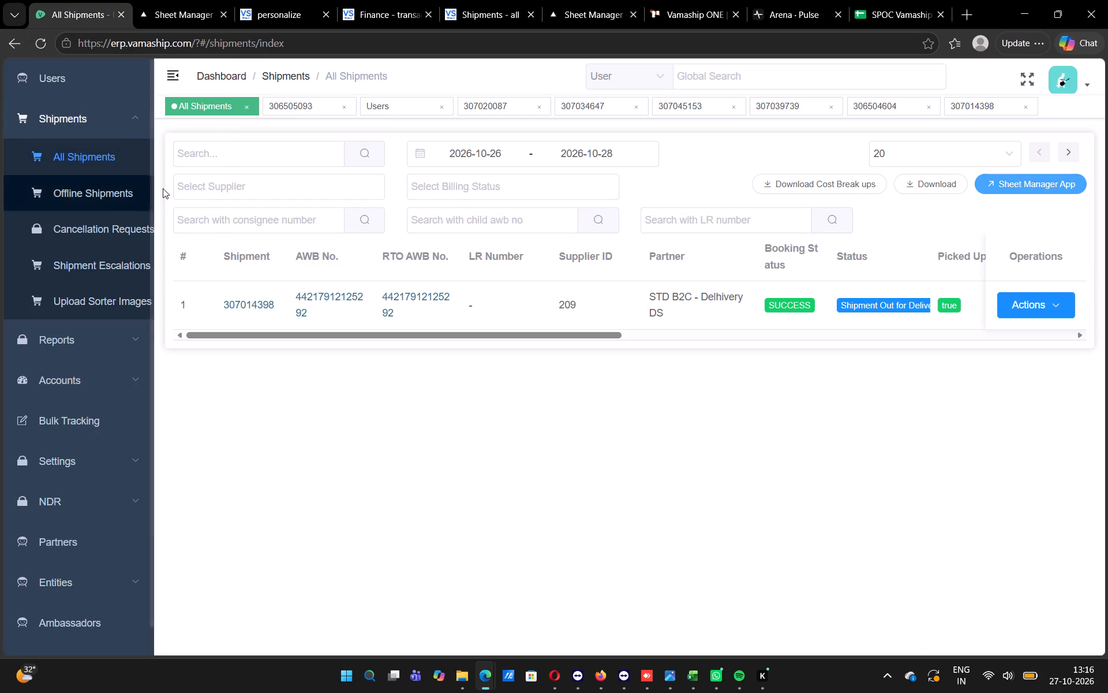
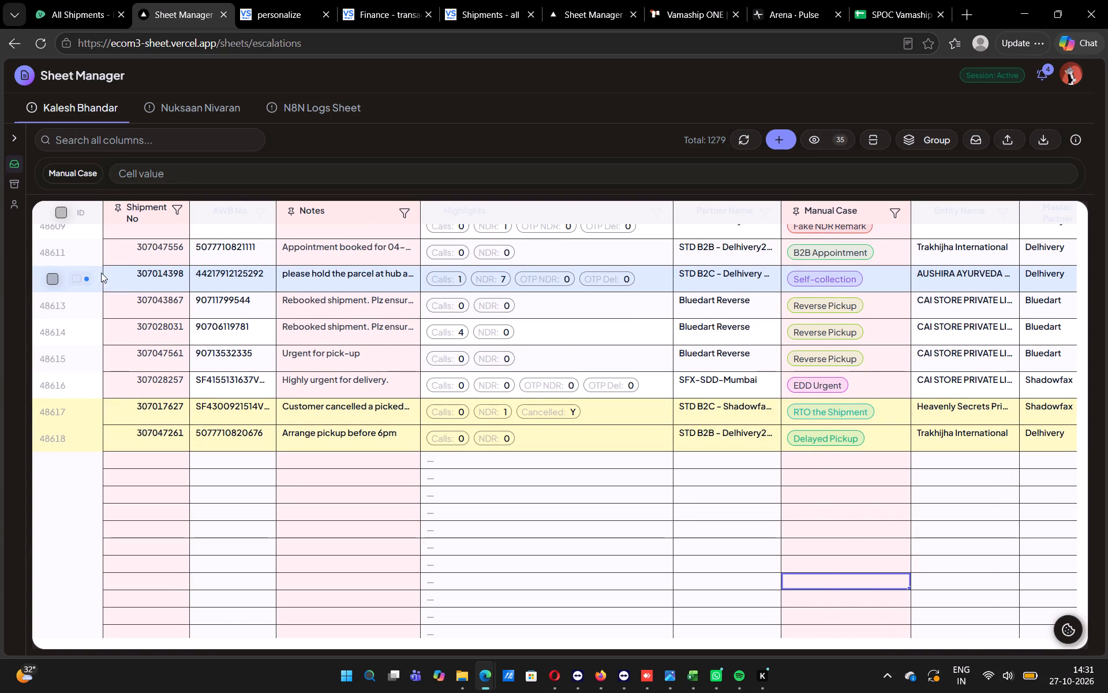
{"action": "left_click", "coordinate": [74, 280]}
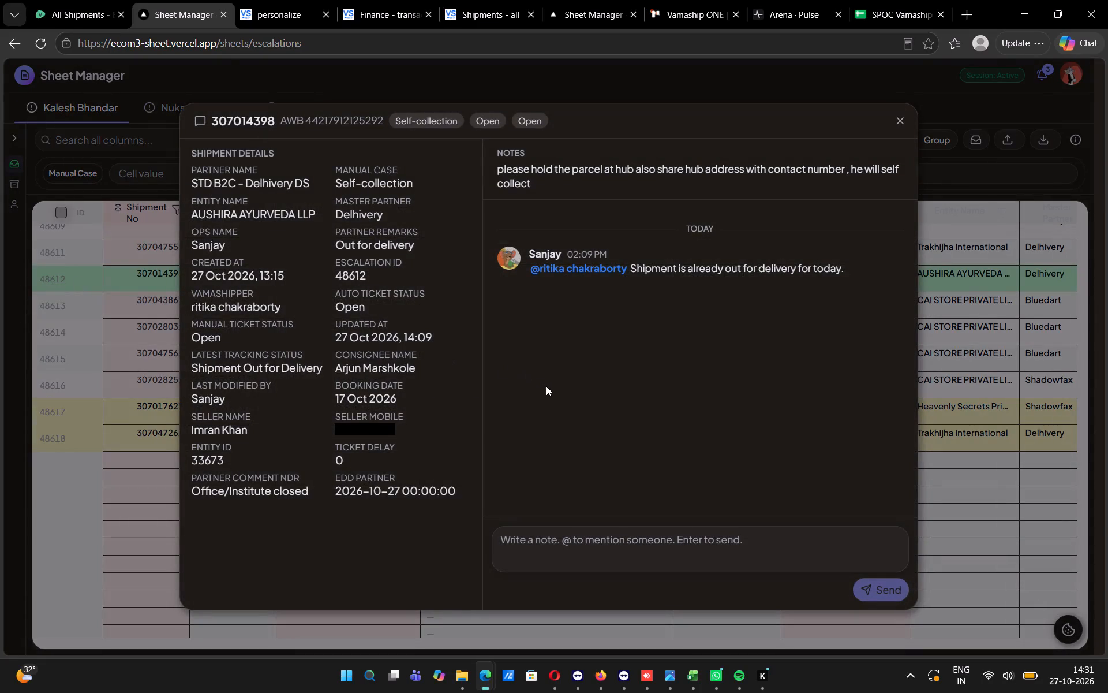
{"action": "left_click", "coordinate": [553, 543]}
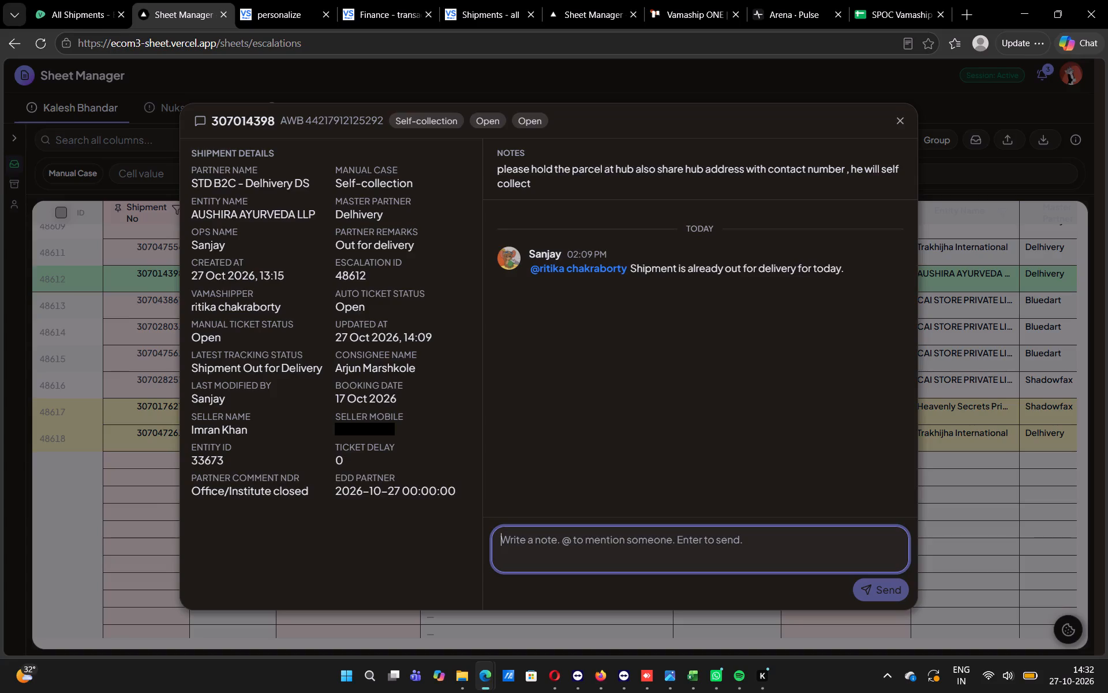
{"action": "left_click", "coordinate": [897, 120]}
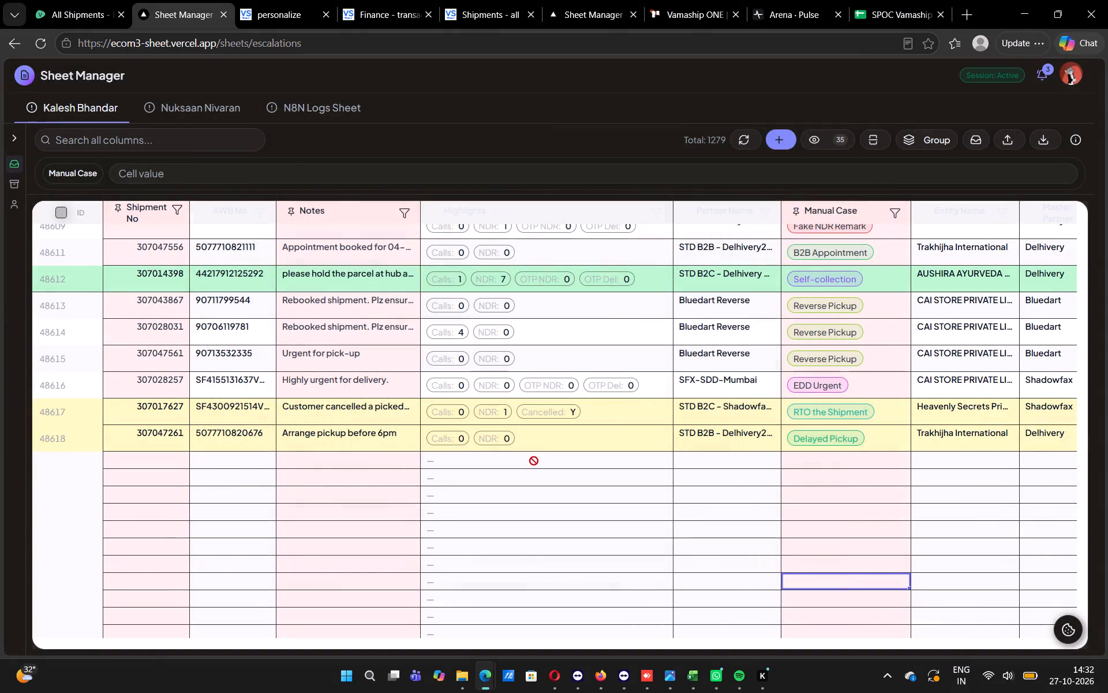
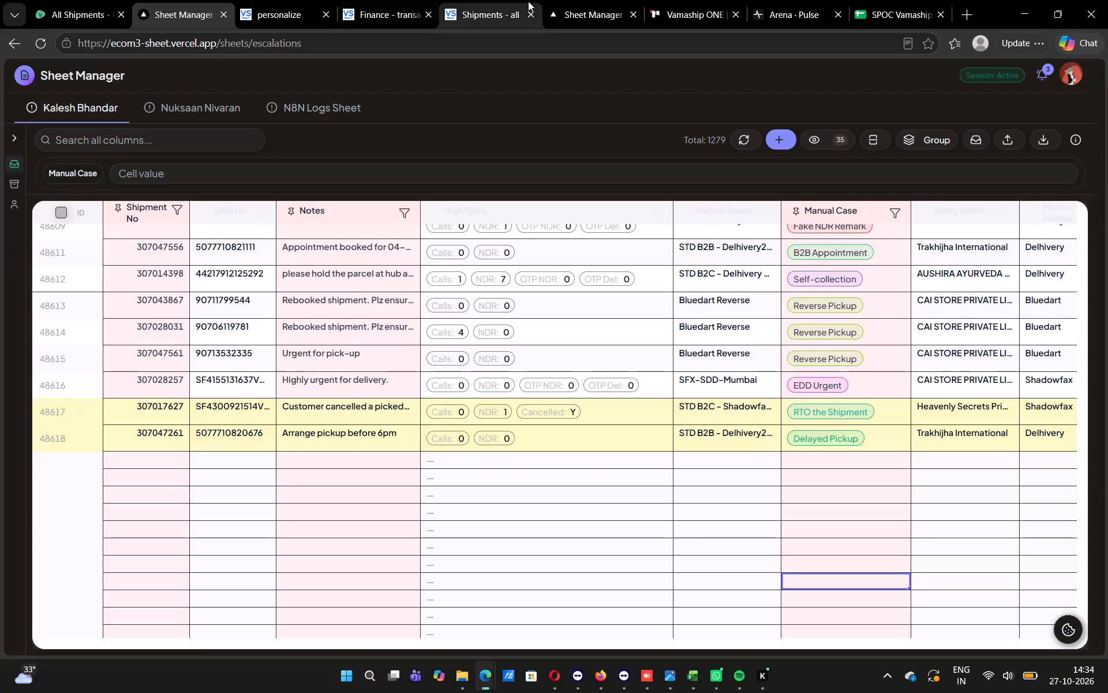
In the SPOC Vamaship spreadsheet's SPOC sheet, copy the entity ID 28668 of the Multycart brand.
{"action": "left_click", "coordinate": [913, 1]}
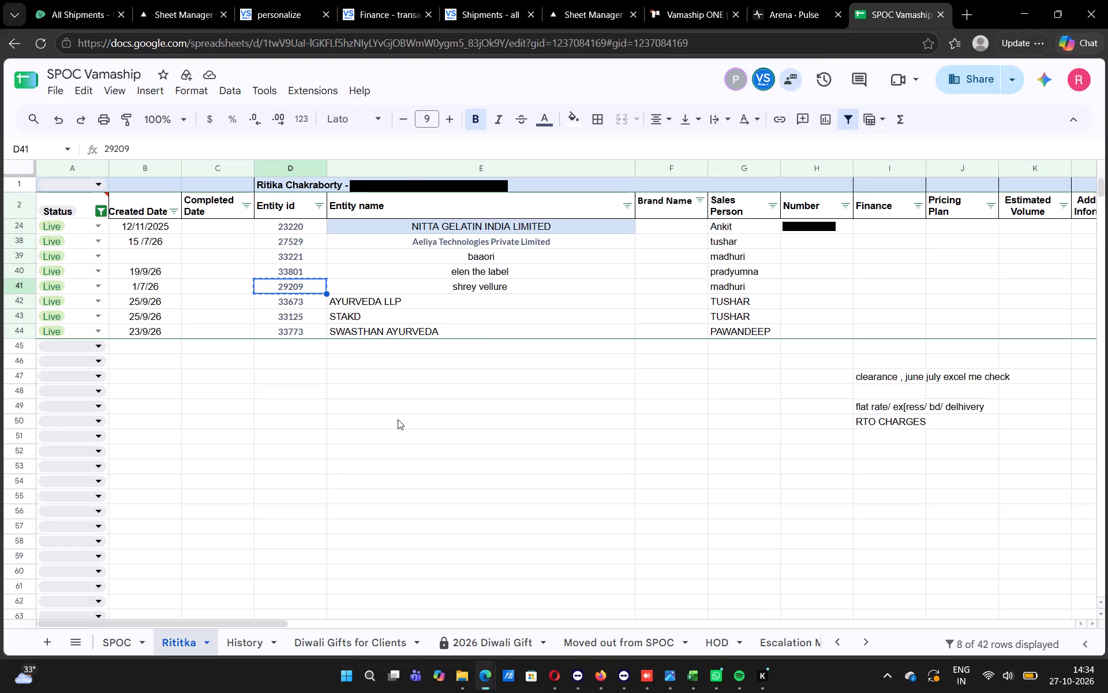
{"action": "left_click", "coordinate": [125, 636]}
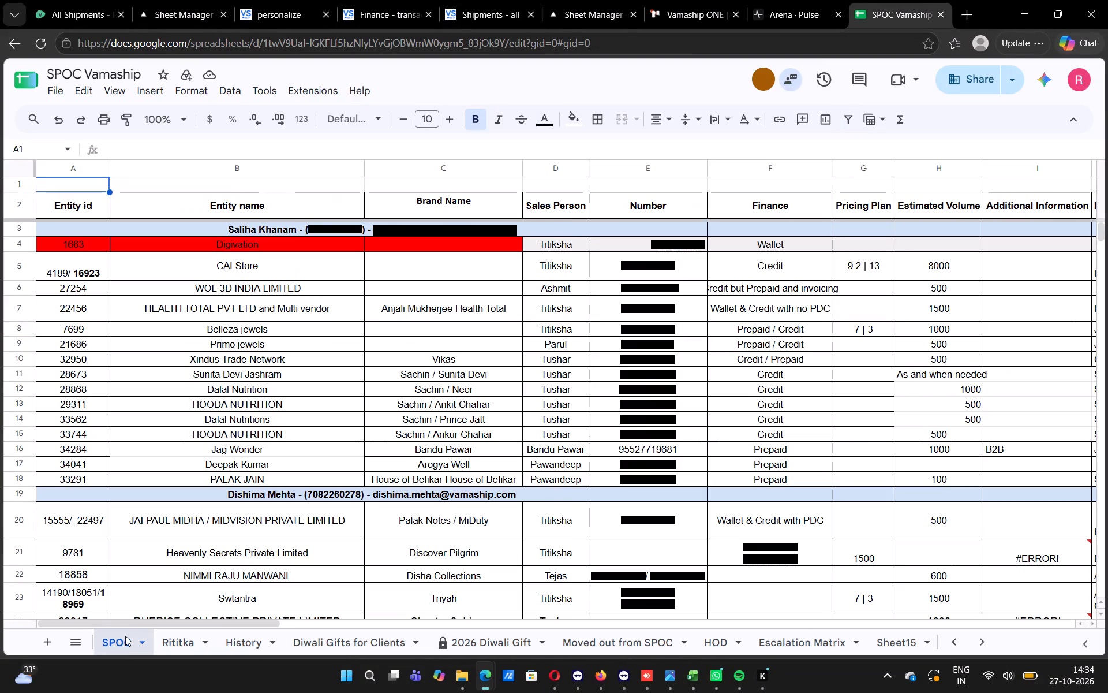
{"action": "left_click", "coordinate": [1099, 611]}
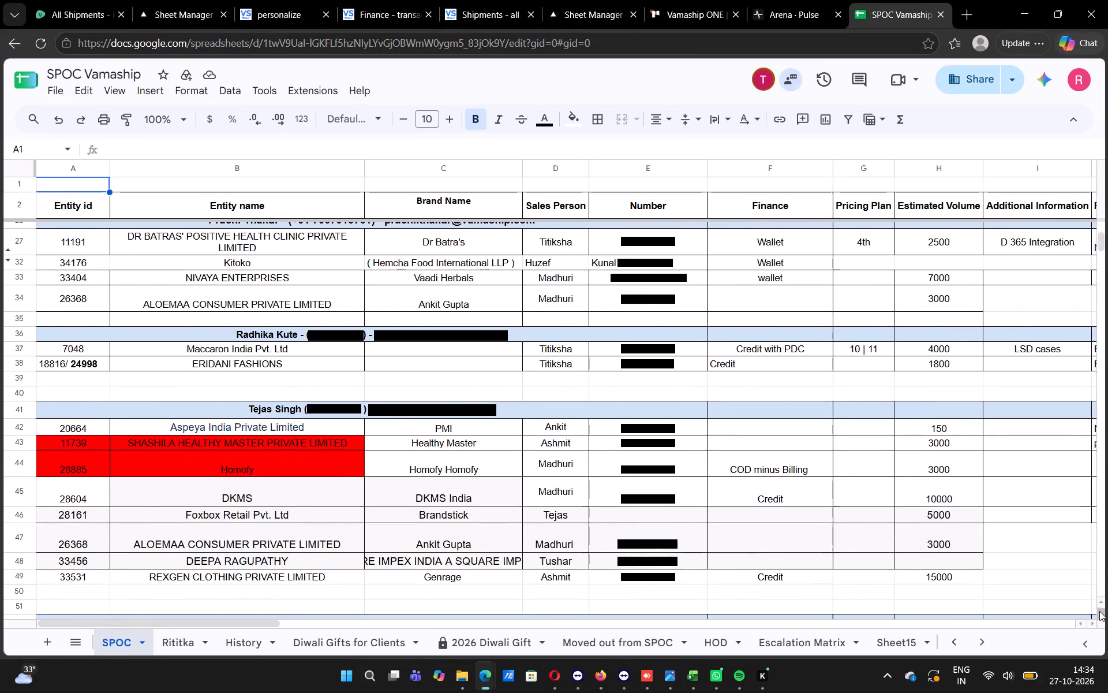
{"action": "left_click", "coordinate": [1099, 611]}
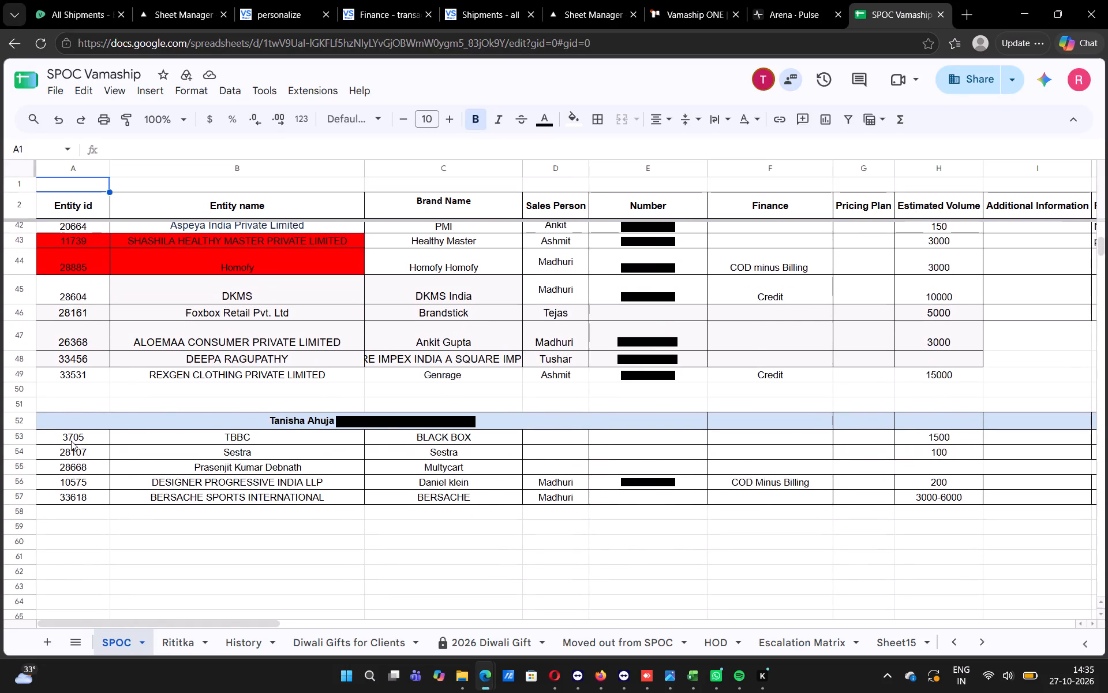
{"action": "left_click", "coordinate": [70, 468]}
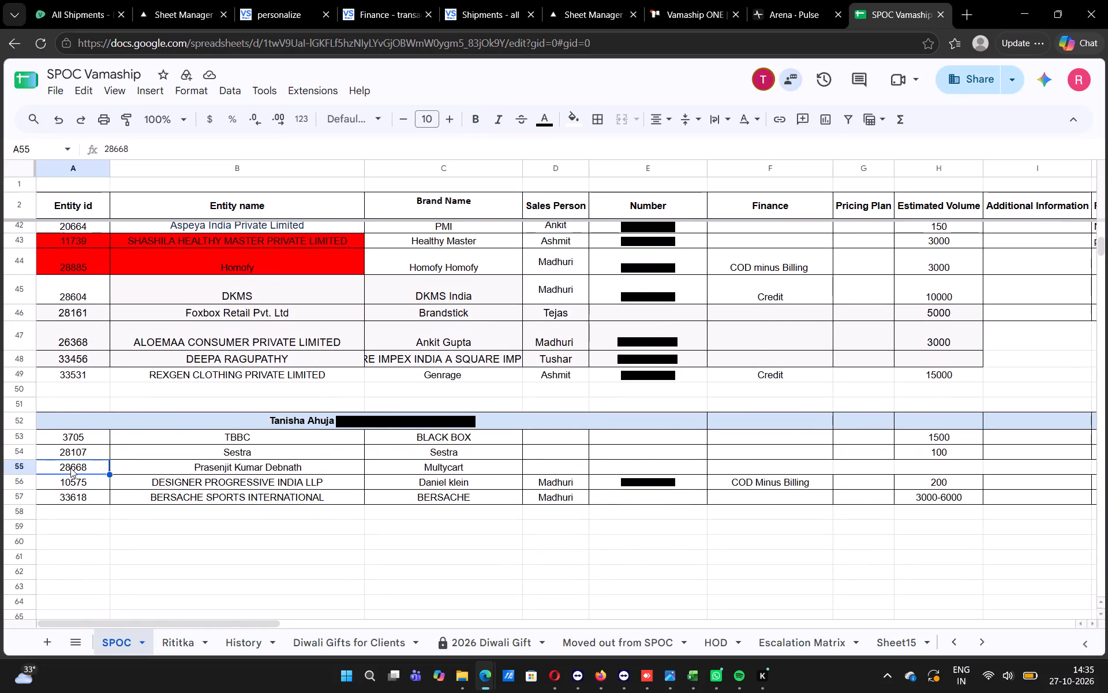
{"action": "key", "text": "ctrl+c"}
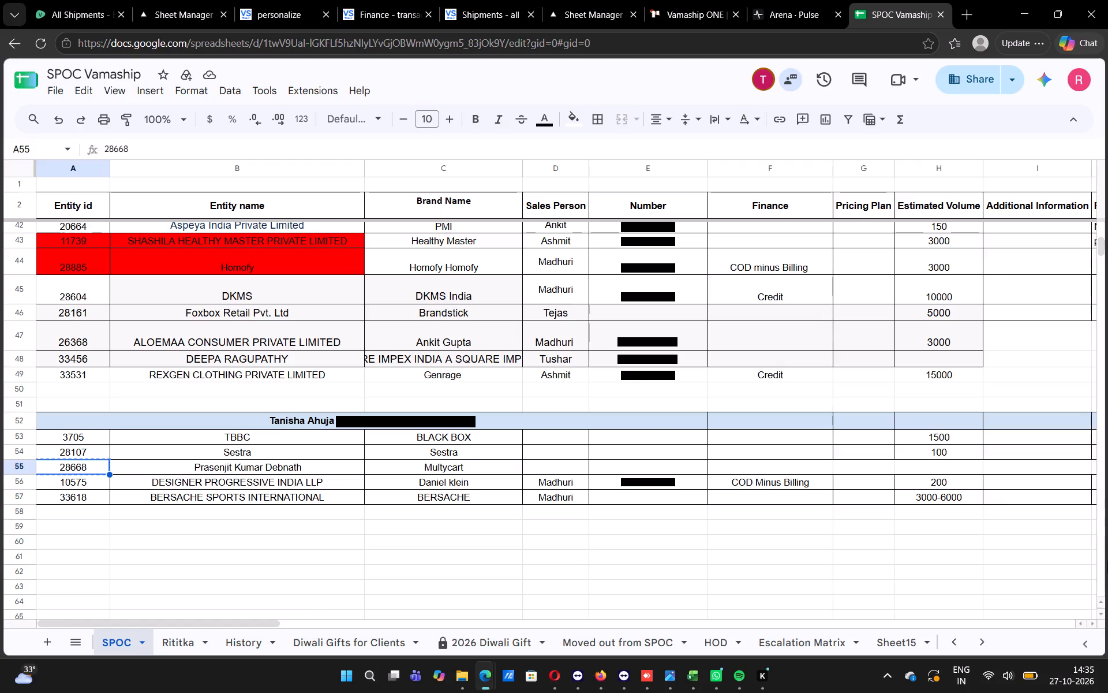
Review the client entries under each SPOC on the SPOC sheet, from the Multycart section back up to the first section.
{"action": "left_click", "coordinate": [1100, 601]}
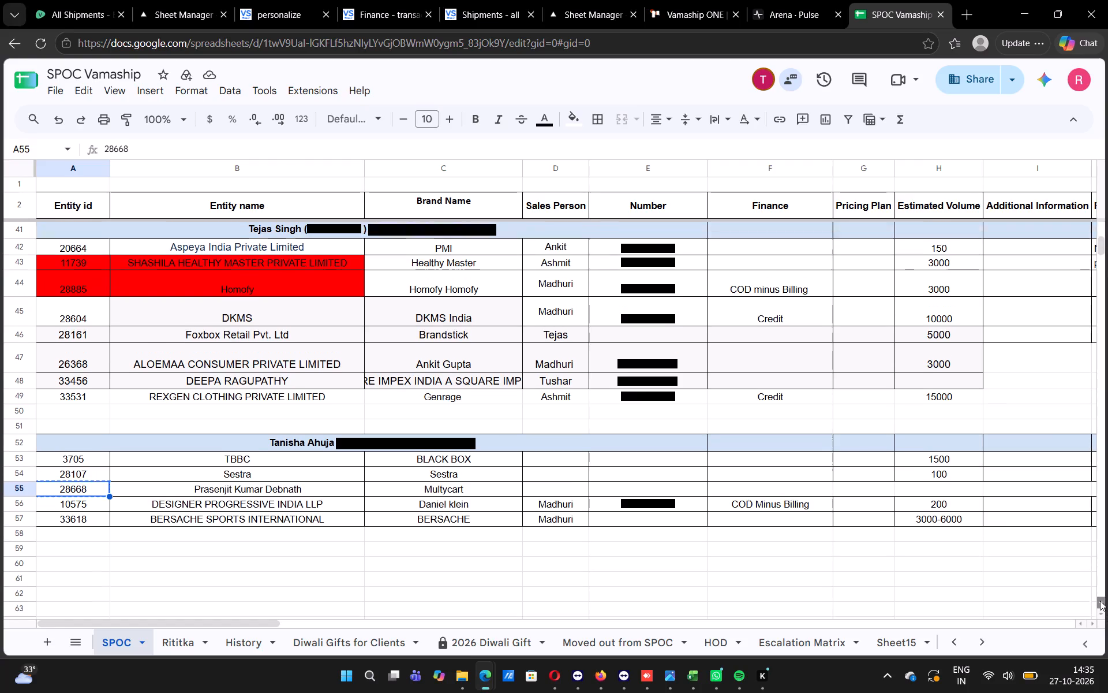
{"action": "left_click", "coordinate": [1100, 601]}
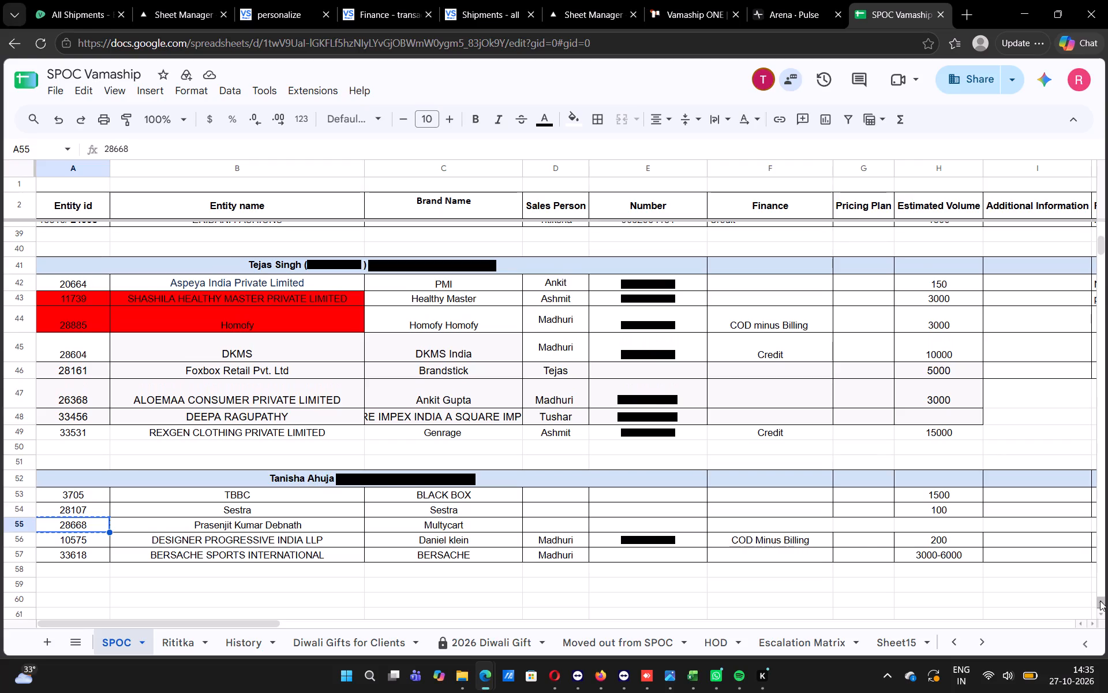
{"action": "double_click", "coordinate": [1100, 601]}
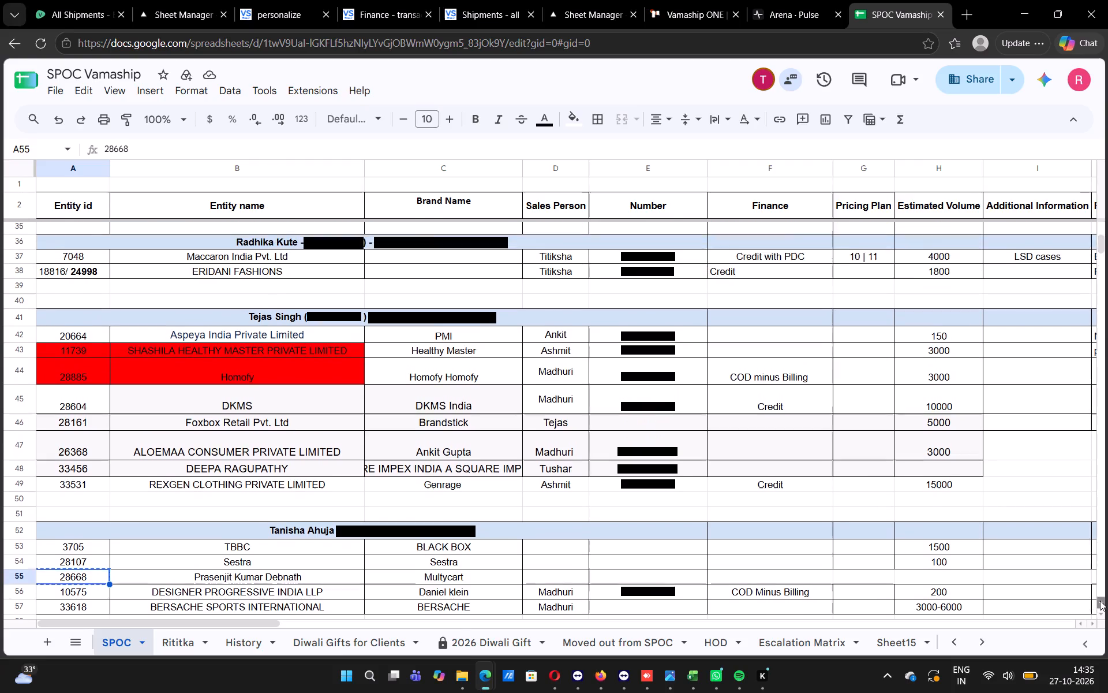
{"action": "left_click", "coordinate": [1100, 601]}
{"action": "left_click", "coordinate": [1100, 601]}
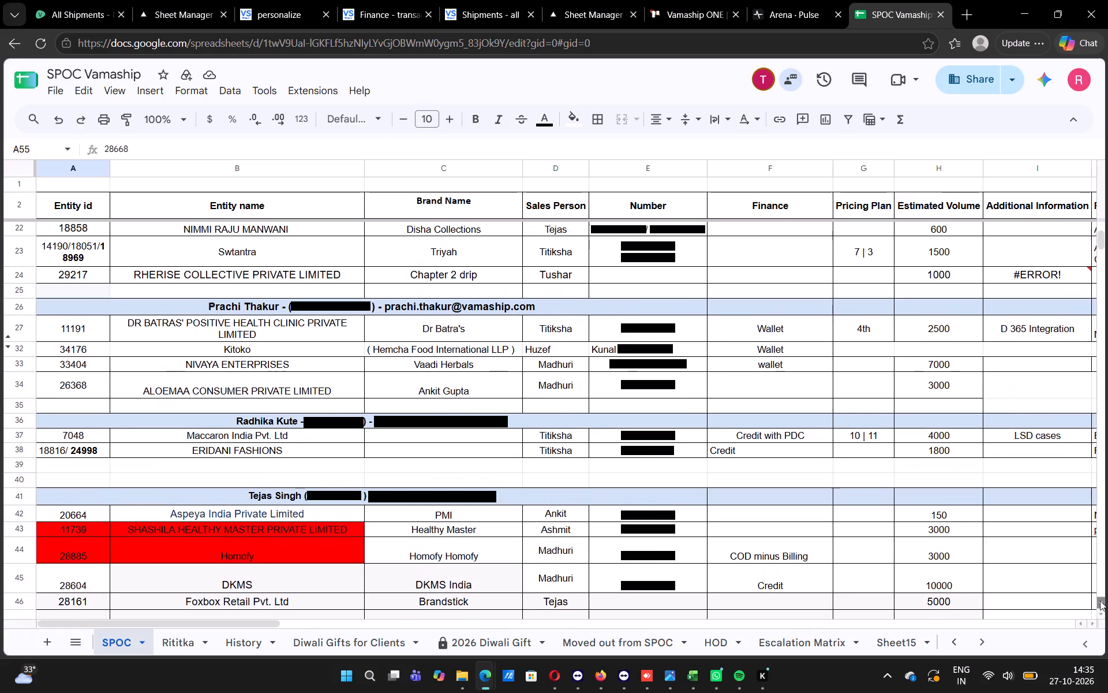
{"action": "left_click", "coordinate": [1100, 601]}
{"action": "left_click", "coordinate": [1100, 601]}
{"action": "left_click", "coordinate": [1100, 601]}
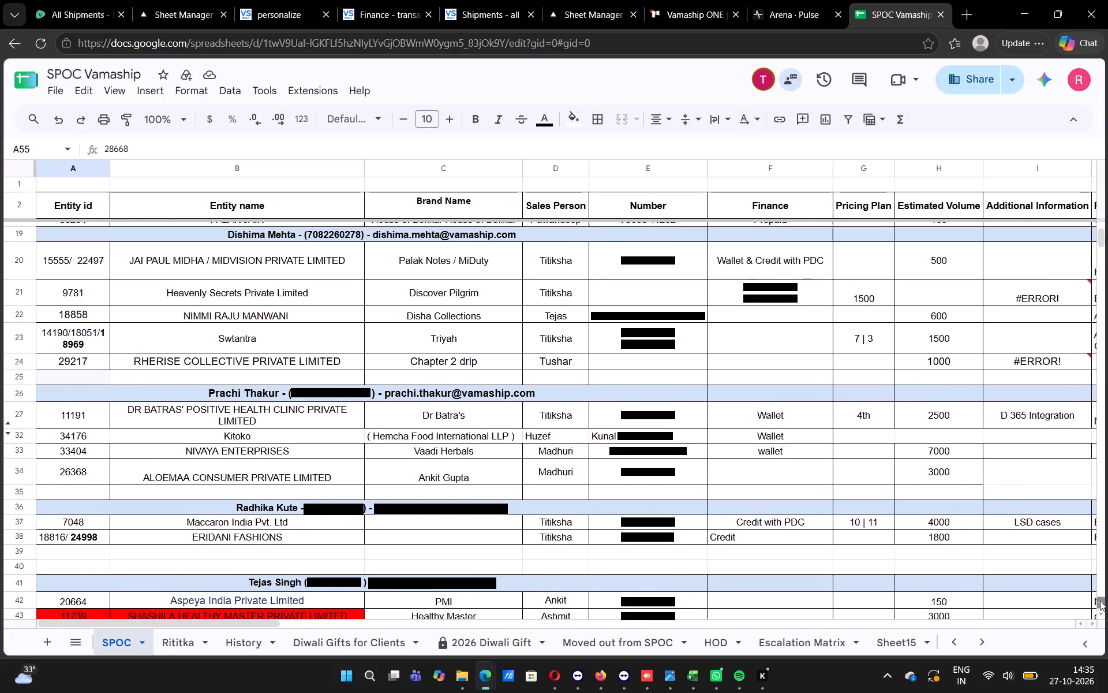
{"action": "left_click", "coordinate": [1100, 601]}
{"action": "left_click", "coordinate": [1100, 601]}
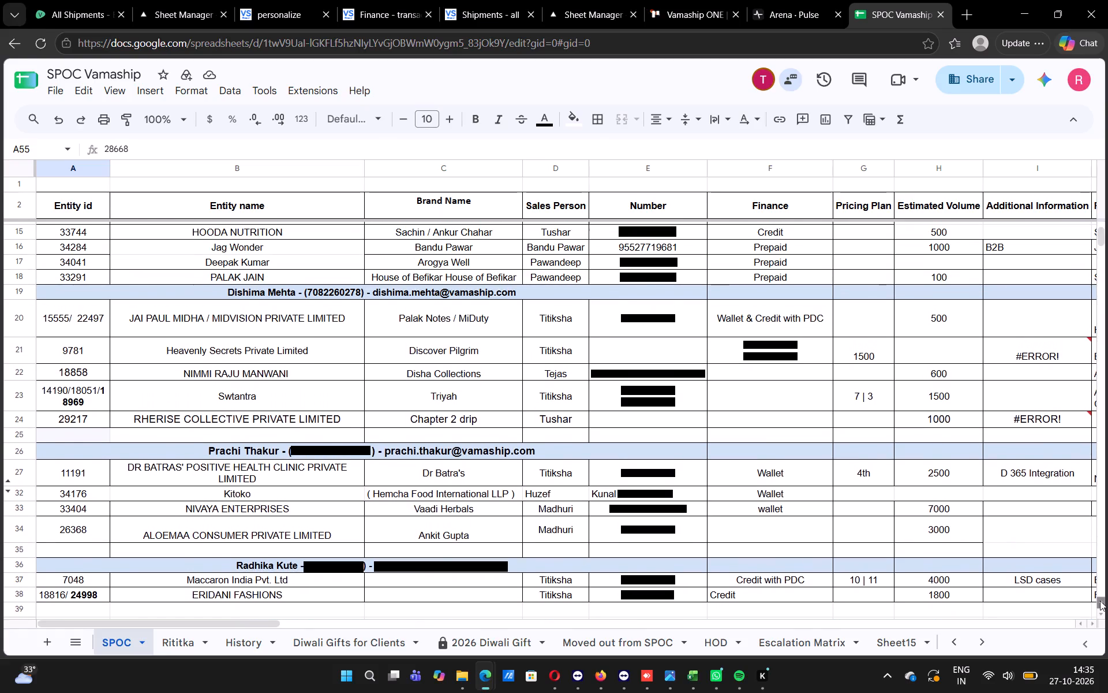
{"action": "double_click", "coordinate": [1100, 601]}
{"action": "left_click", "coordinate": [1100, 601]}
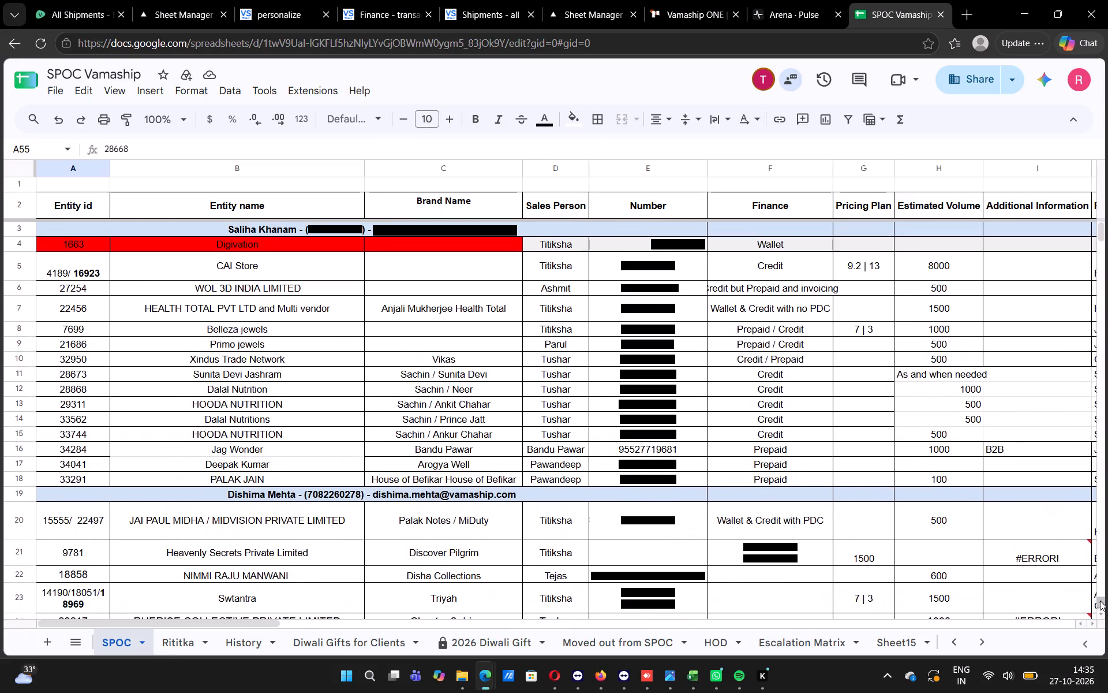
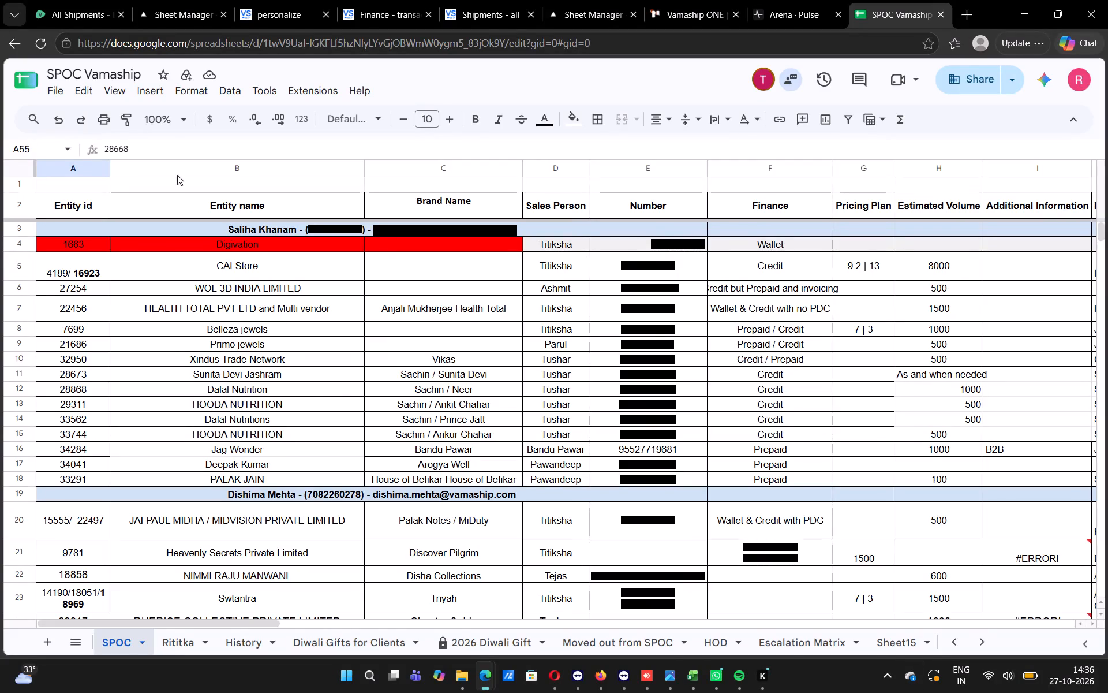
{"action": "left_click", "coordinate": [76, 1]}
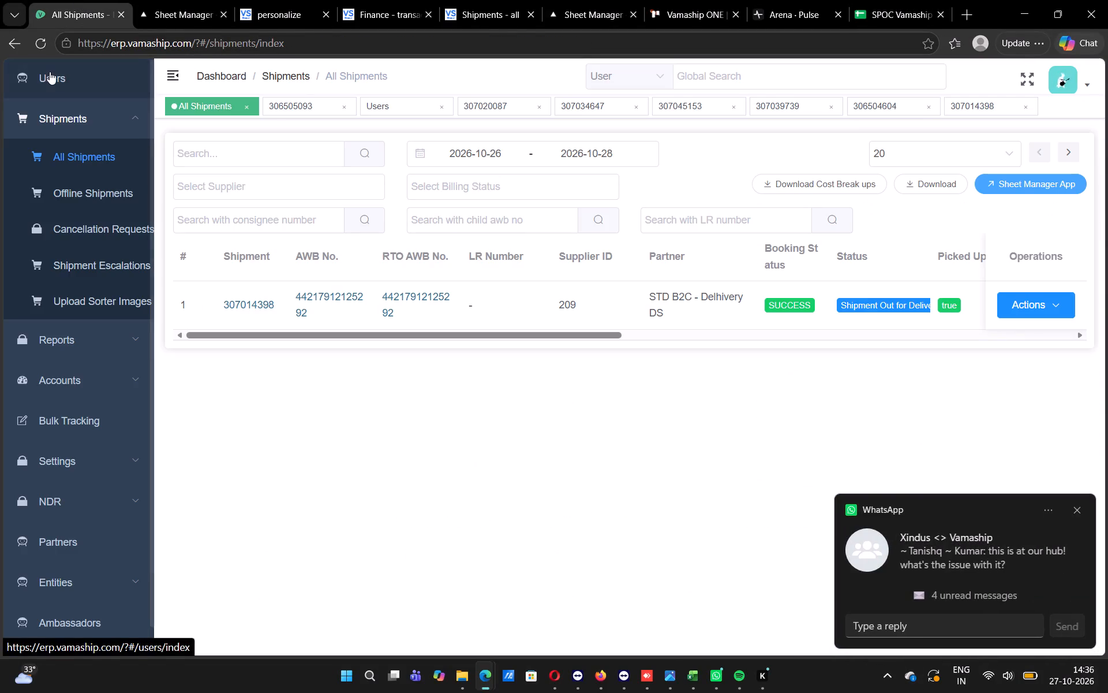
{"action": "left_click", "coordinate": [50, 72]}
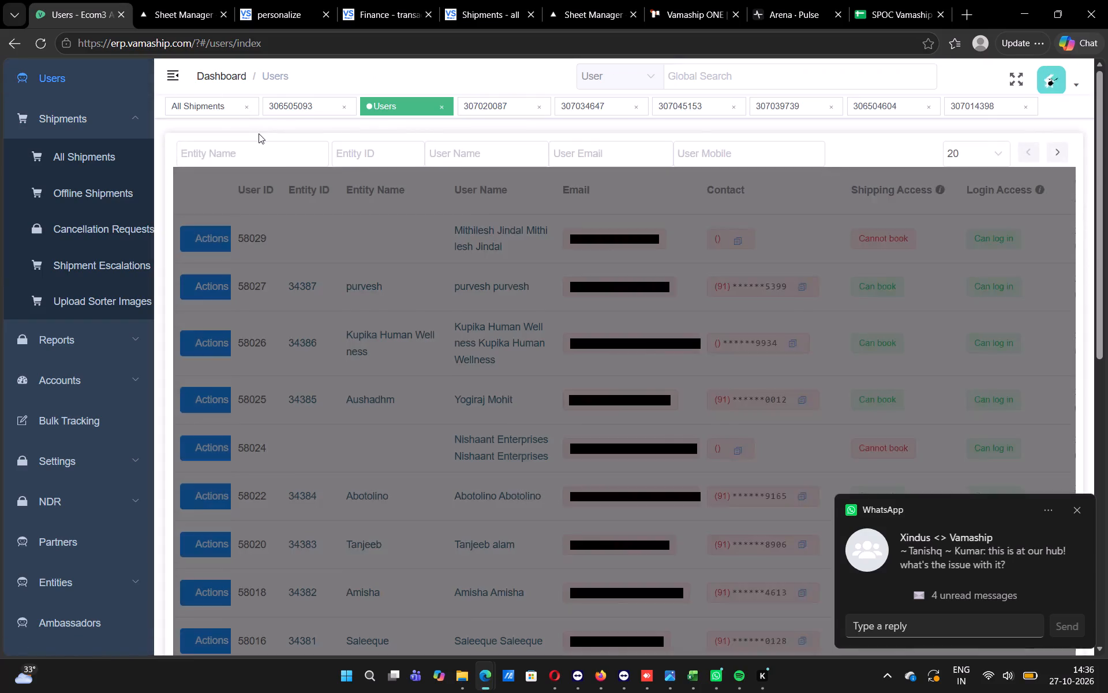
{"action": "left_click", "coordinate": [361, 151]}
{"action": "key", "text": "ctrl+v"}
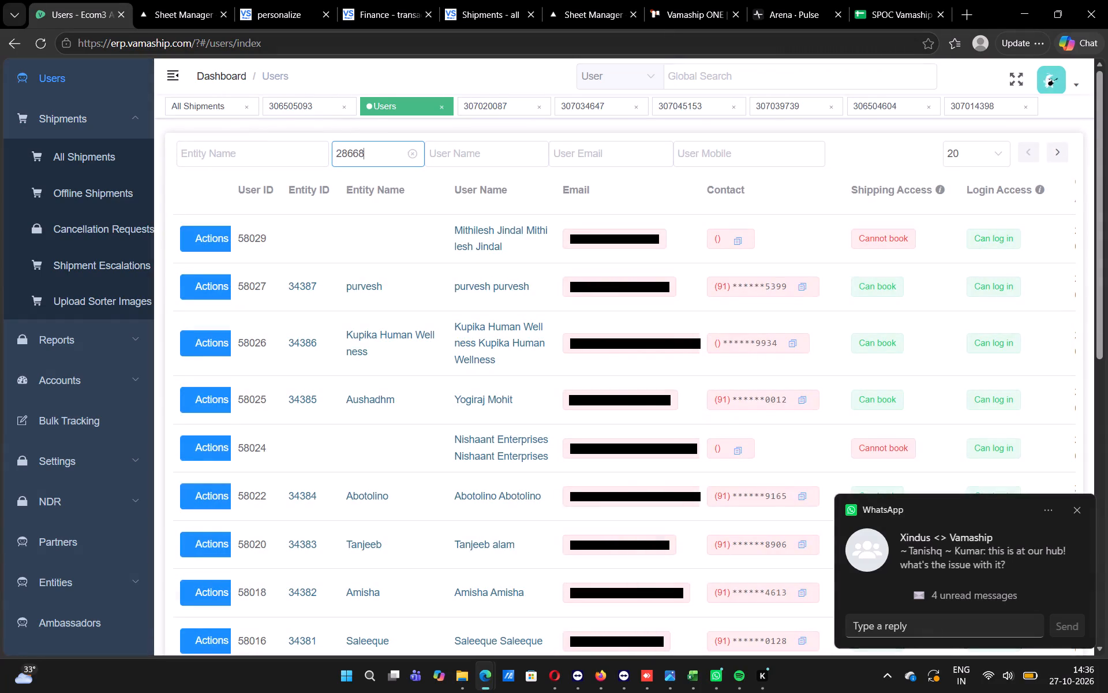
{"action": "left_click", "coordinate": [392, 184]}
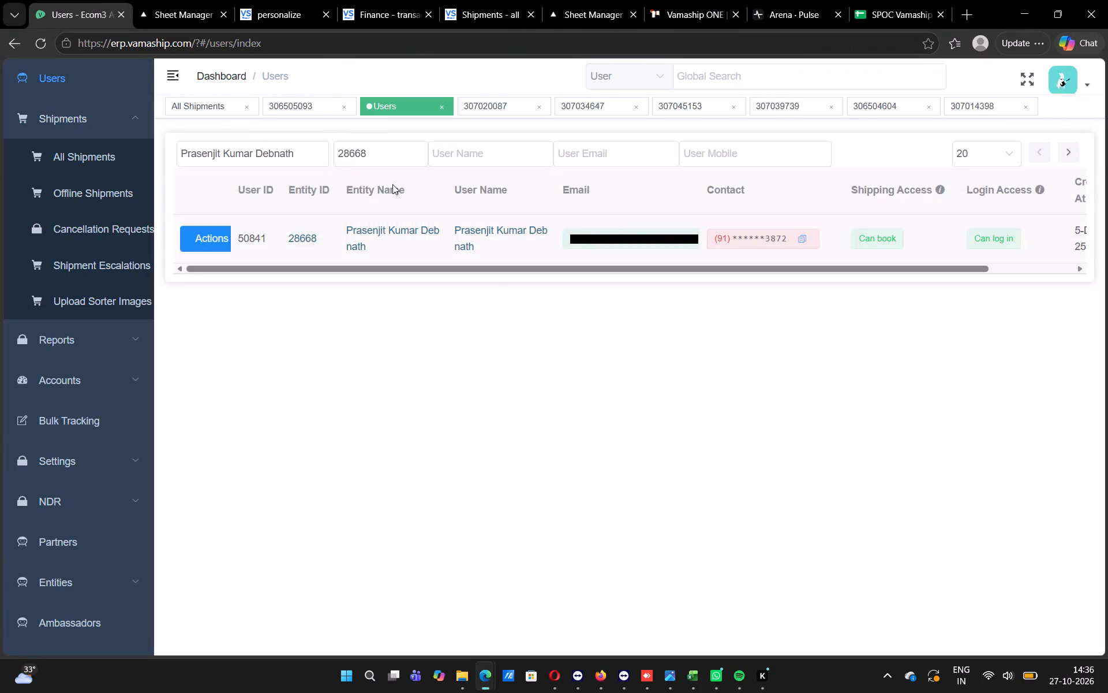
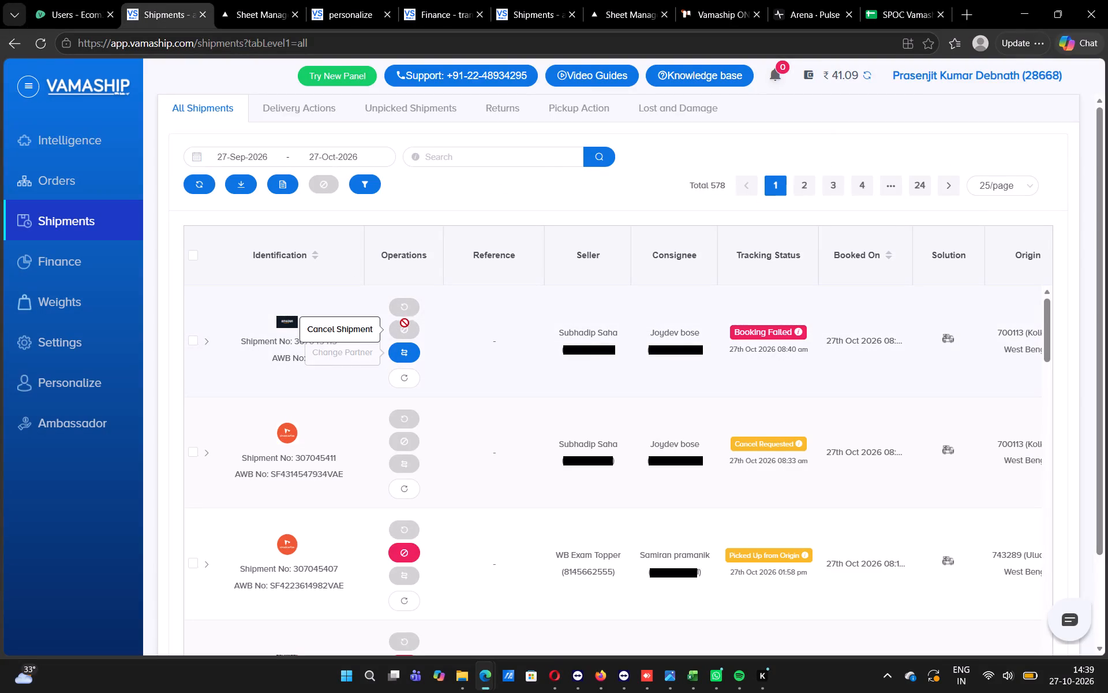
Start rebooking the booking-failed shipment to Gajol from the All Shipments list as a prefilled Quick Ship order.
{"action": "left_click", "coordinate": [409, 377]}
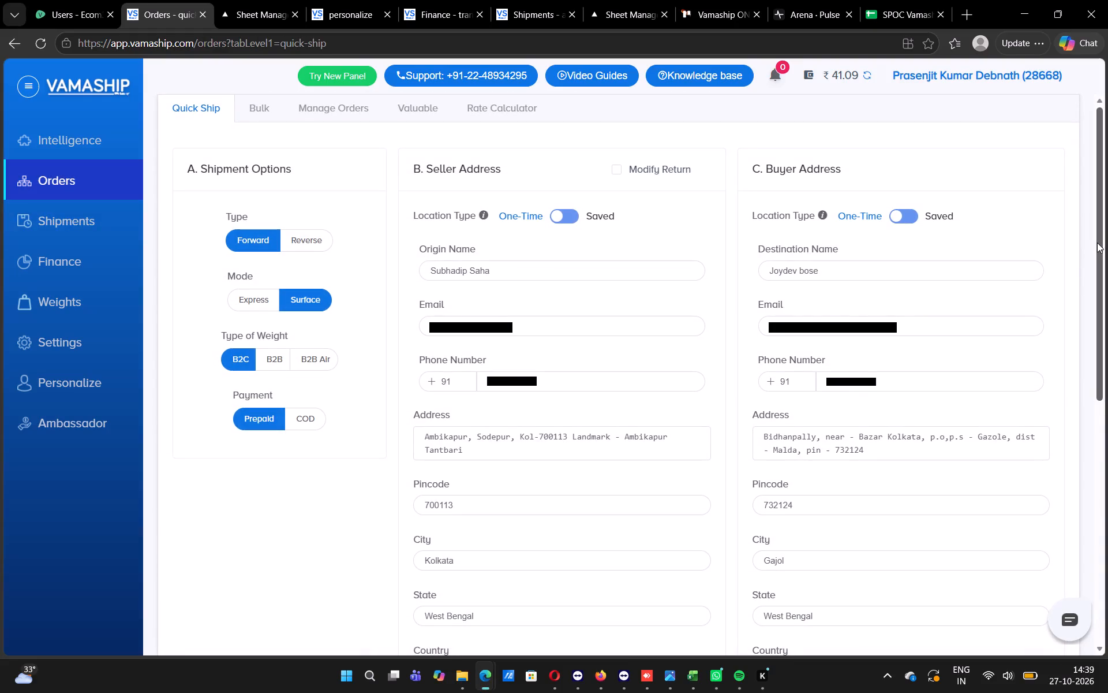
Review the prefilled Quick Ship order from the addresses to the package details and try to view its quote.
{"action": "left_click_drag", "start_coordinate": [1097, 243], "coordinate": [1106, 103]}
{"action": "left_click_drag", "start_coordinate": [1106, 103], "coordinate": [1098, 405]}
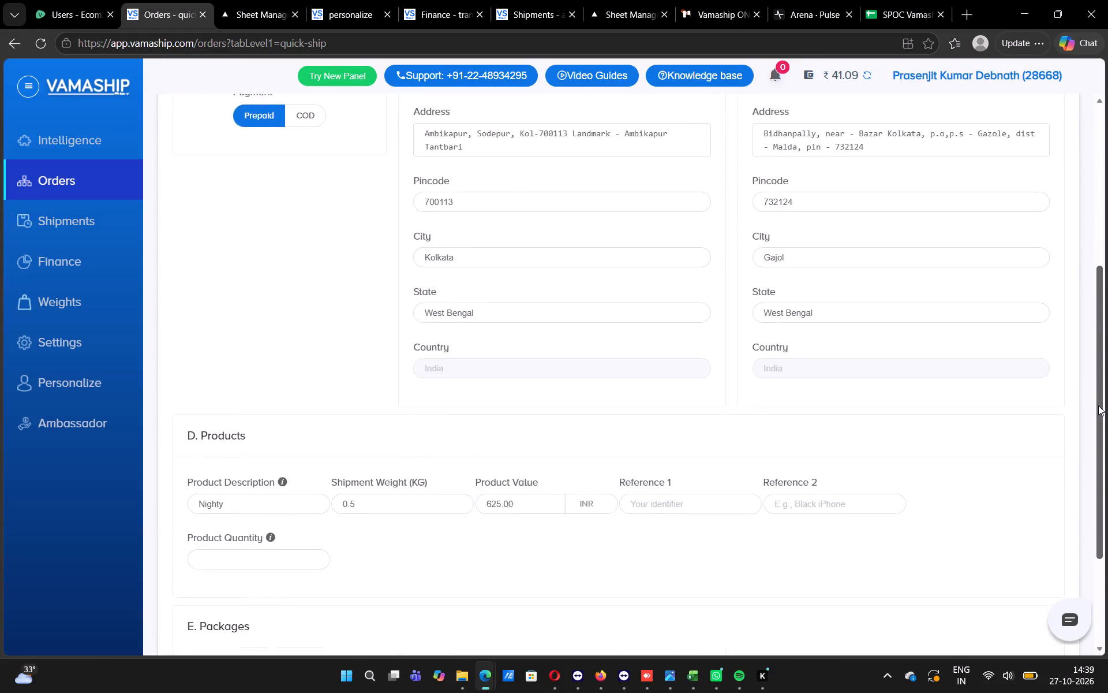
{"action": "left_click_drag", "start_coordinate": [1098, 405], "coordinate": [1100, 520]}
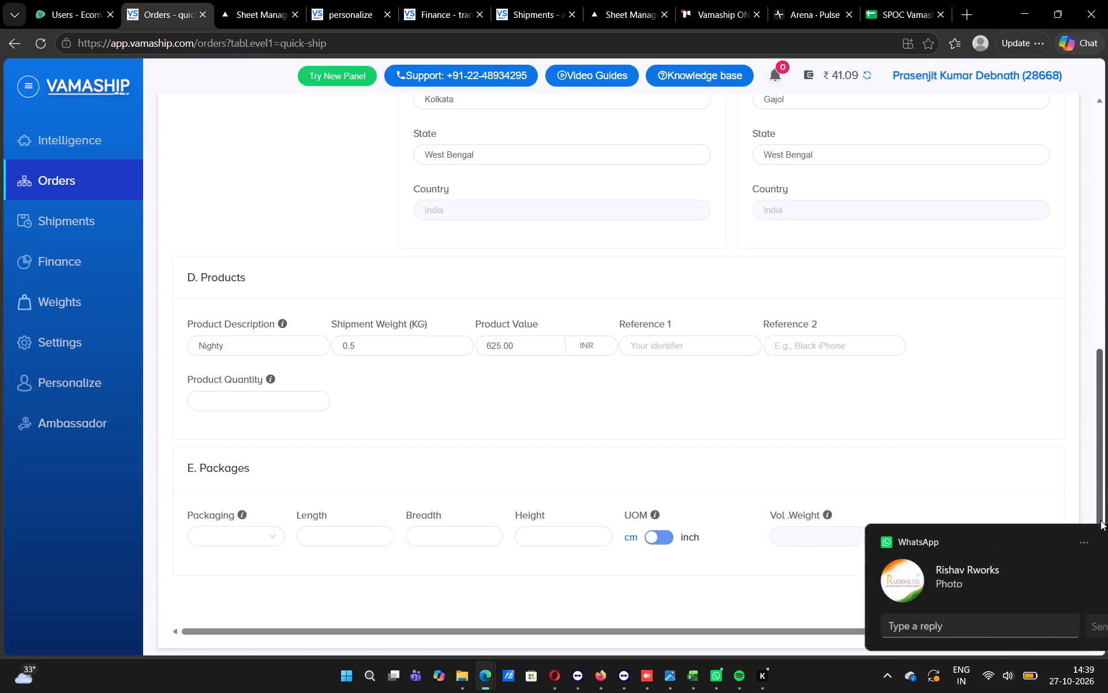
{"action": "left_click_drag", "start_coordinate": [1100, 520], "coordinate": [1100, 525]}
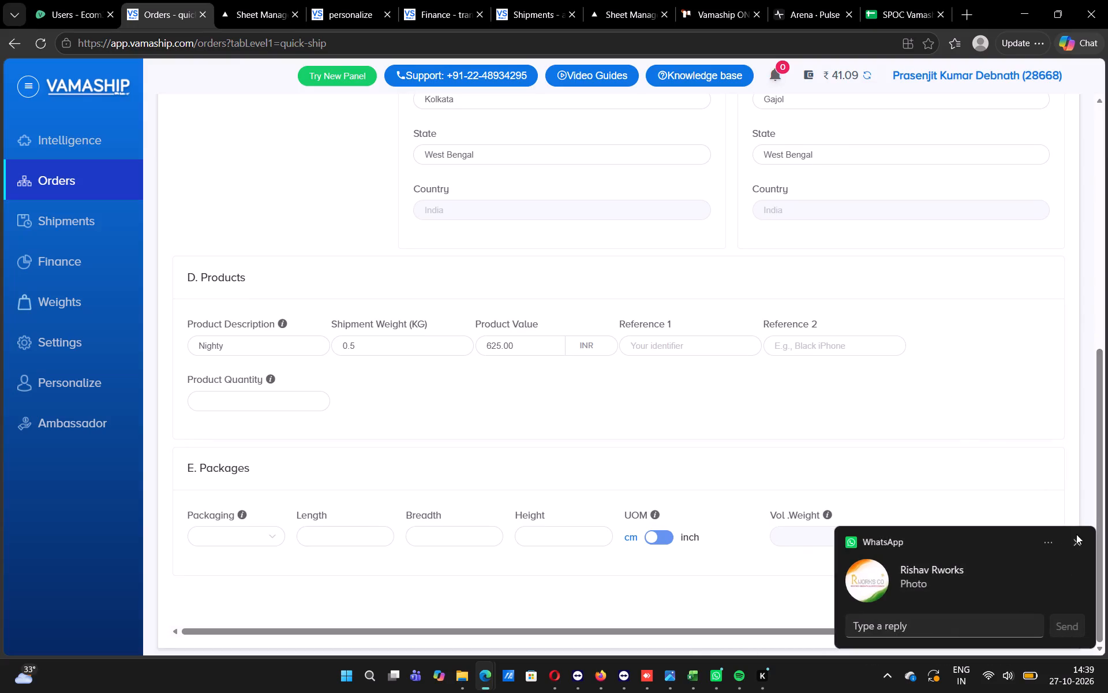
{"action": "left_click", "coordinate": [1079, 541]}
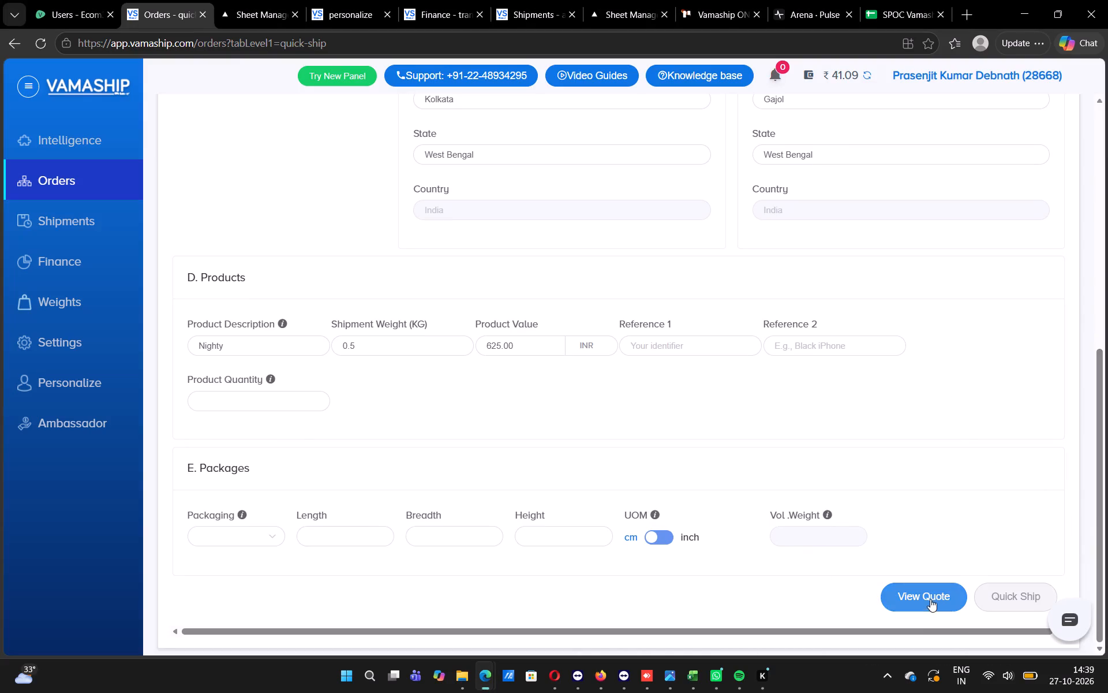
{"action": "left_click", "coordinate": [930, 599]}
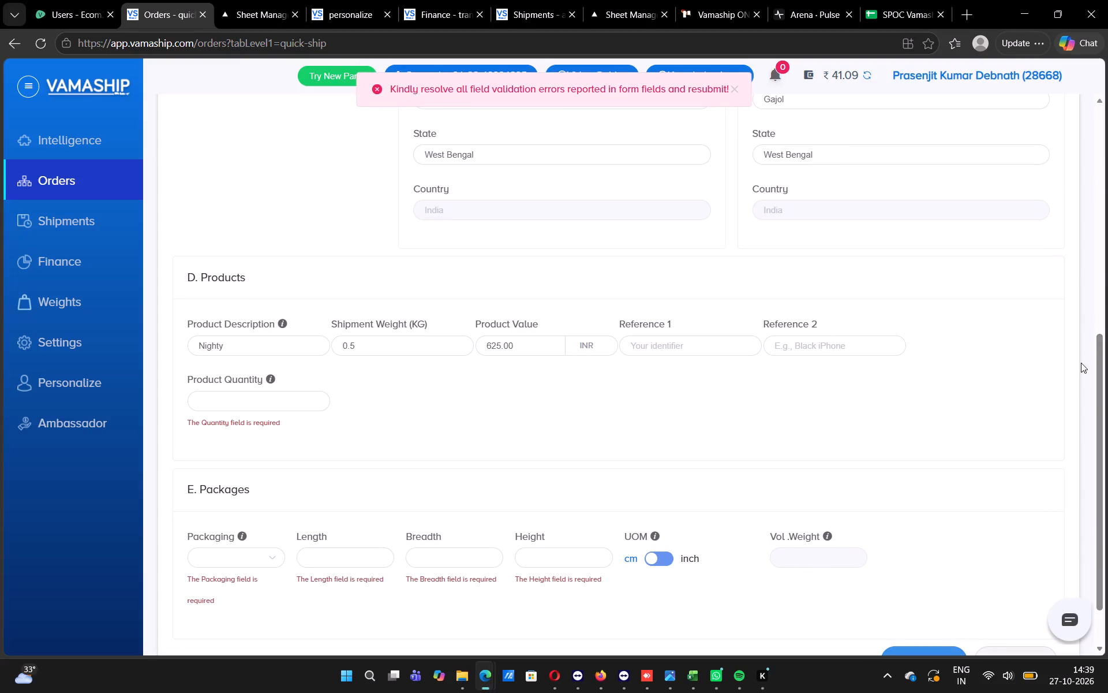
Set the product quantity of the Nighty item to 1 in the Products section.
{"action": "left_click_drag", "start_coordinate": [1099, 416], "coordinate": [1107, 279]}
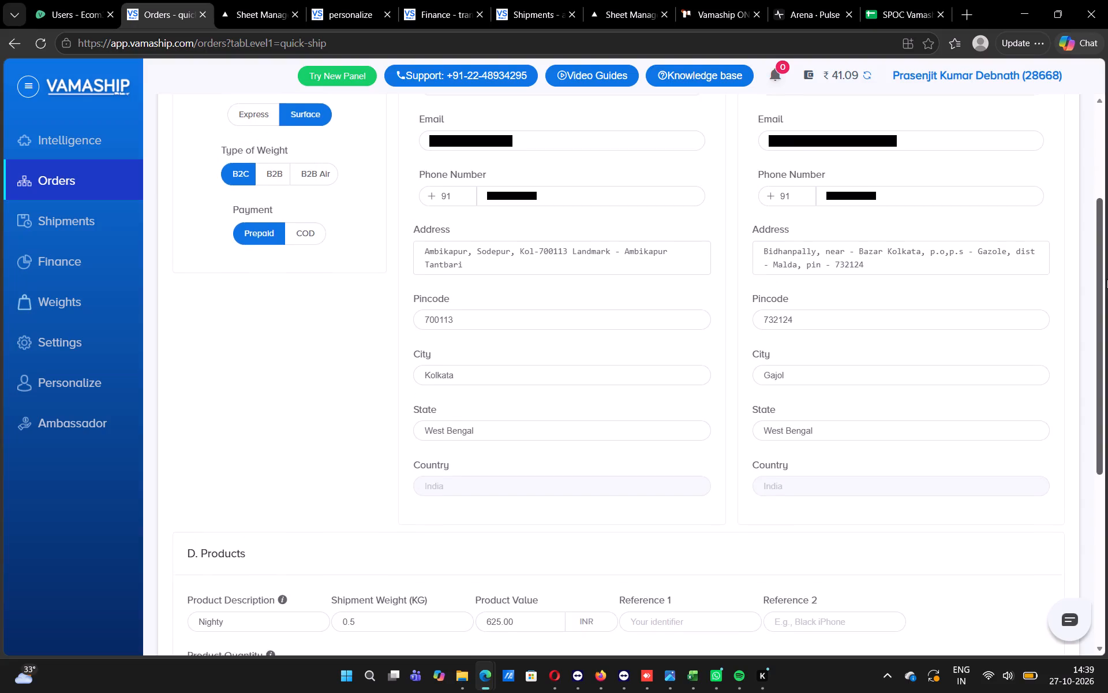
{"action": "left_click_drag", "start_coordinate": [1107, 279], "coordinate": [1106, 423]}
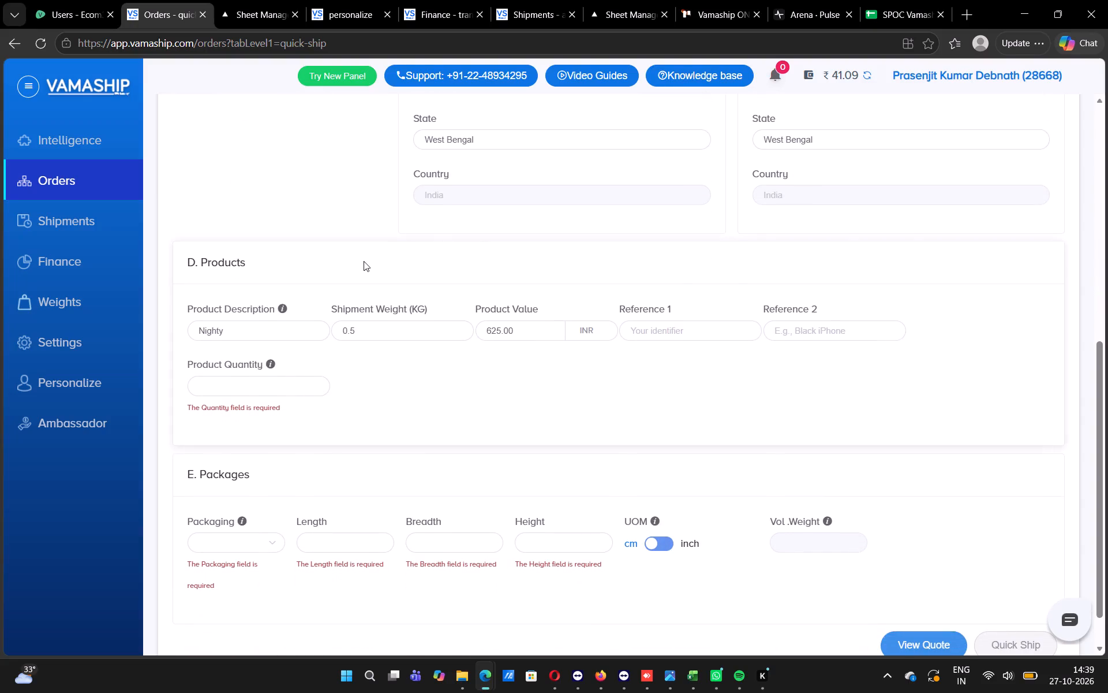
{"action": "left_click", "coordinate": [283, 387]}
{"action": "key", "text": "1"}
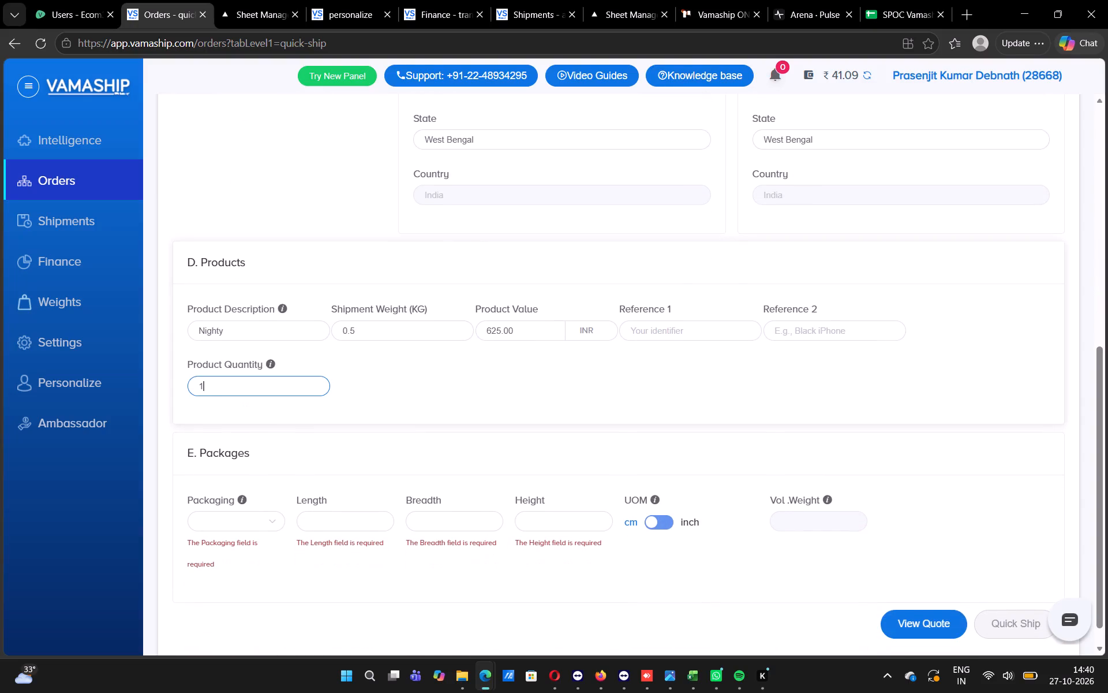
Open the packaging type selection for the order's package.
{"action": "left_click", "coordinate": [224, 527]}
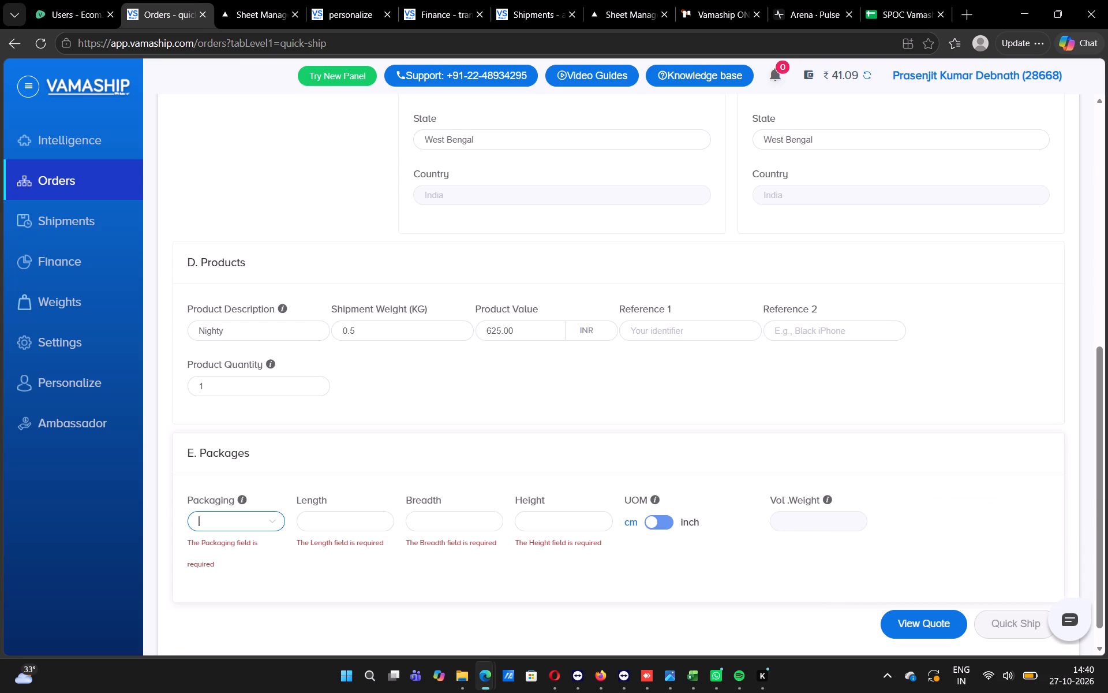
Fill in the quick-ship package details with packaging 10, length 15 cm, breadth 23 cm and height 1 cm.
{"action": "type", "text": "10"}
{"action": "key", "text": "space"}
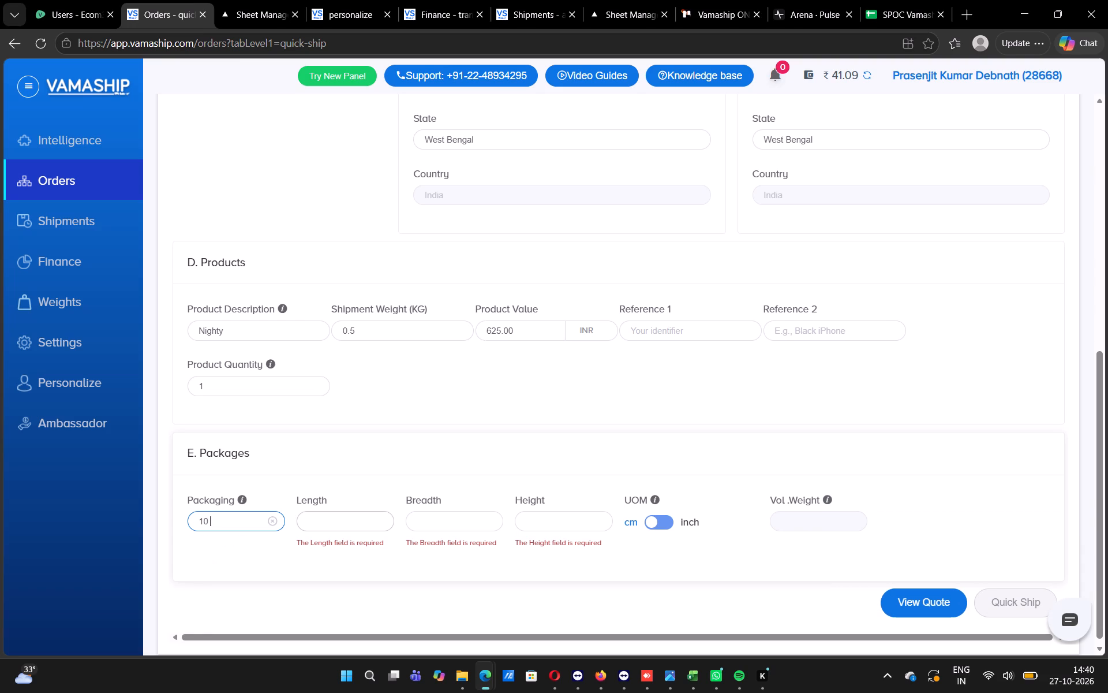
{"action": "left_click", "coordinate": [320, 522]}
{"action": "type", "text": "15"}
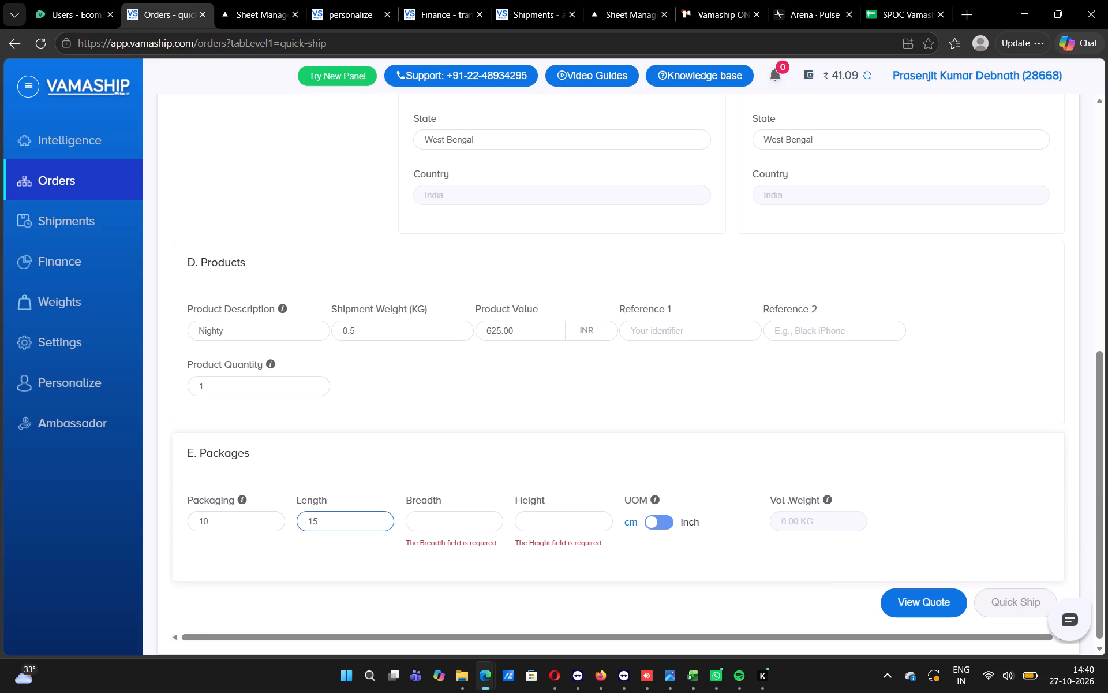
{"action": "left_click", "coordinate": [445, 521]}
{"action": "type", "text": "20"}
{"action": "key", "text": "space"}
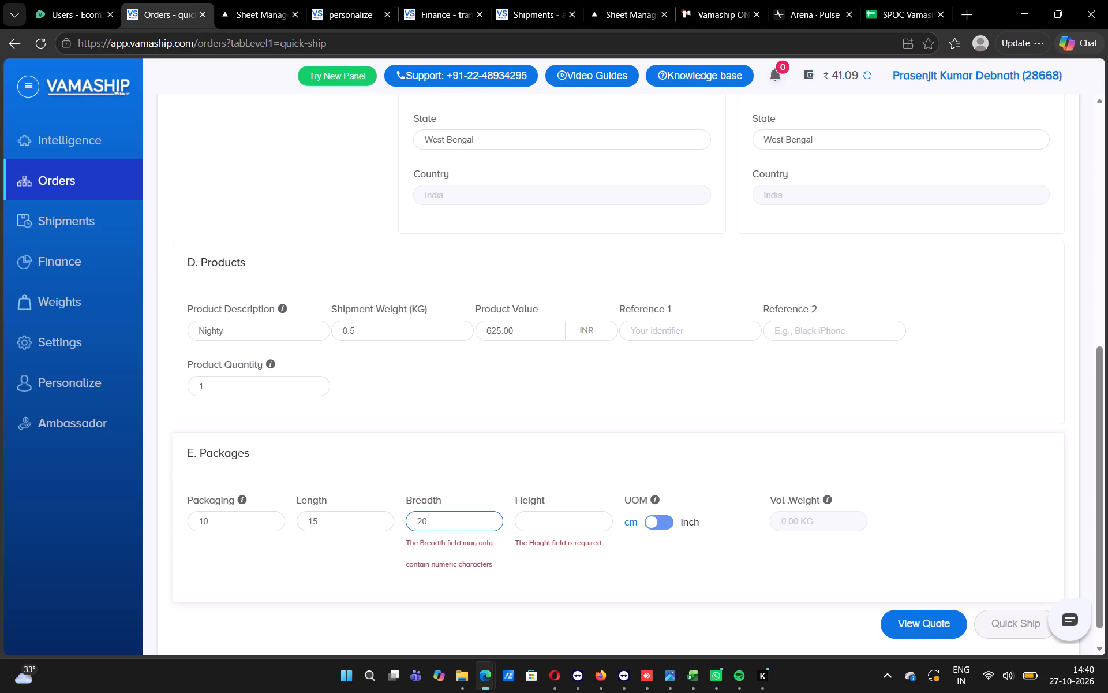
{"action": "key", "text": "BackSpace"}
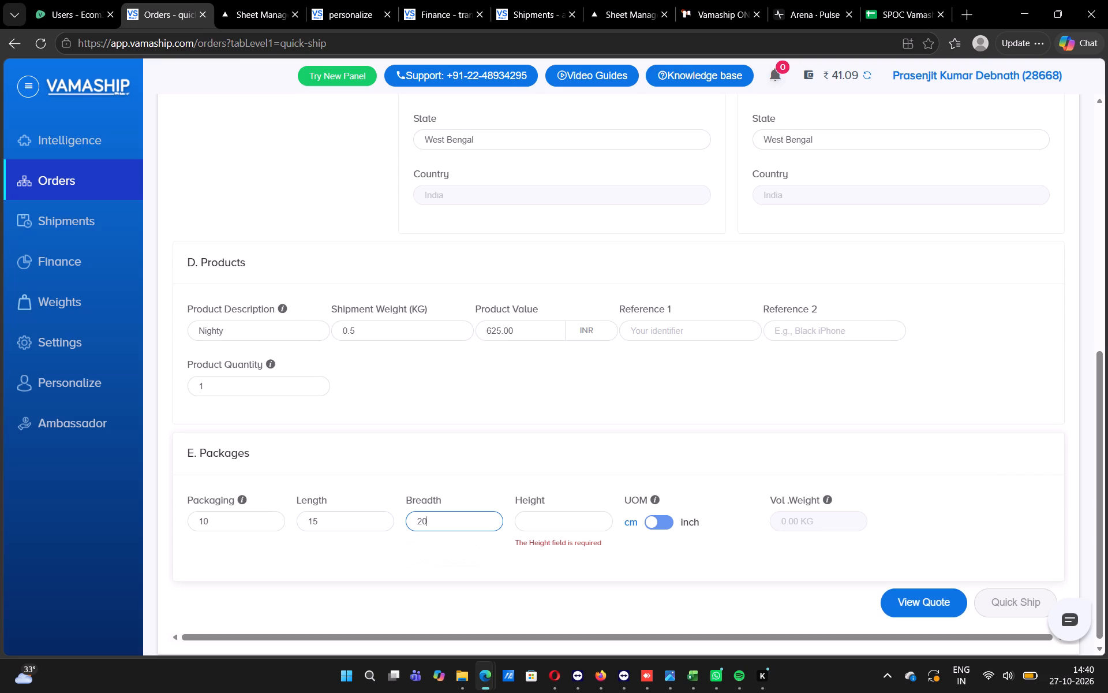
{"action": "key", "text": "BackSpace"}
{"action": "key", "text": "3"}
{"action": "left_click", "coordinate": [554, 522]}
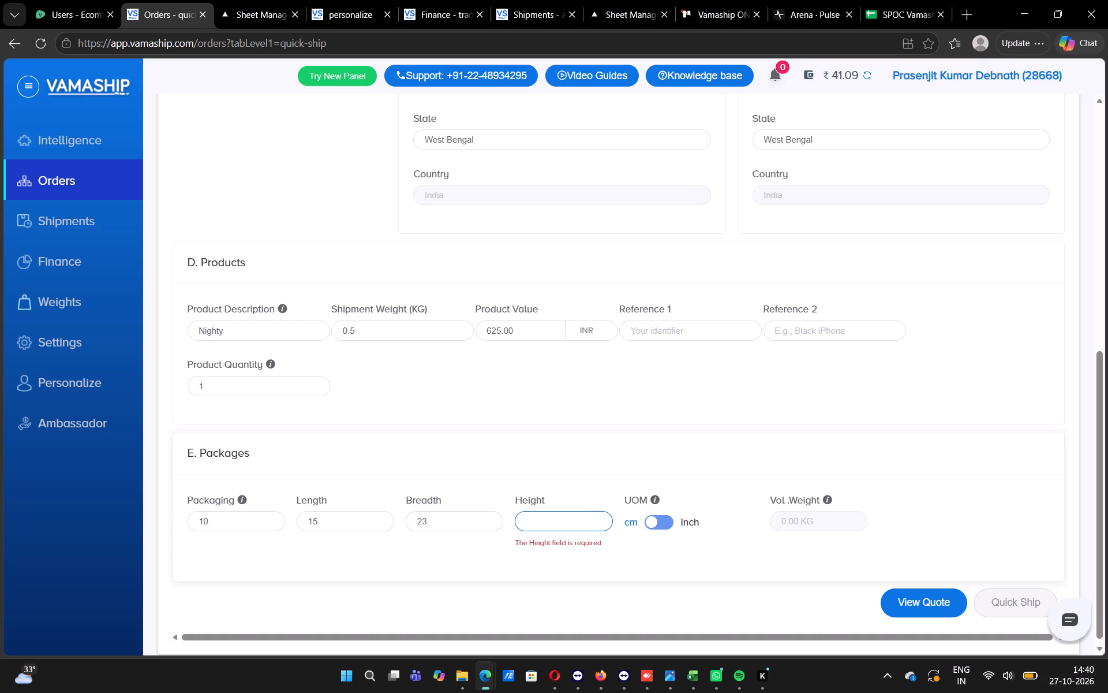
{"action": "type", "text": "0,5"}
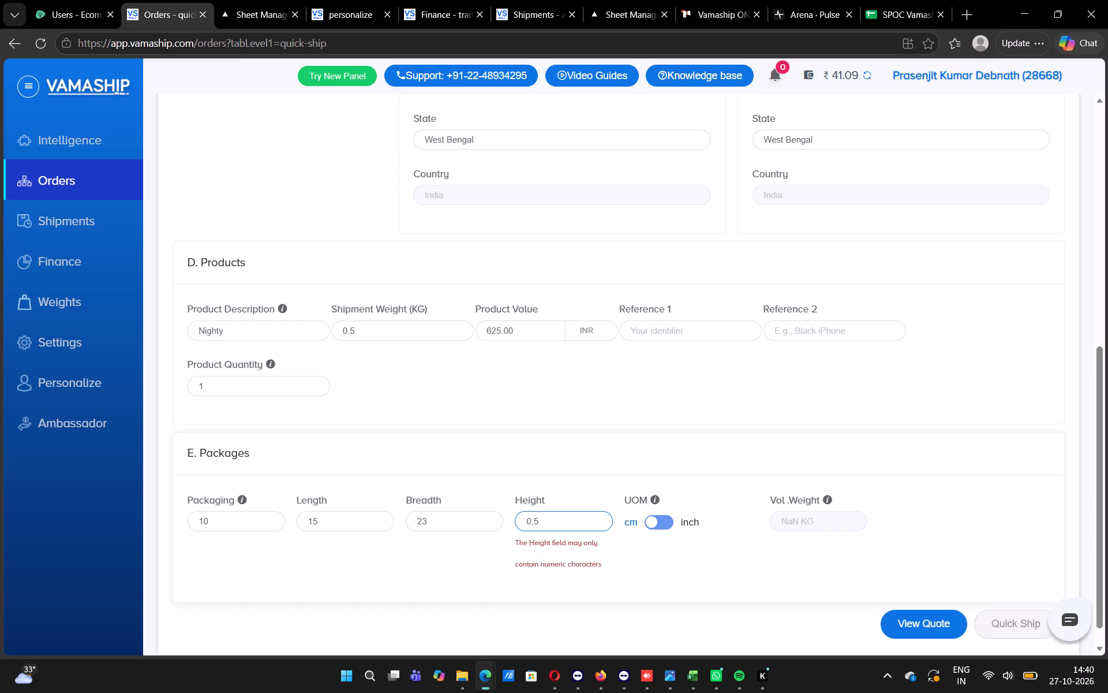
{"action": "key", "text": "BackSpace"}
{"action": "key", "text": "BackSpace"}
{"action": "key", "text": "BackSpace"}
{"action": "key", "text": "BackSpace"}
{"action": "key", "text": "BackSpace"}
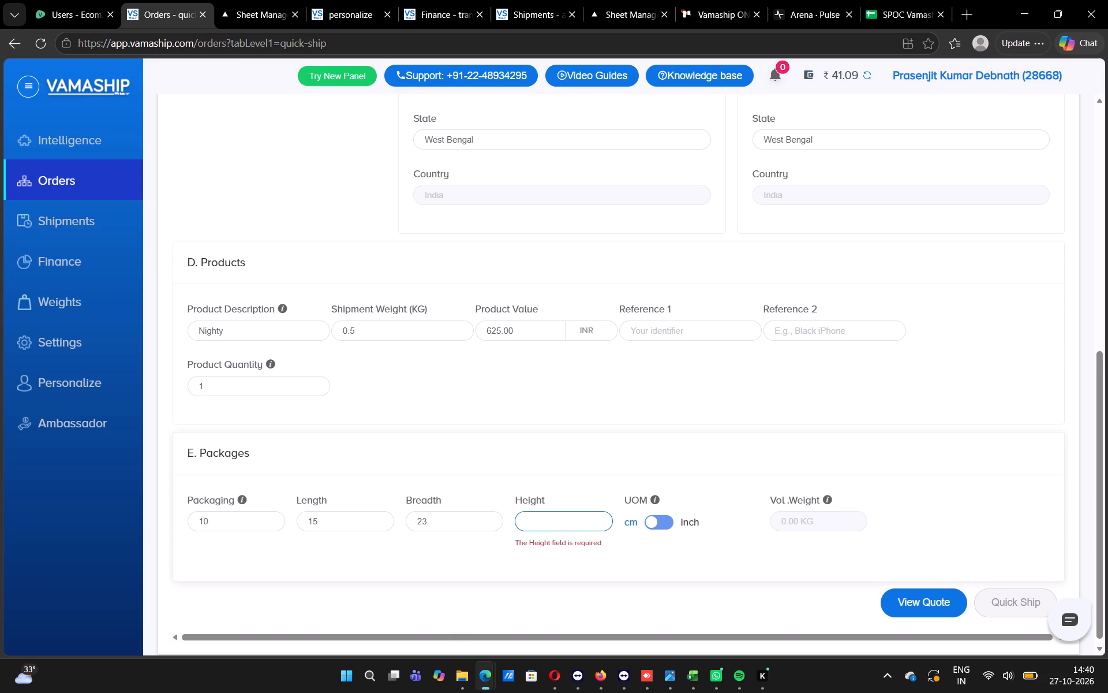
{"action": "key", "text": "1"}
View the shipping quote for the order, then close the quick-ship page without creating the shipment.
{"action": "left_click", "coordinate": [919, 591]}
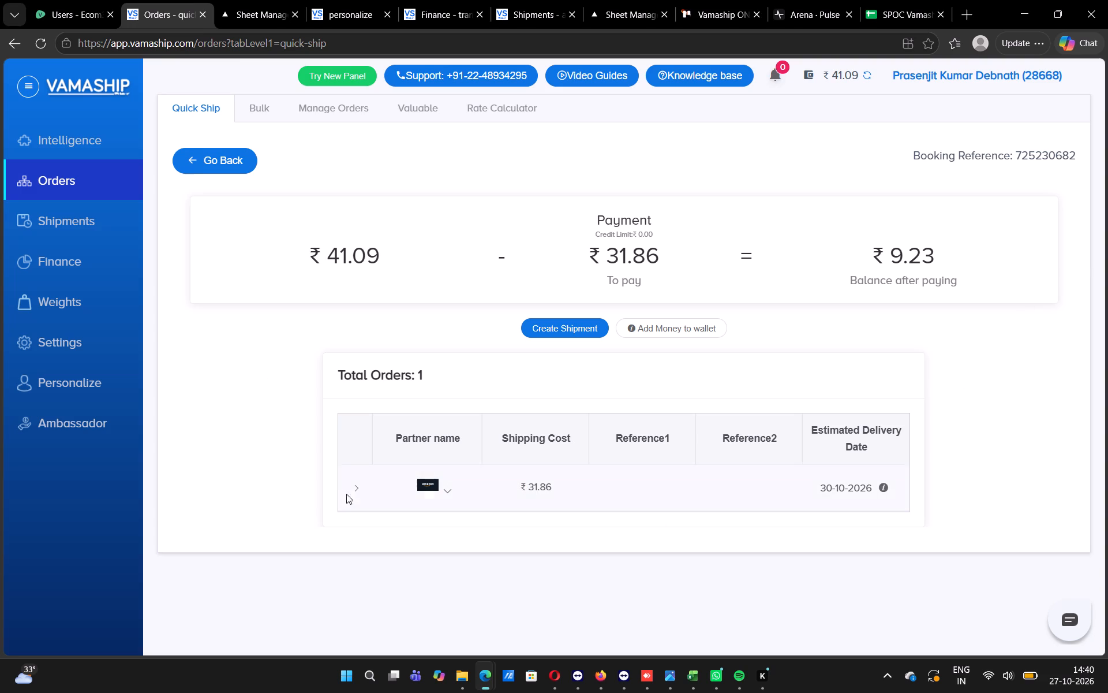
{"action": "left_click", "coordinate": [203, 15]}
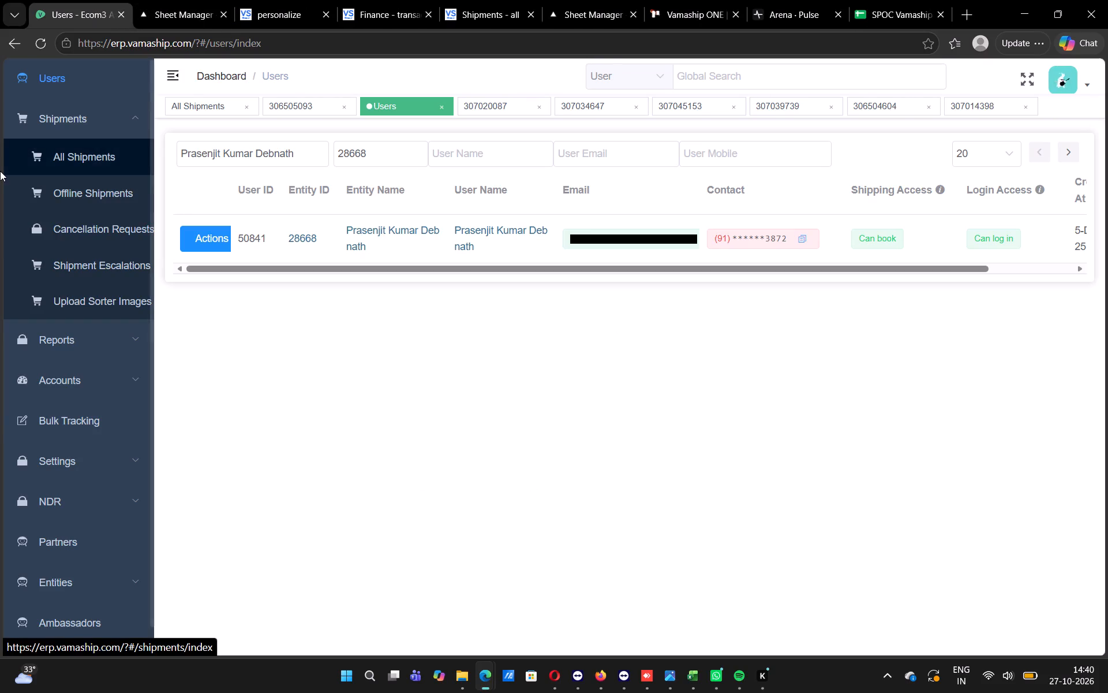
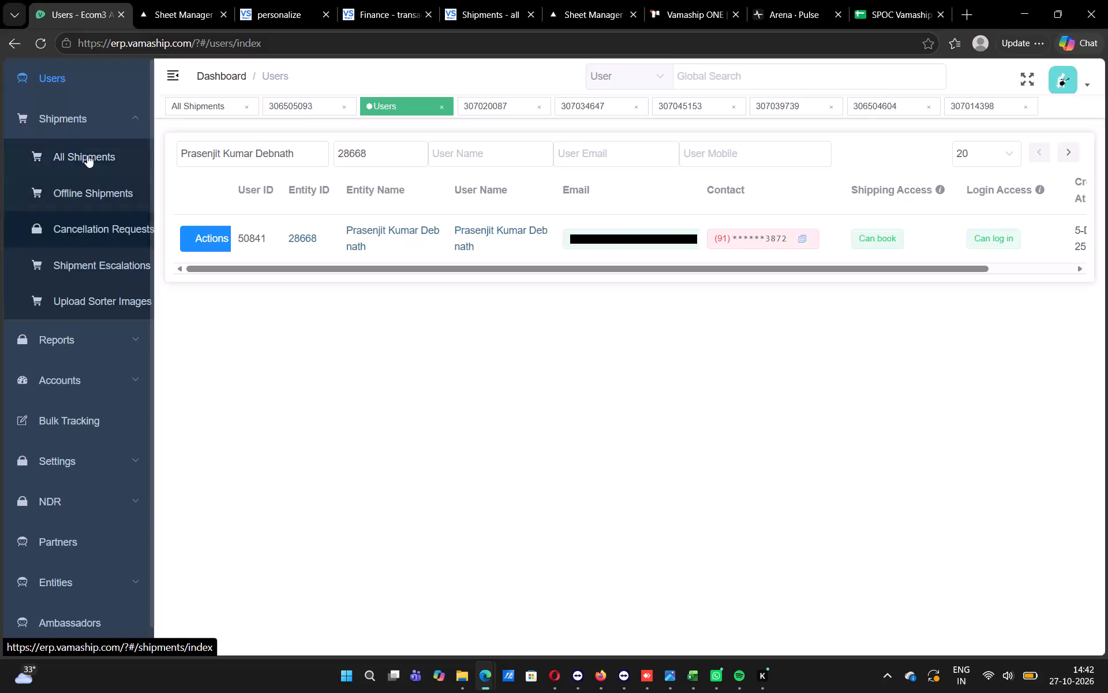
{"action": "left_click", "coordinate": [88, 151]}
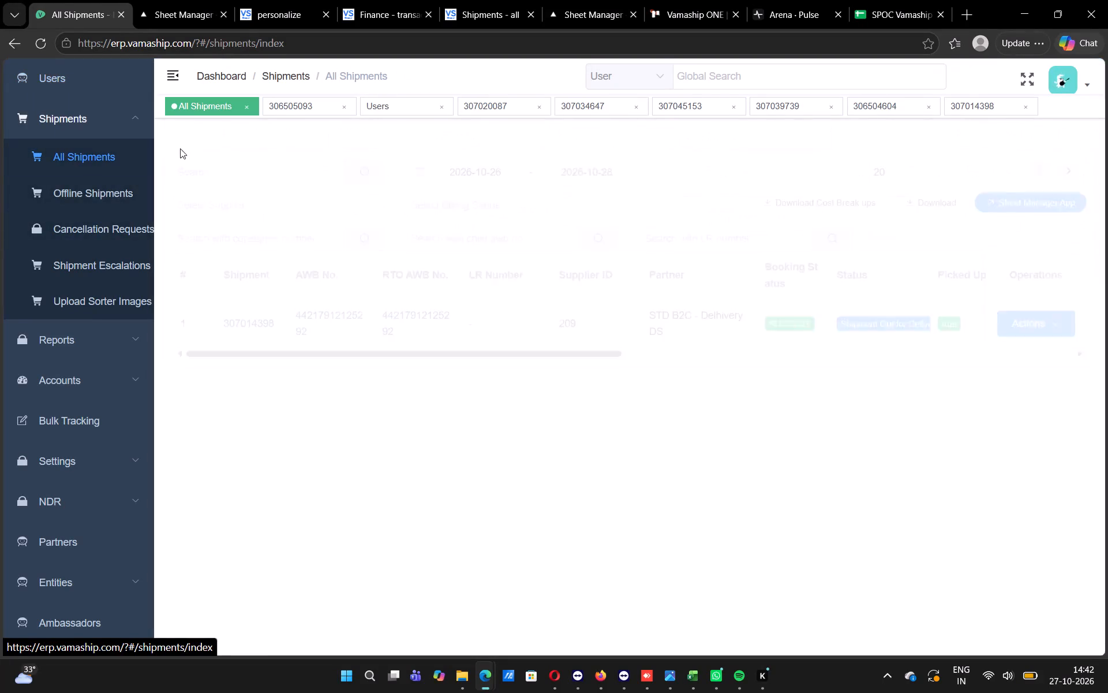
{"action": "left_click", "coordinate": [182, 157]}
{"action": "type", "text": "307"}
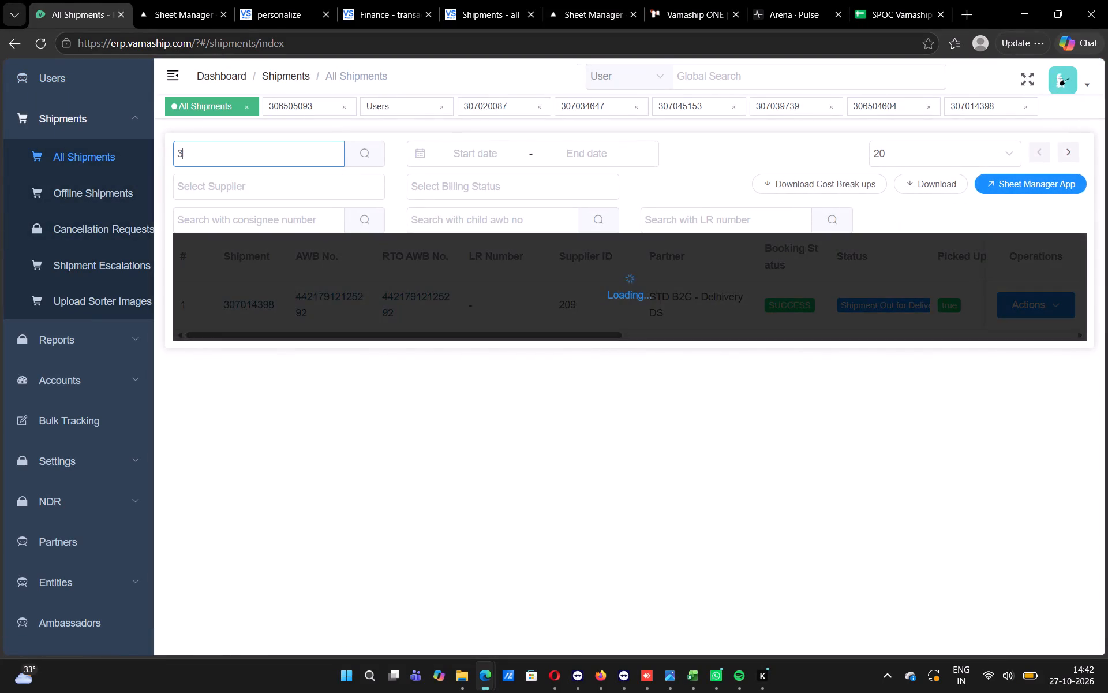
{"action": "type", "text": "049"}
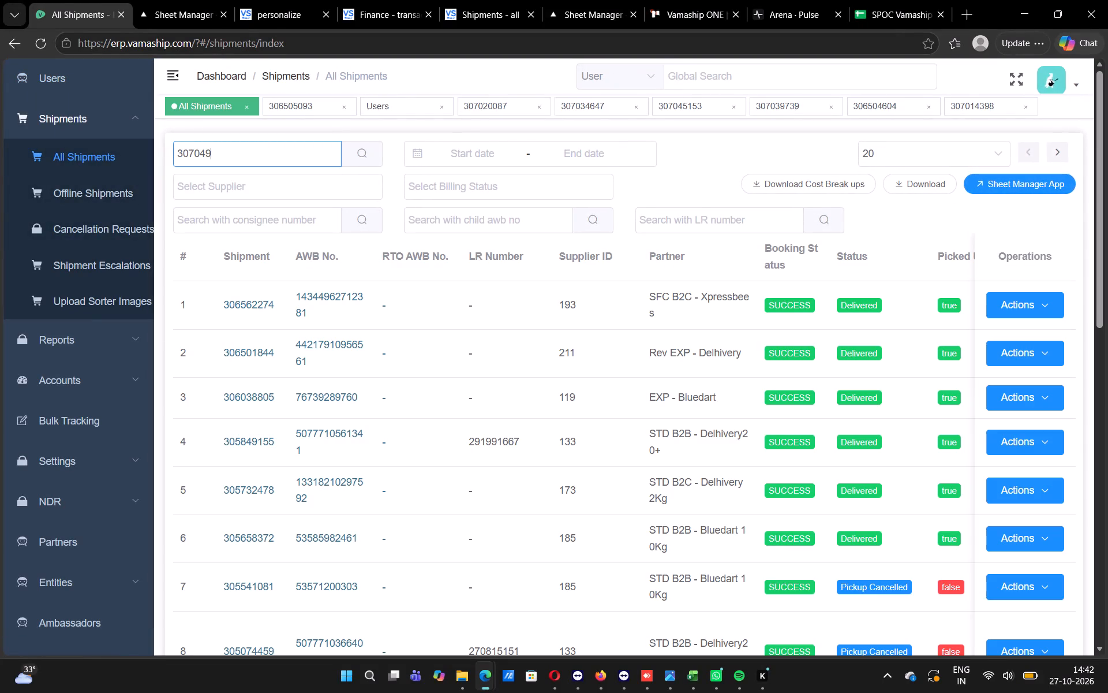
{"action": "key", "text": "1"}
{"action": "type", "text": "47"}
{"action": "left_click", "coordinate": [361, 158]}
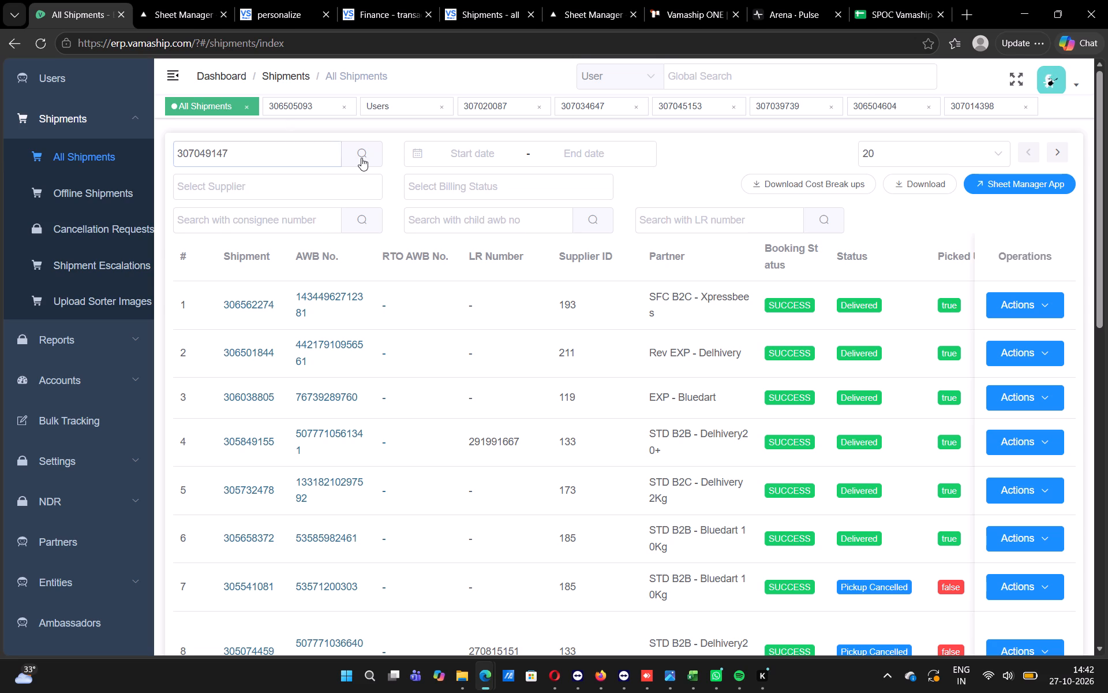
{"action": "left_click", "coordinate": [252, 314]}
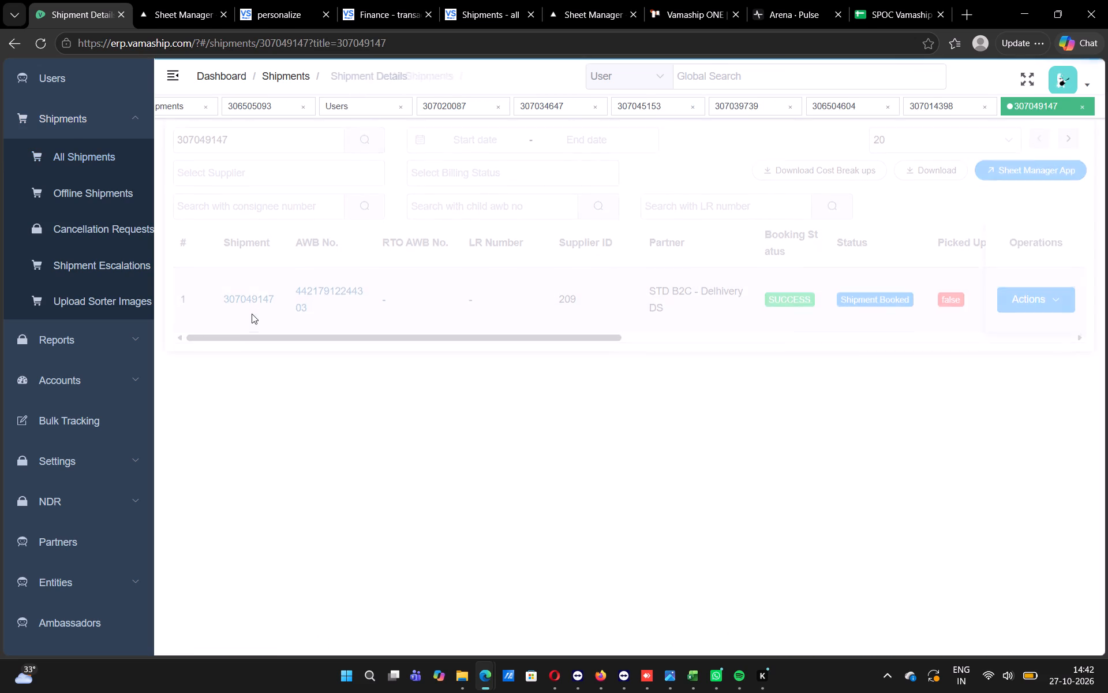
{"action": "left_click", "coordinate": [255, 389]}
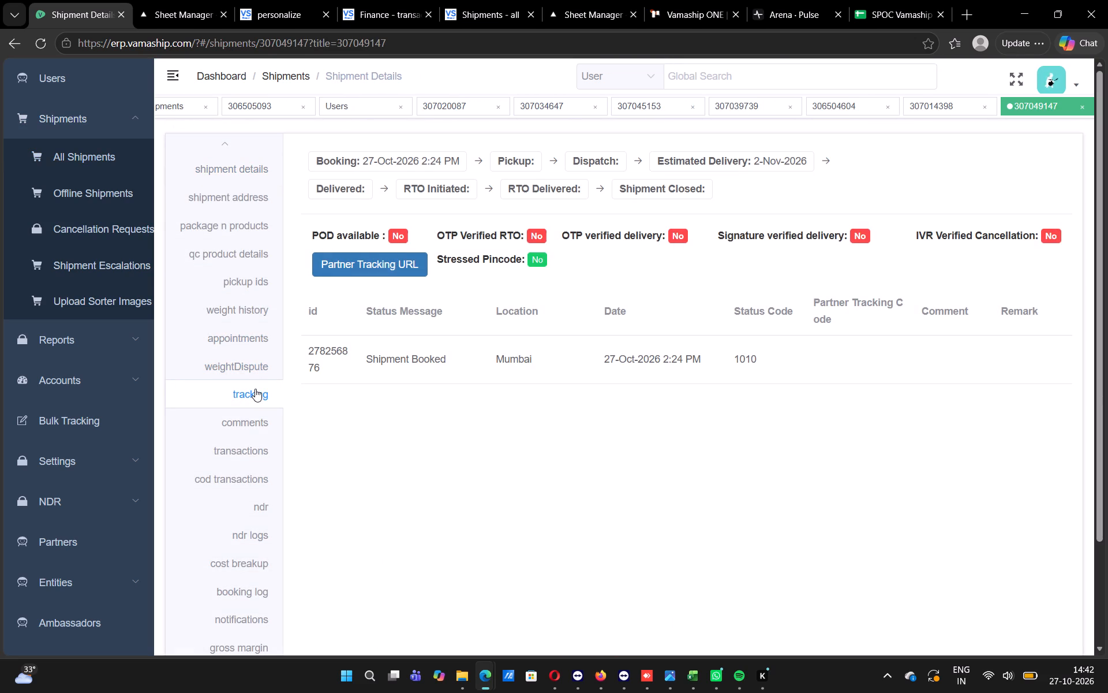
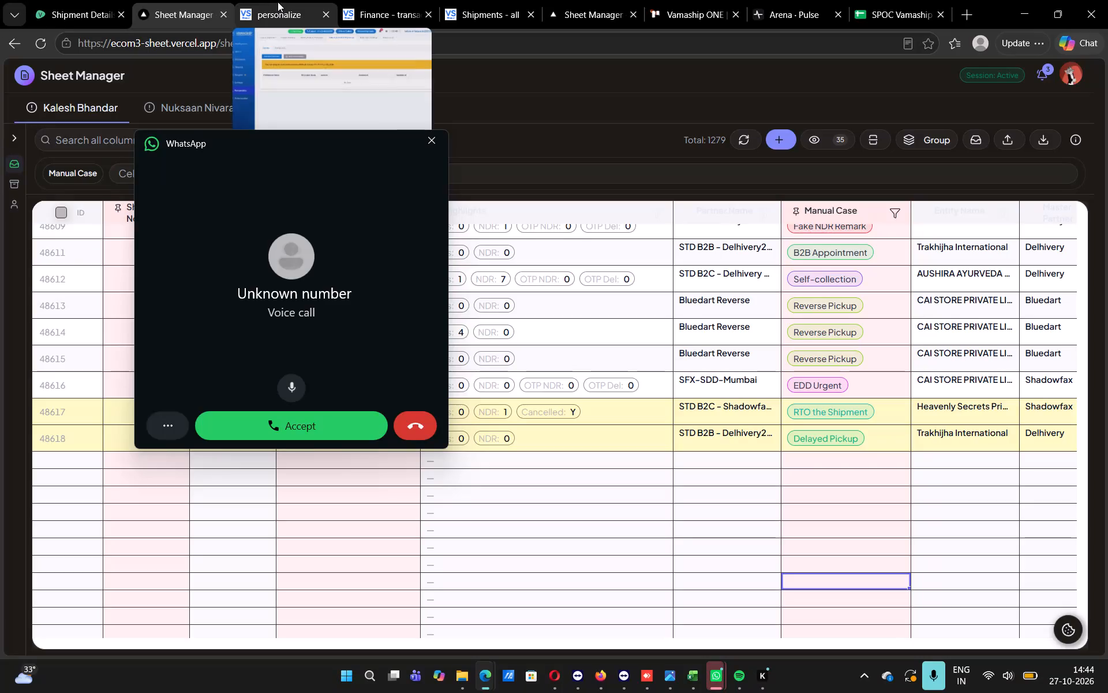
Switch to the Vamaship ERP and open the All Shipments list to search for a shipment.
{"action": "left_click", "coordinate": [278, 2]}
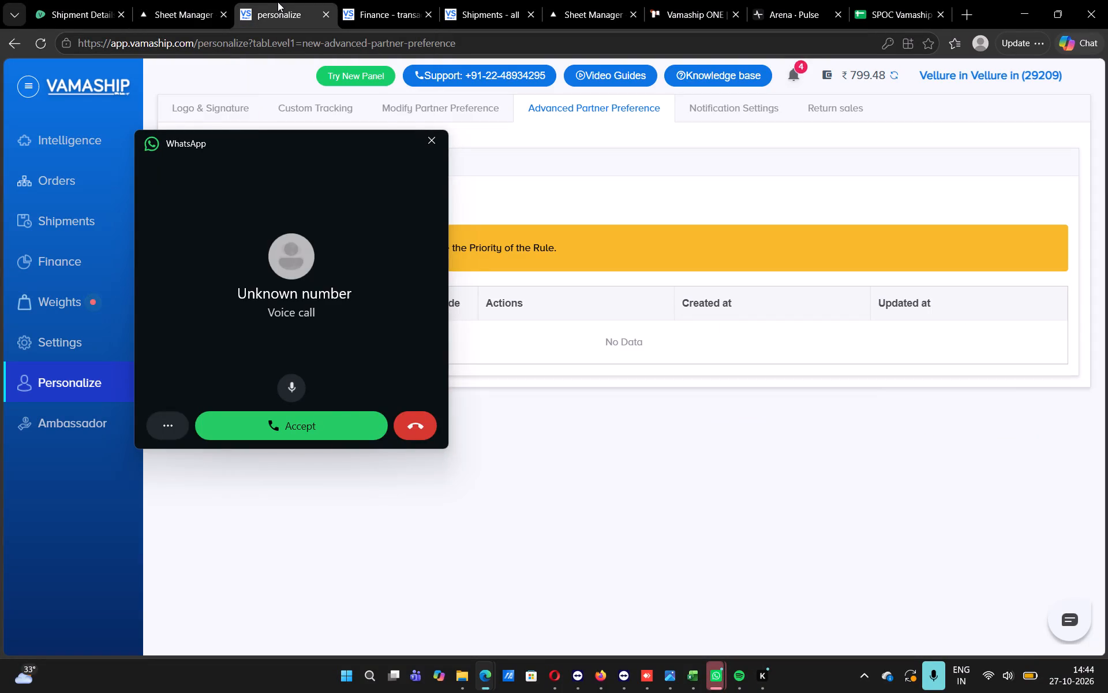
{"action": "left_click", "coordinate": [73, 5]}
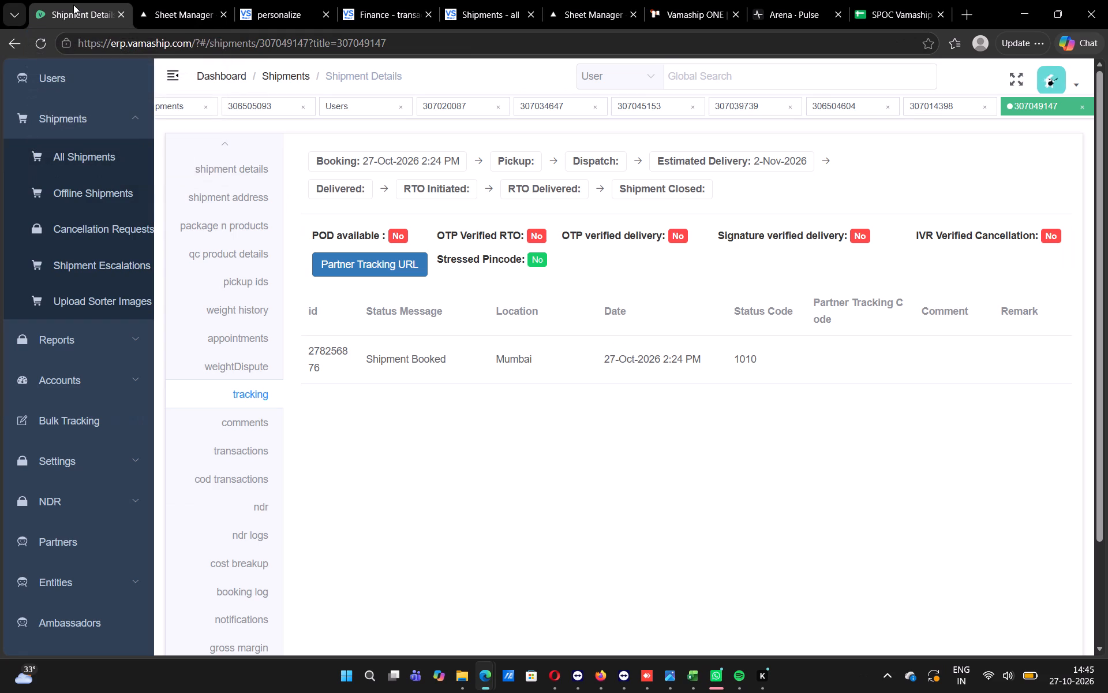
{"action": "left_click", "coordinate": [86, 158]}
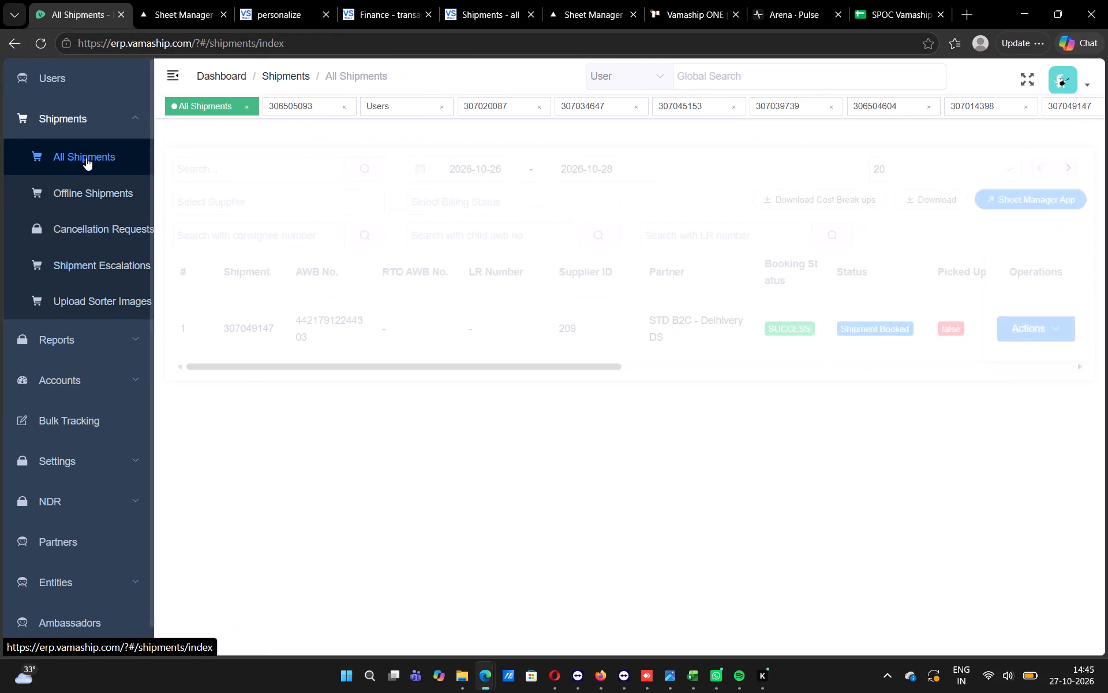
{"action": "left_click", "coordinate": [205, 154]}
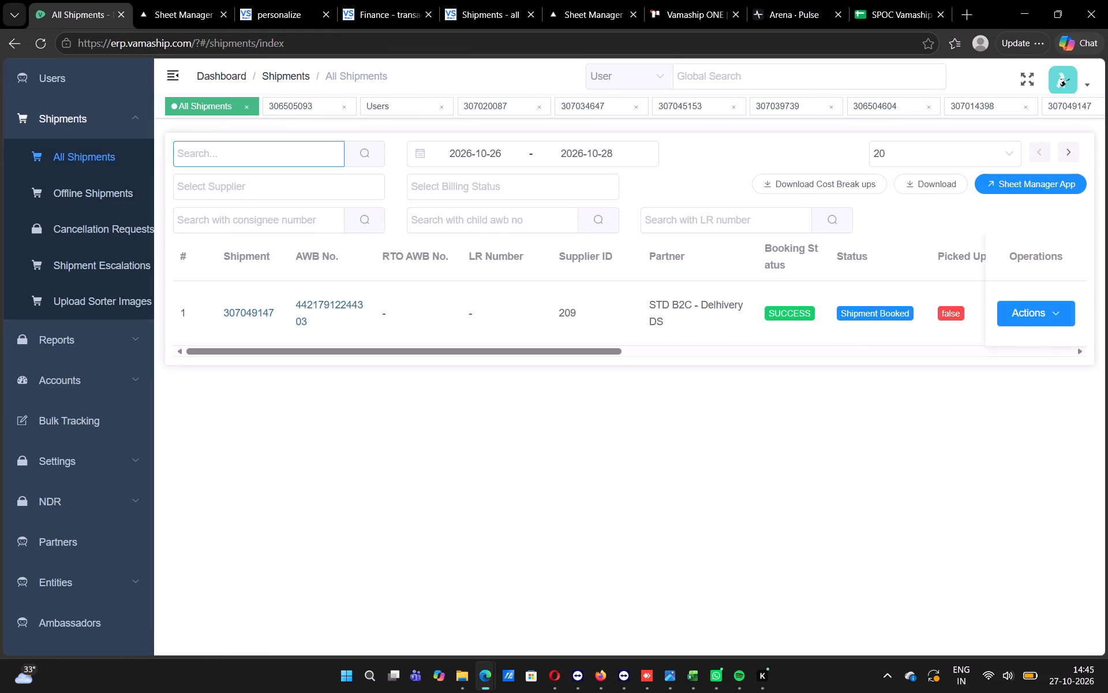
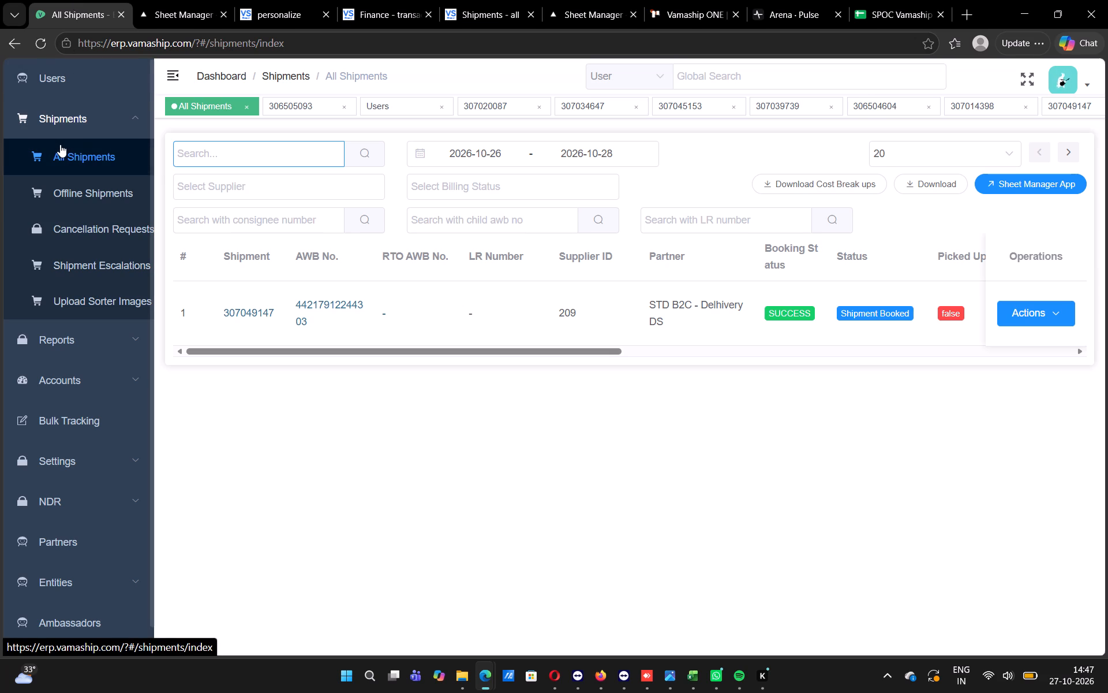
Switch to the Sheet Manager's Kalesh Bhandar escalations sheet.
{"action": "left_click", "coordinate": [192, 0]}
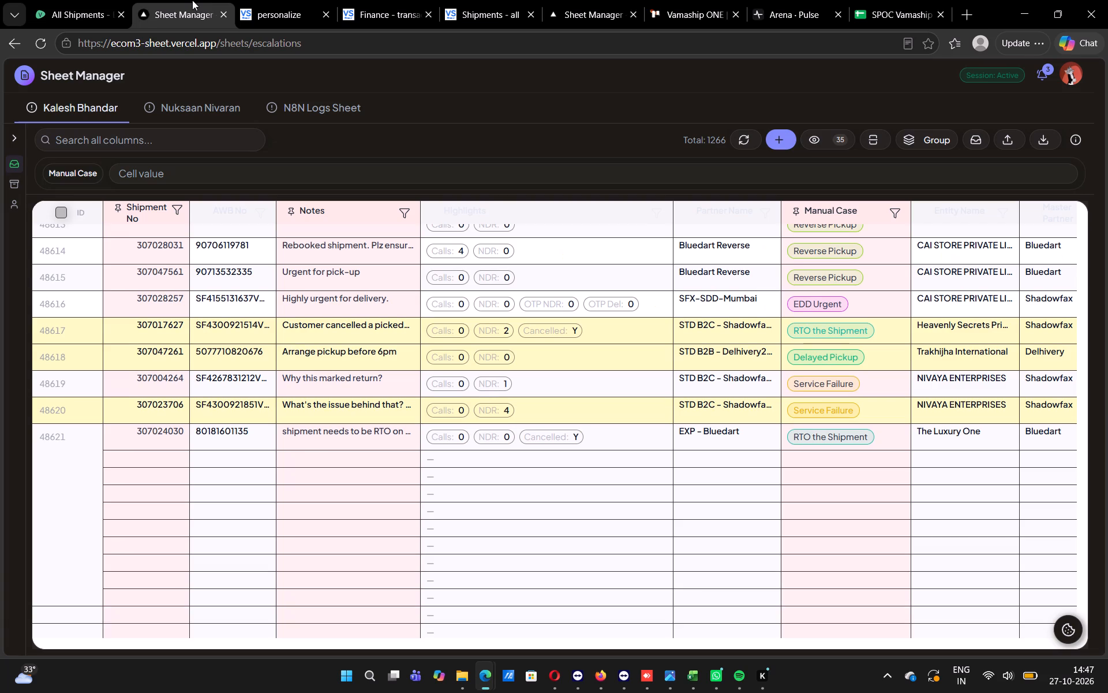
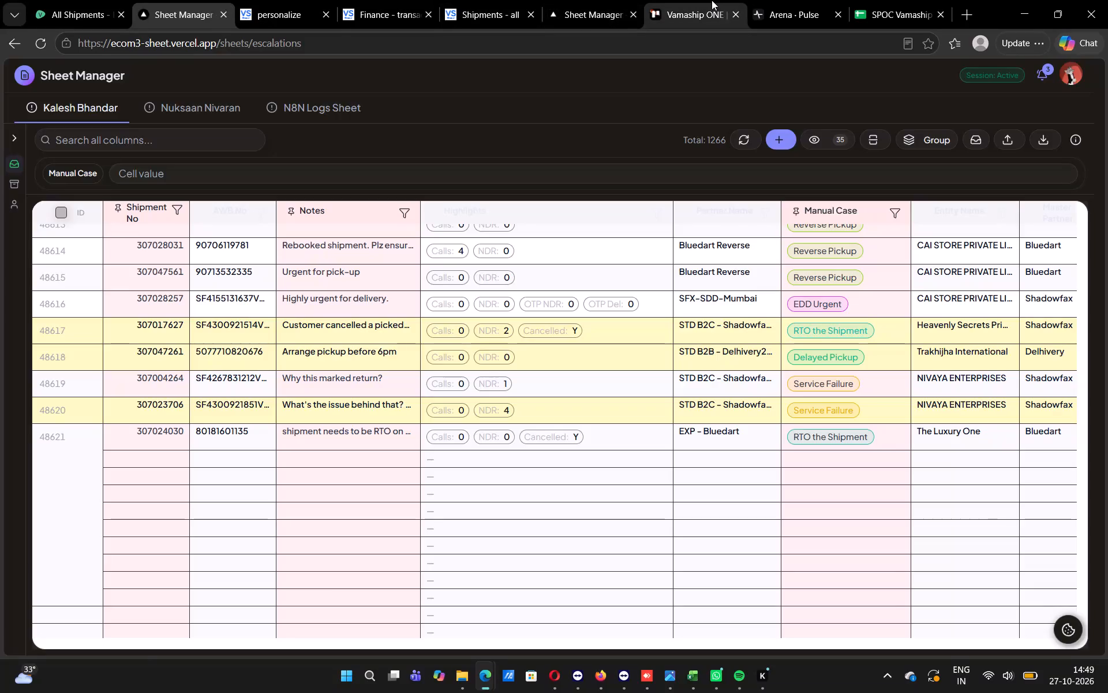
Switch to the Pulse Arena page and refresh it to check the current weekly and monthly leaderboards.
{"action": "left_click", "coordinate": [712, 0]}
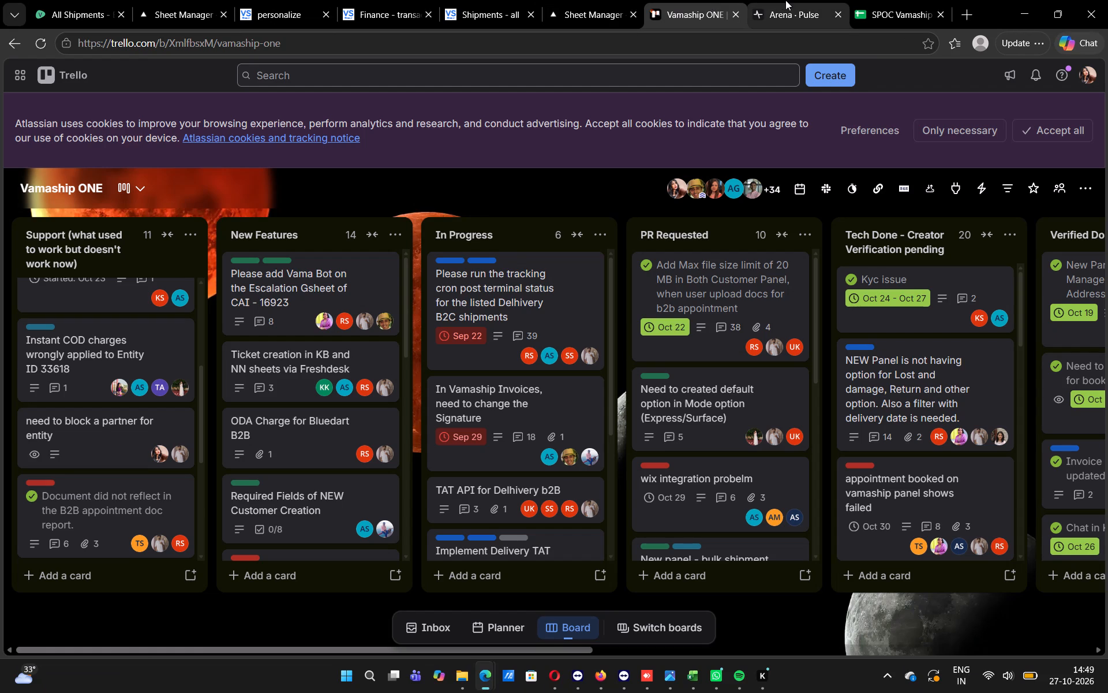
{"action": "left_click", "coordinate": [785, 0]}
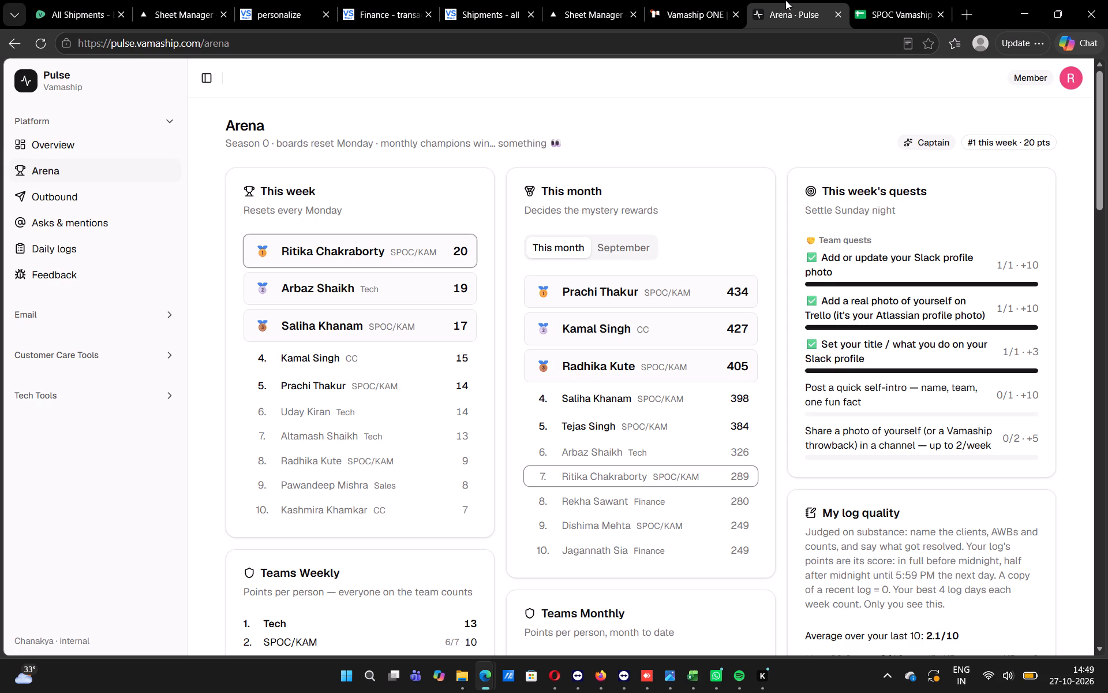
{"action": "right_click", "coordinate": [687, 170]}
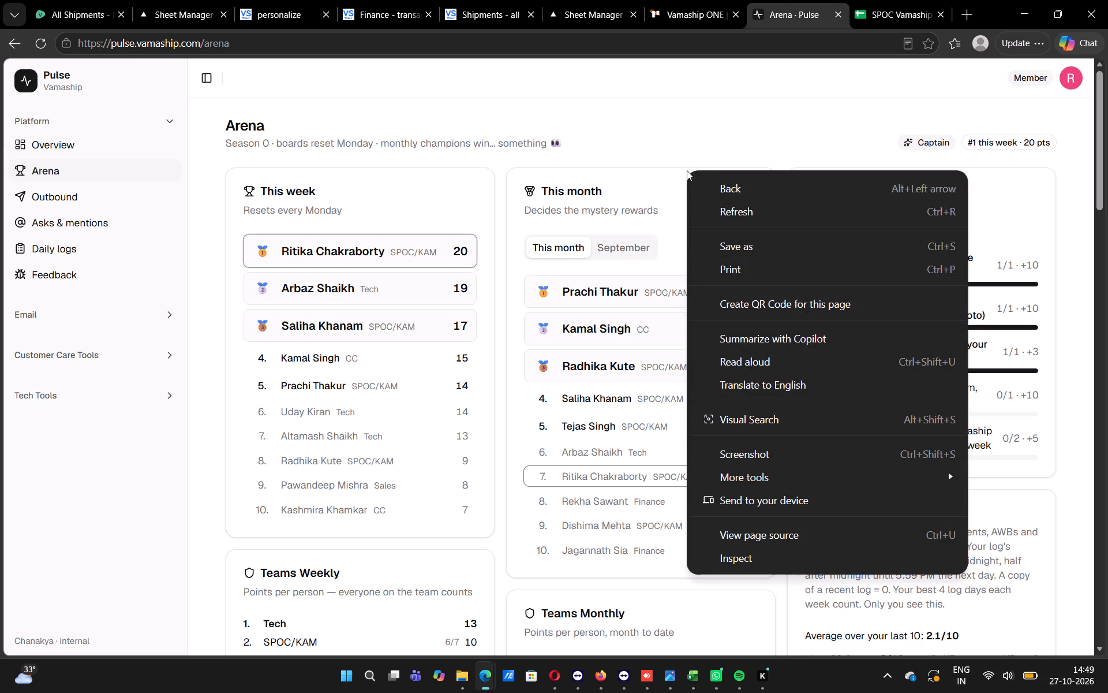
{"action": "left_click", "coordinate": [759, 209]}
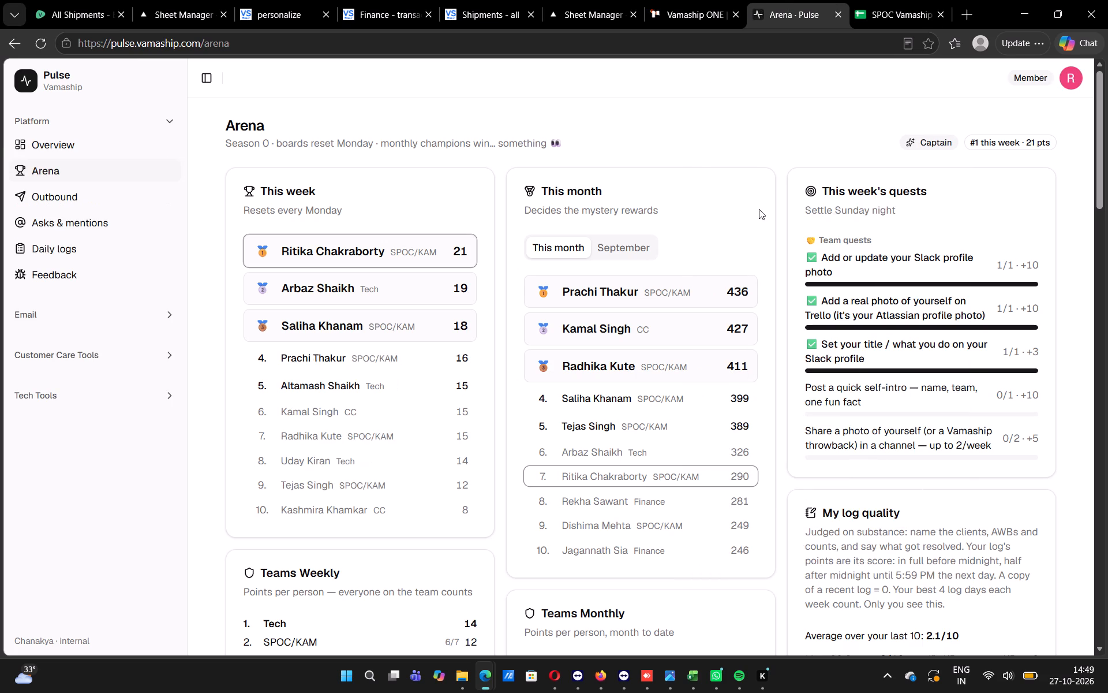
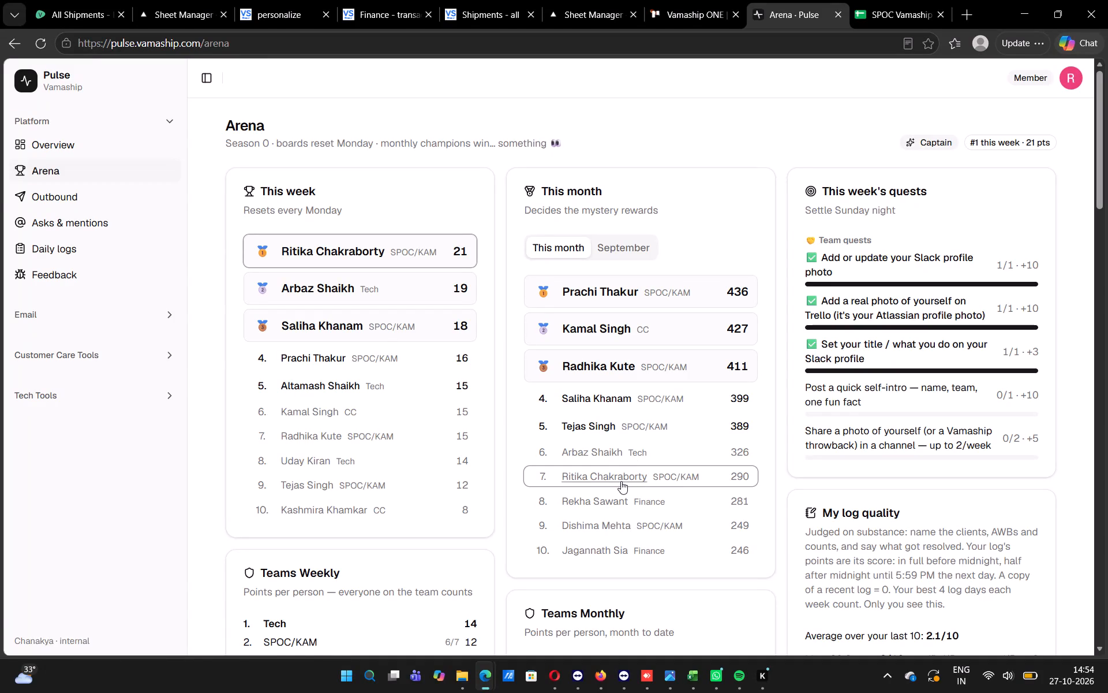
Check the points breakdown of the seventh-ranked SPOC/KAM member on the Arena's monthly leaderboard, then view the Pulse overview.
{"action": "left_click", "coordinate": [621, 481]}
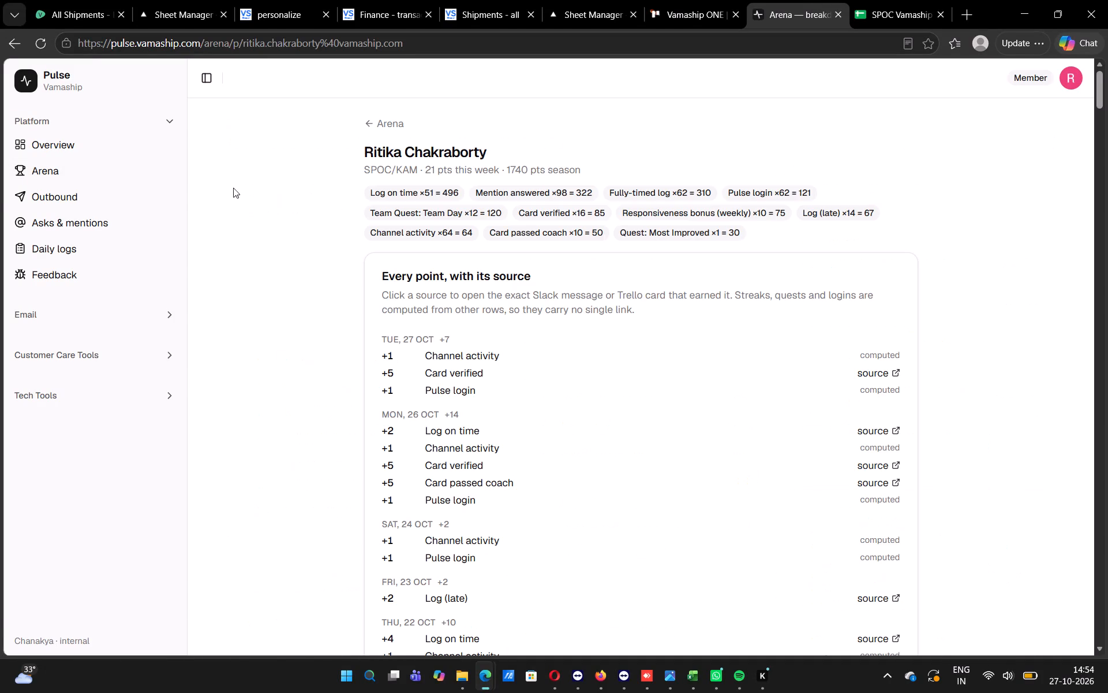
{"action": "left_click", "coordinate": [46, 140]}
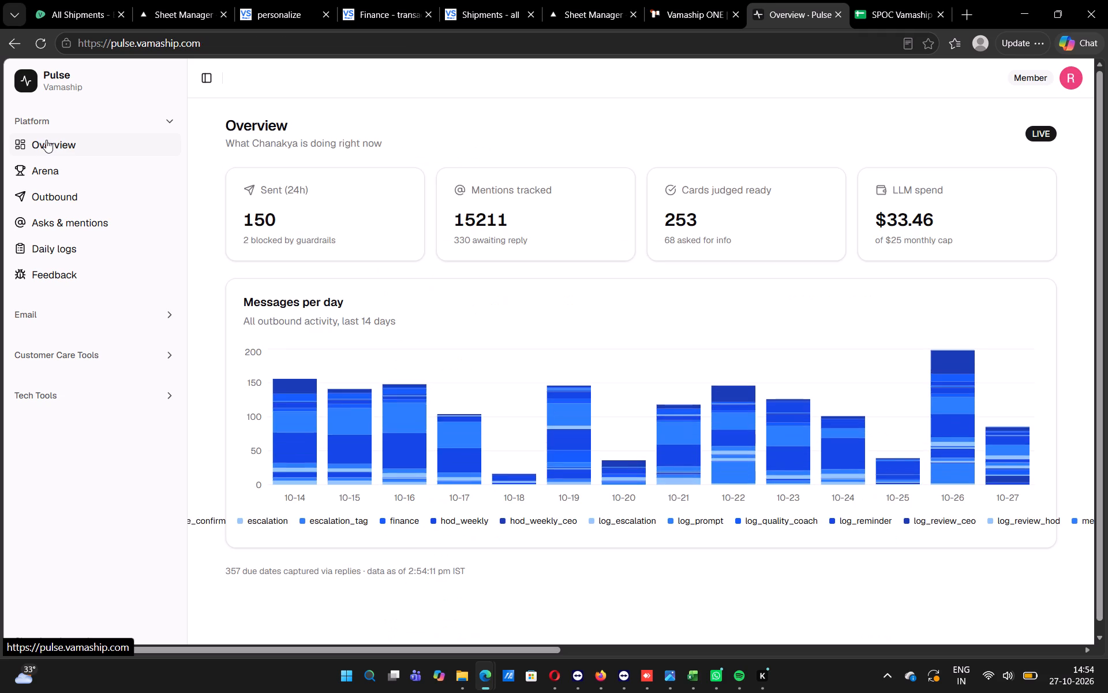
Return to the Kalesh Bhandar sheet in Sheet Manager and look back through the earlier escalation rows.
{"action": "left_click", "coordinate": [38, 183]}
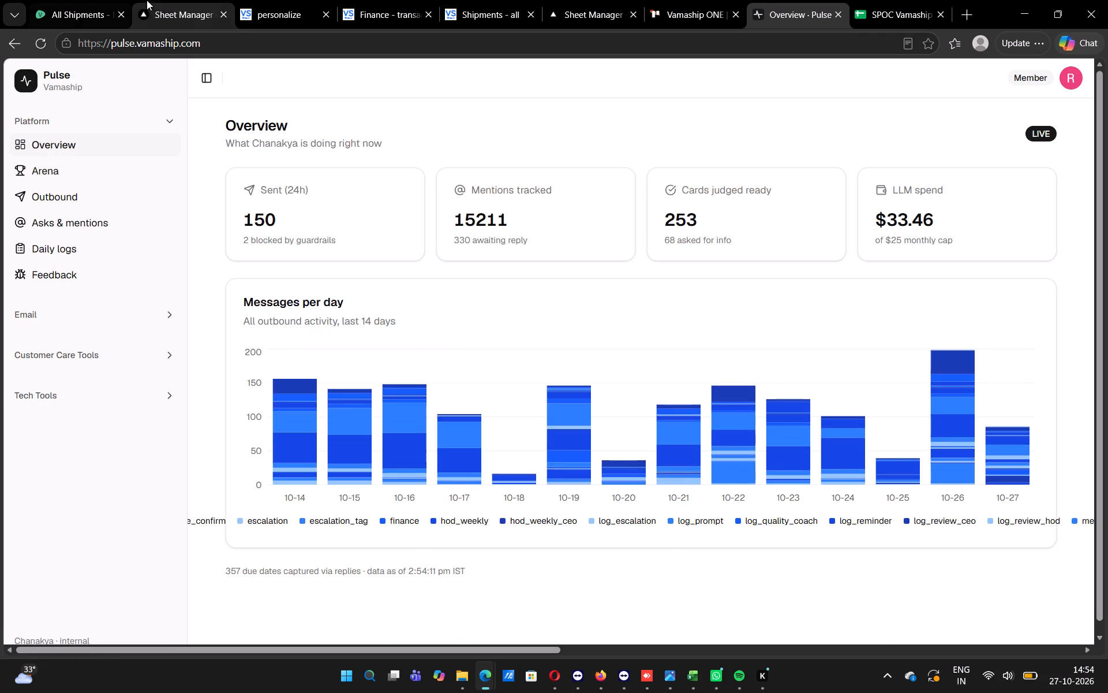
{"action": "left_click", "coordinate": [169, 1]}
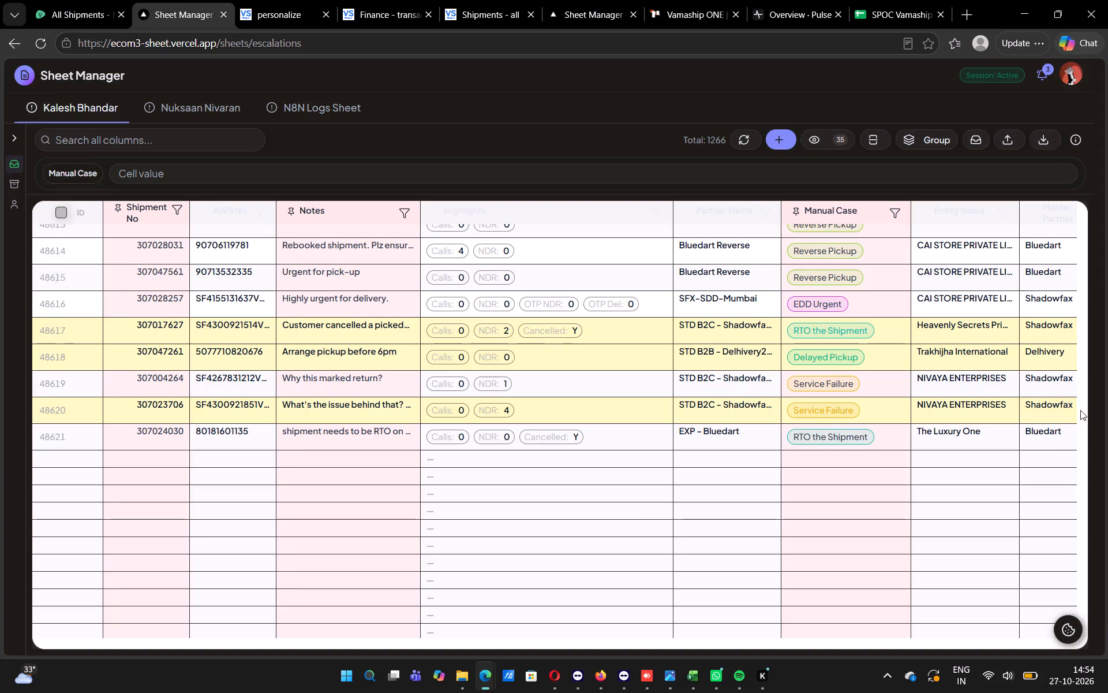
{"action": "left_click", "coordinate": [1081, 204]}
{"action": "left_click", "coordinate": [1081, 204]}
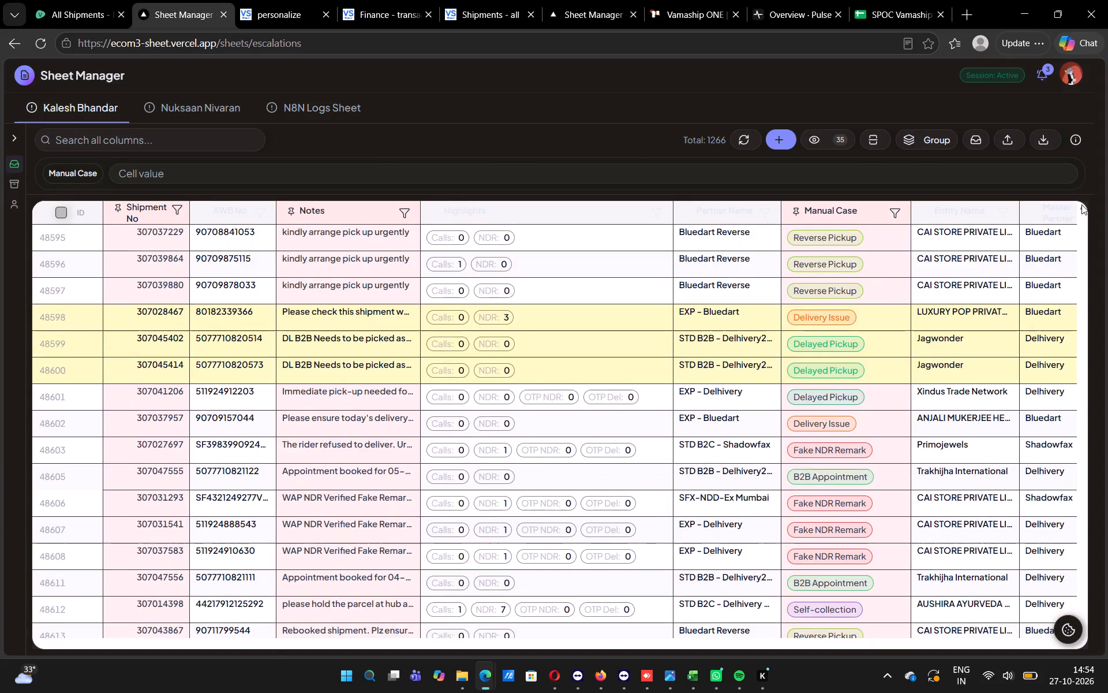
{"action": "left_click", "coordinate": [1081, 204]}
{"action": "left_click", "coordinate": [1081, 204]}
{"action": "left_click", "coordinate": [1081, 204]}
{"action": "triple_click", "coordinate": [1081, 204]}
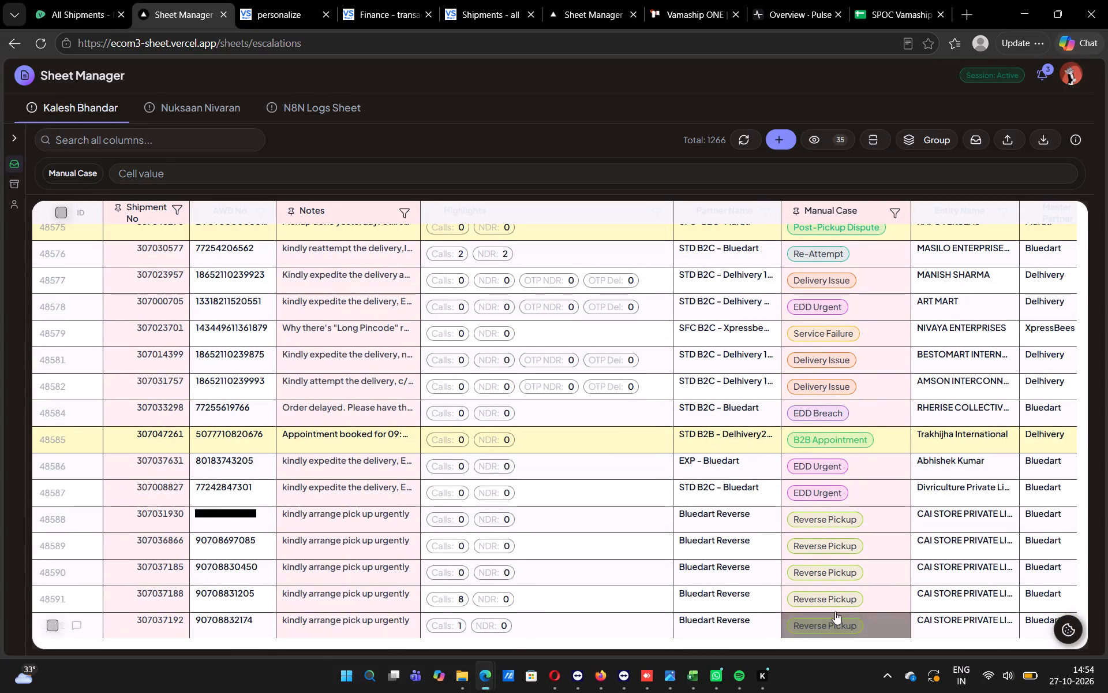
Find the Slack desktop app through the Windows search and launch it.
{"action": "left_click", "coordinate": [364, 671]}
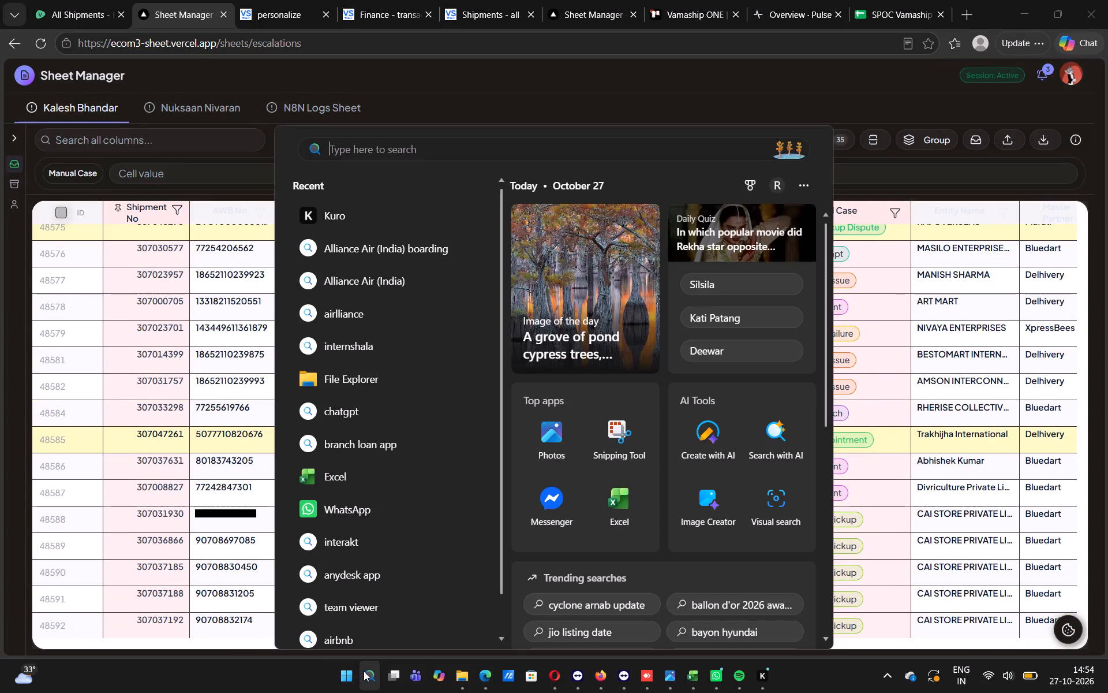
{"action": "type", "text": "sla"}
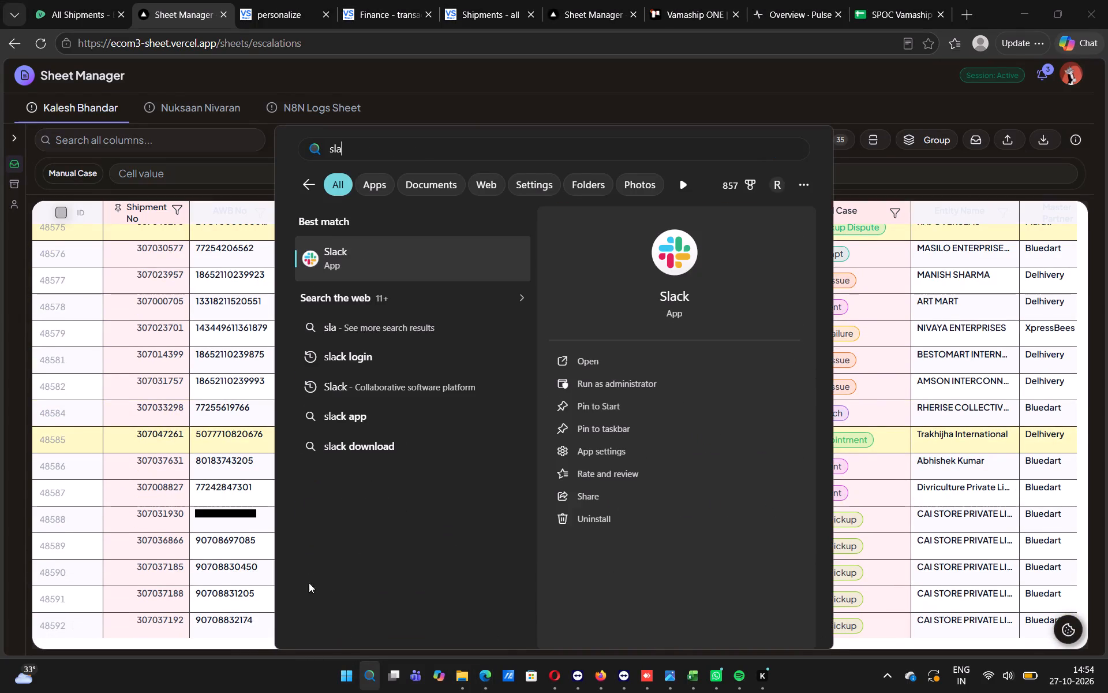
{"action": "left_click", "coordinate": [426, 260]}
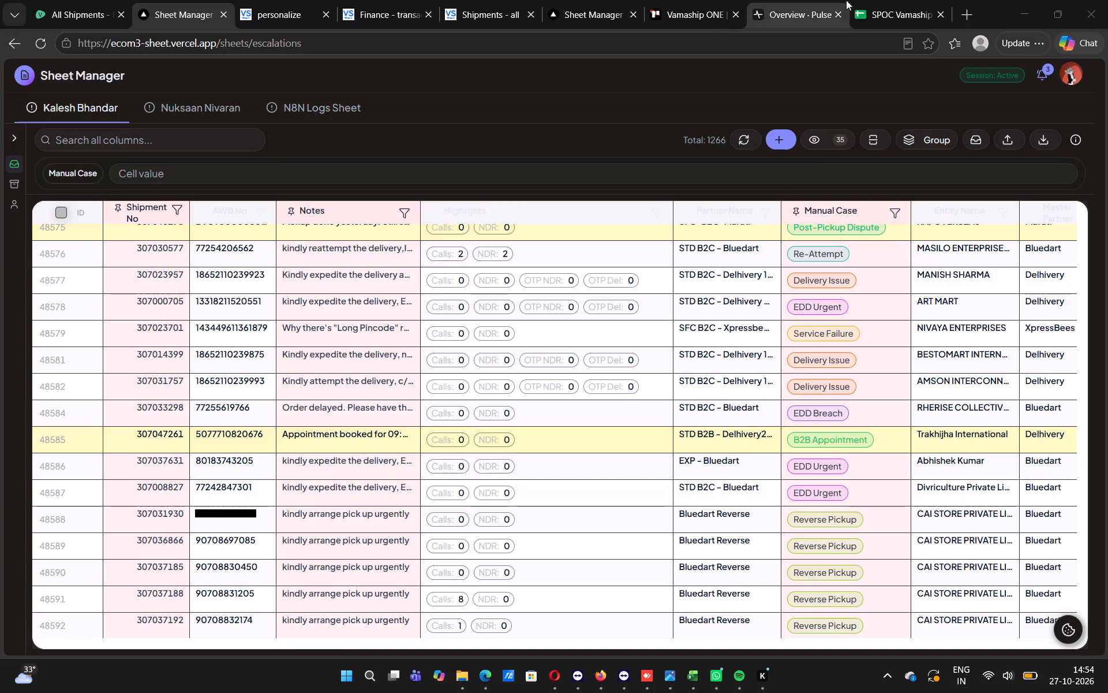
Search the web for "slack login" in a new browser tab.
{"action": "left_click", "coordinate": [964, 10]}
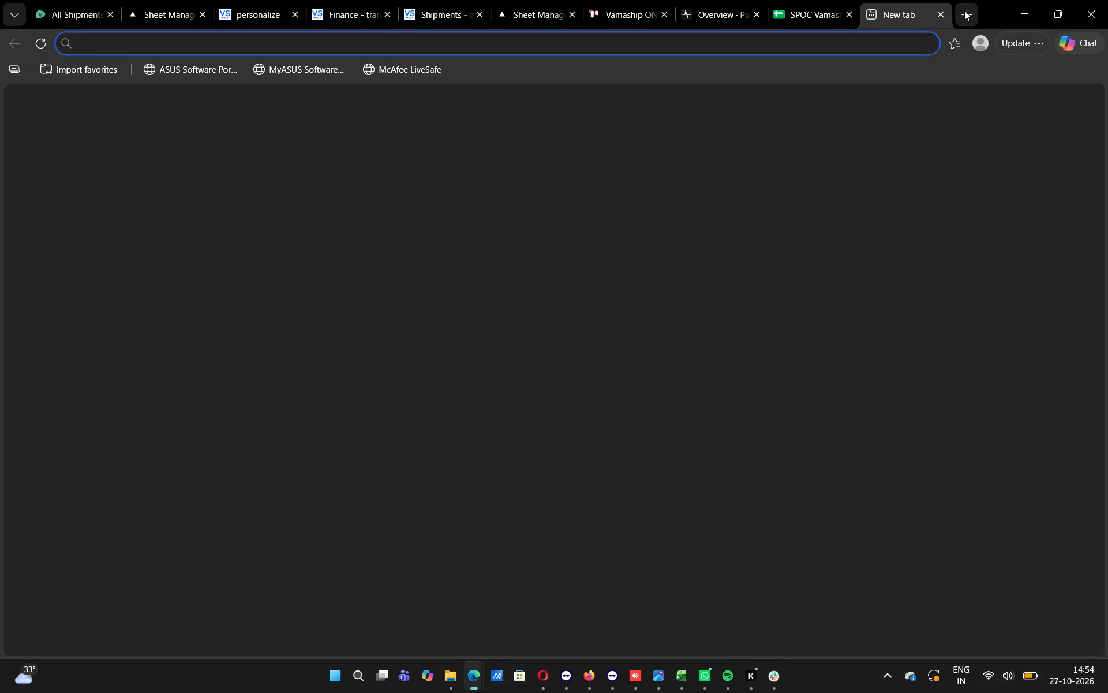
{"action": "type", "text": "slack"}
{"action": "left_click", "coordinate": [121, 74]}
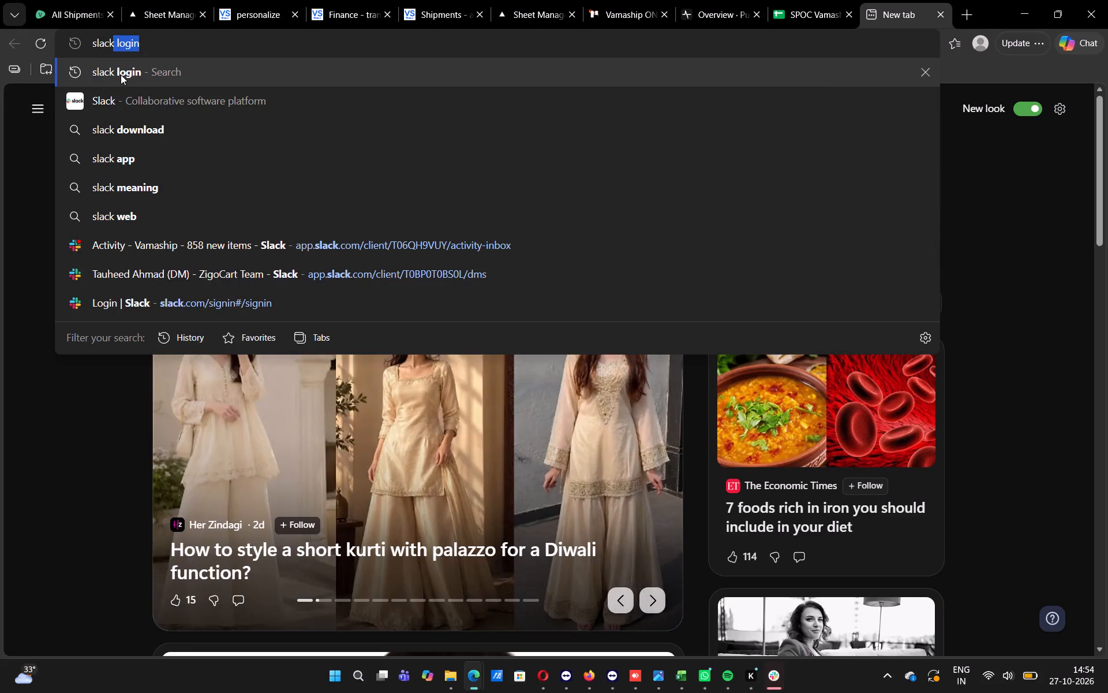